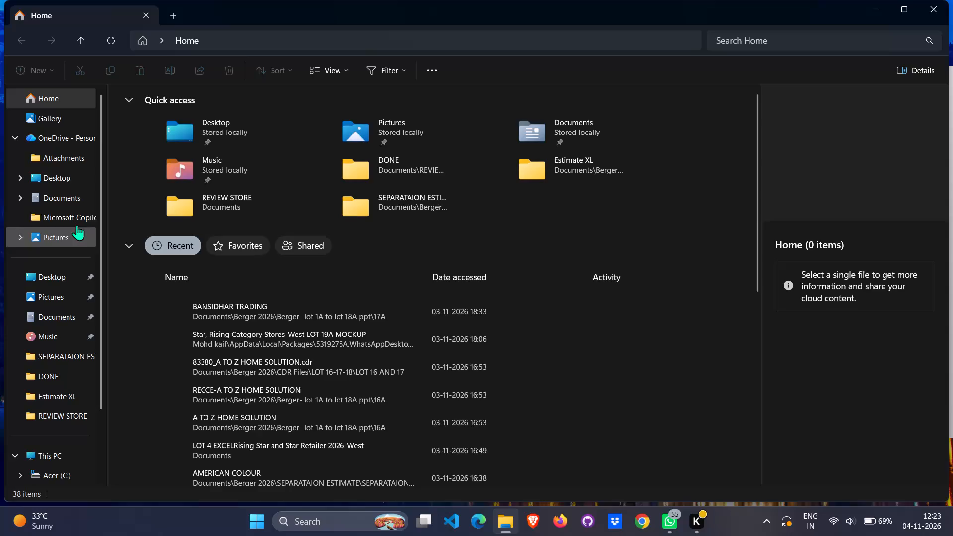
Open the GUJARAT LOT 4 workbook from the Documents folder.
click(60, 196)
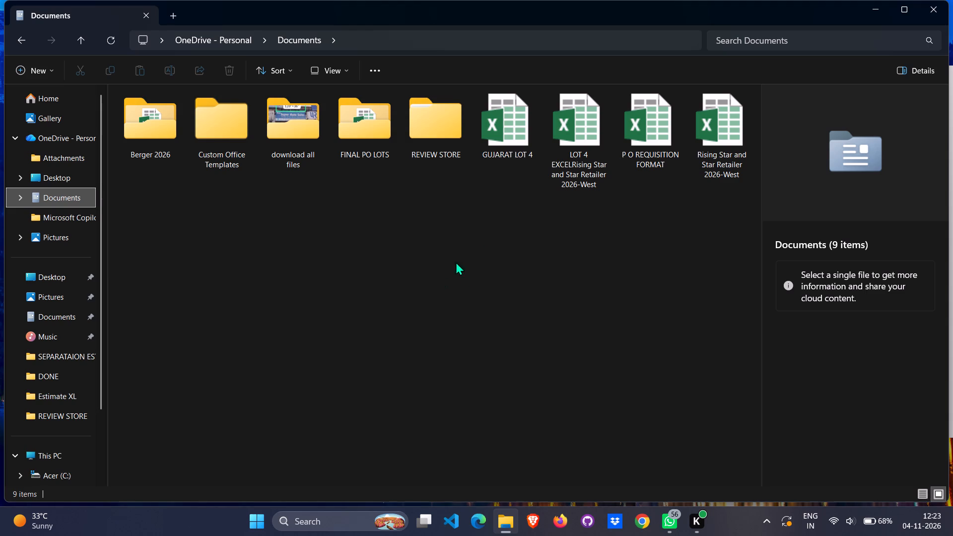
double_click(499, 129)
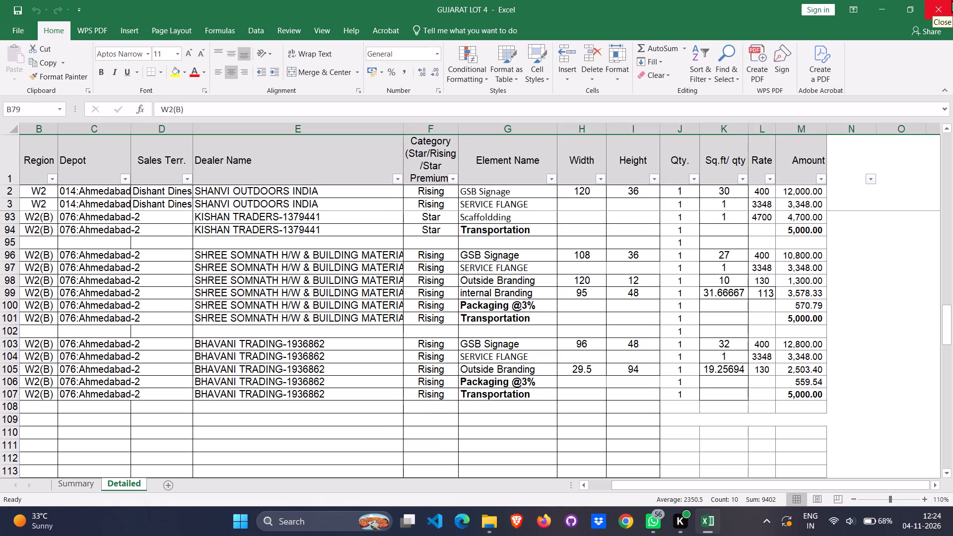
Clear the Qty. entries in the blank separator rows 6, 11 and 18 of the Detailed sheet.
scroll(952, 1, up, 4)
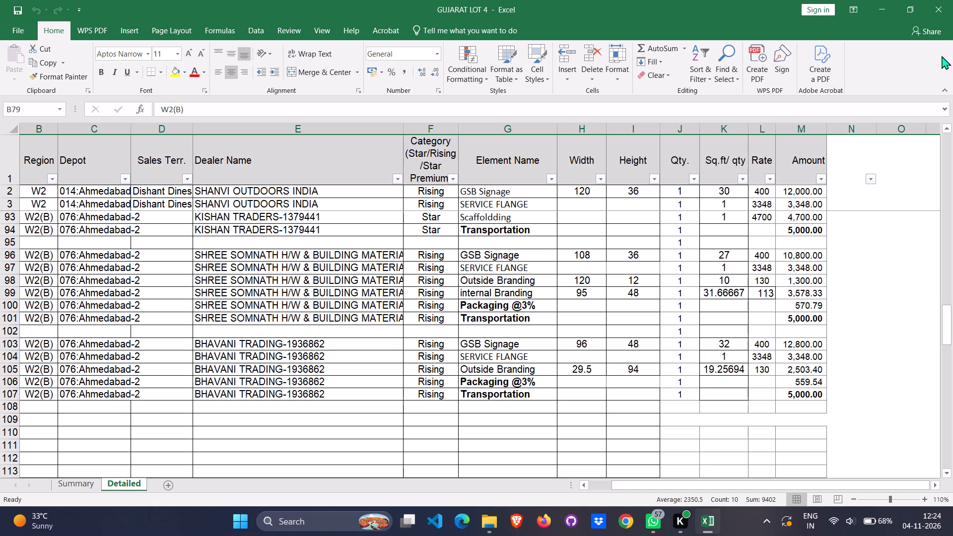
scroll(519, 326, up, 20)
scroll(519, 326, up, 8)
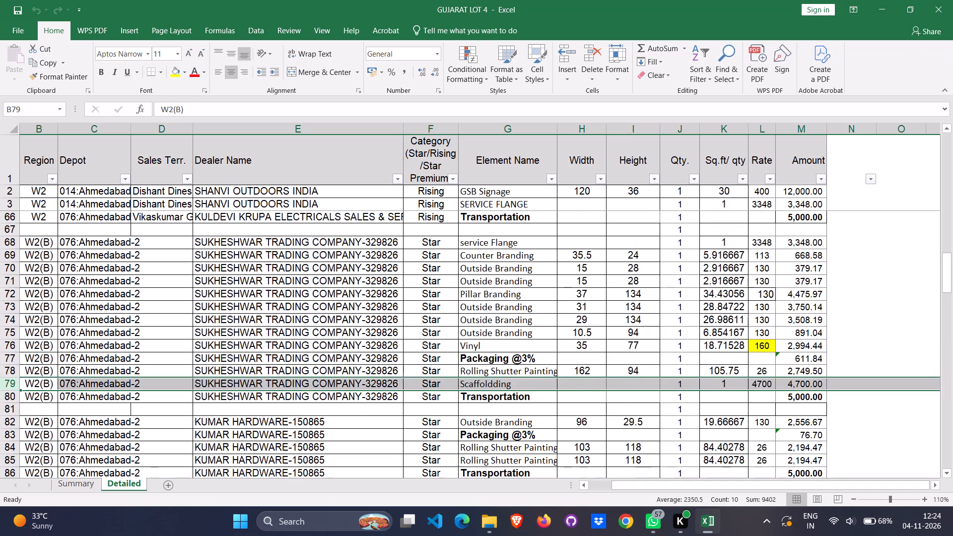
scroll(520, 324, up, 20)
scroll(520, 324, up, 19)
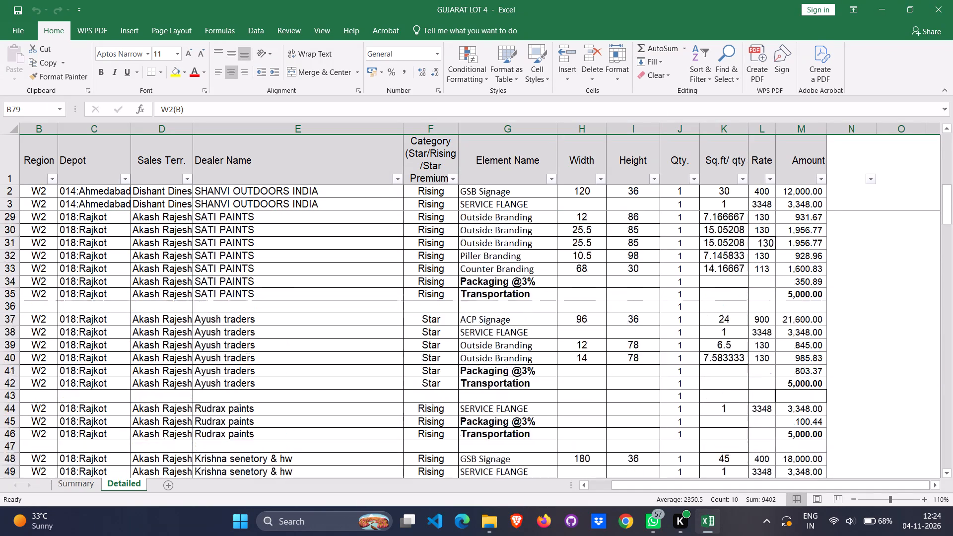
scroll(533, 328, up, 20)
scroll(533, 328, up, 14)
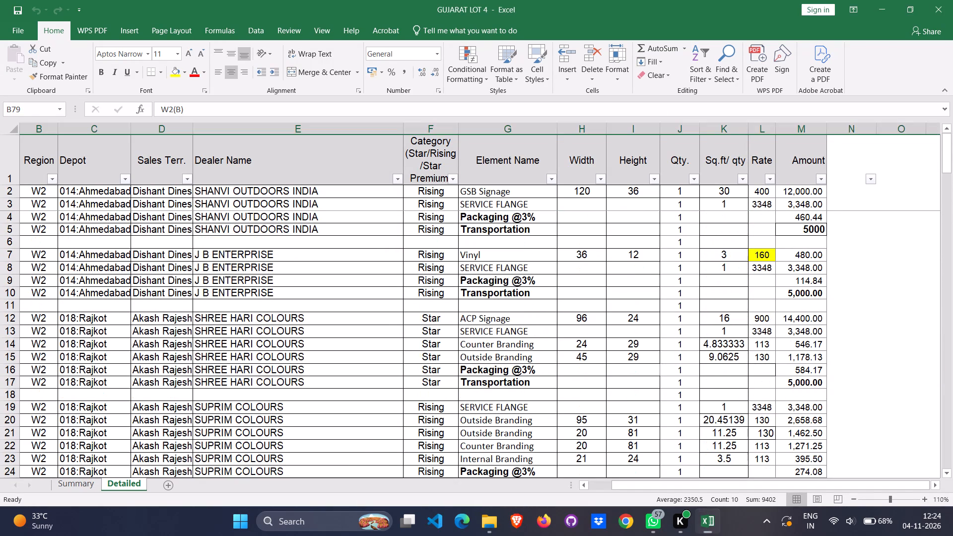
scroll(539, 331, up, 1)
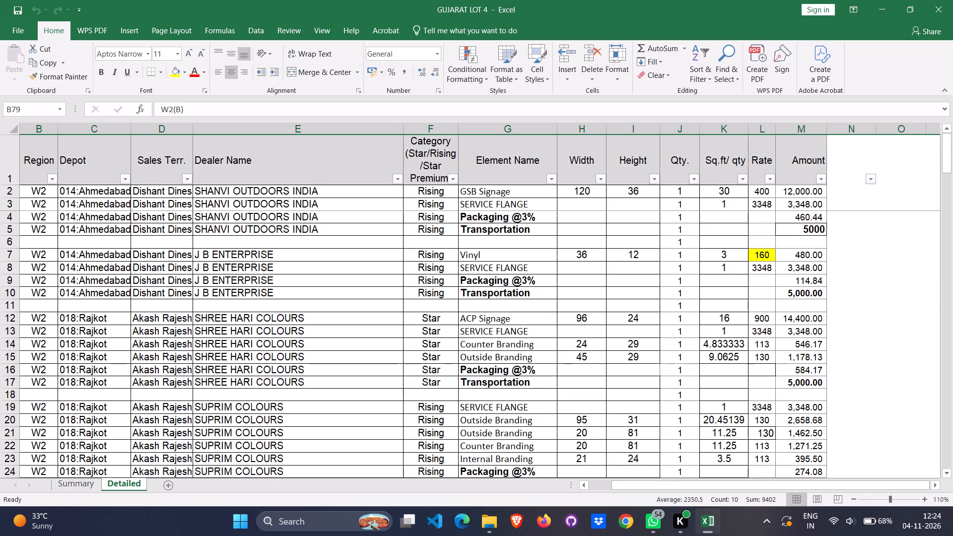
click(681, 242)
key(Delete)
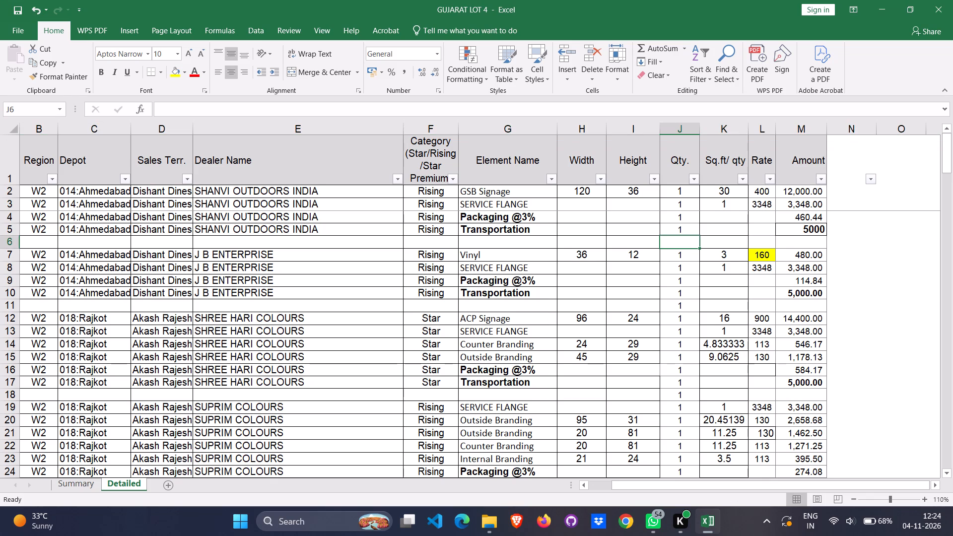
click(684, 306)
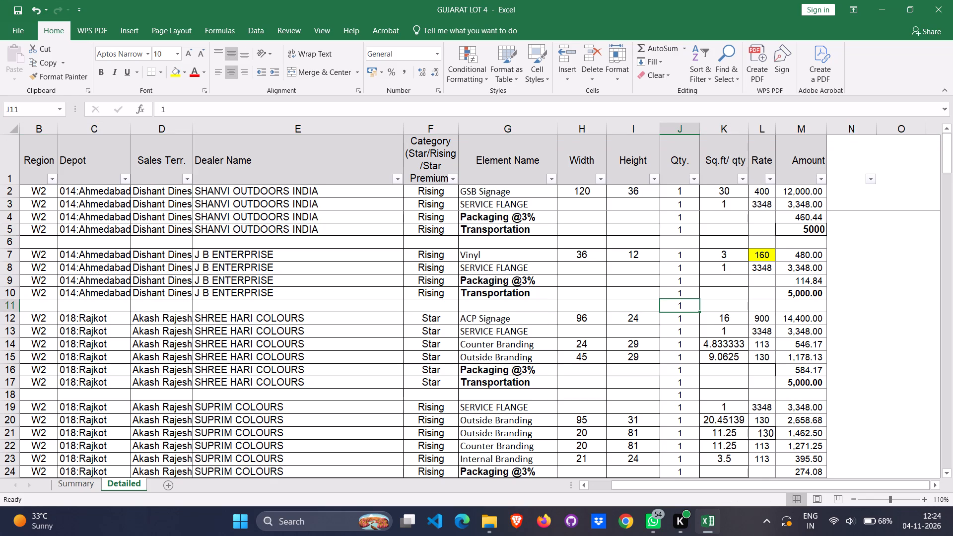
click(683, 397)
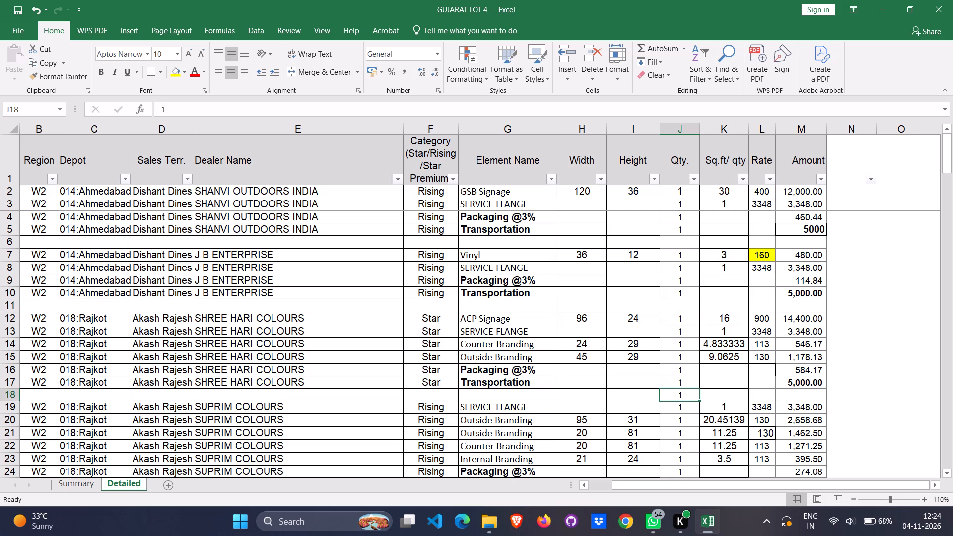
key(Delete)
Clear the Qty. entries in the Packaging @3% and Transportation rows of SHREE HARI COLOURS, J B ENTERPRISE and SHANVI OUTDOORS INDIA.
click(684, 384)
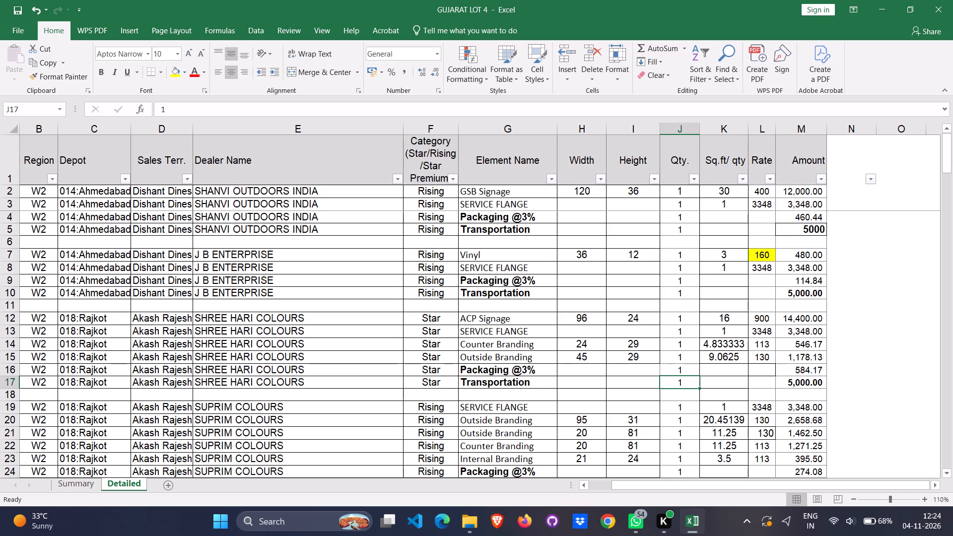
key(Delete)
click(680, 366)
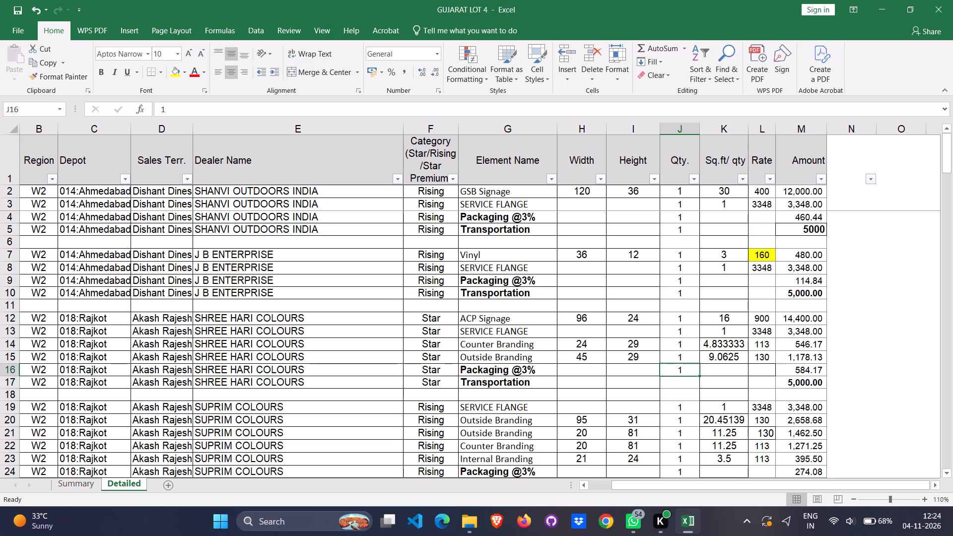
key(Delete)
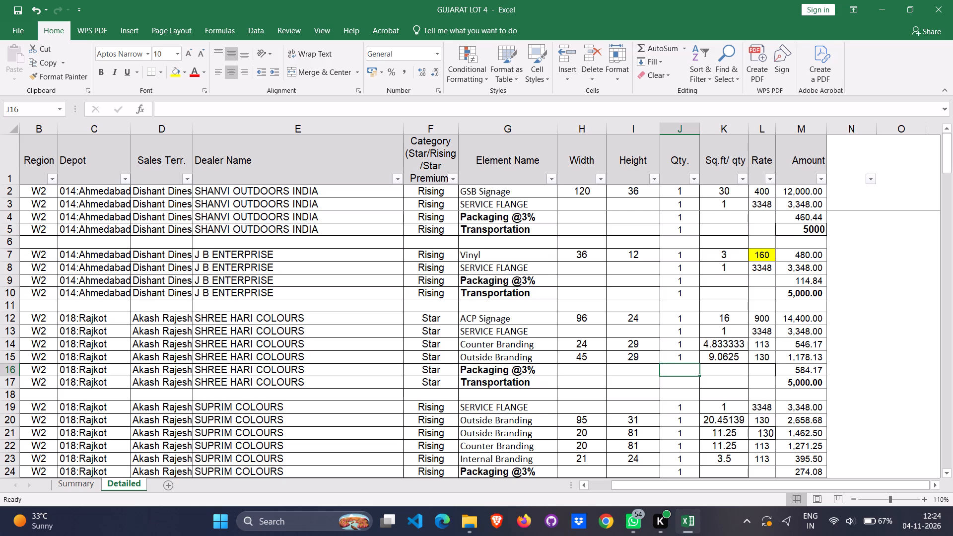
click(686, 290)
key(Delete)
click(681, 282)
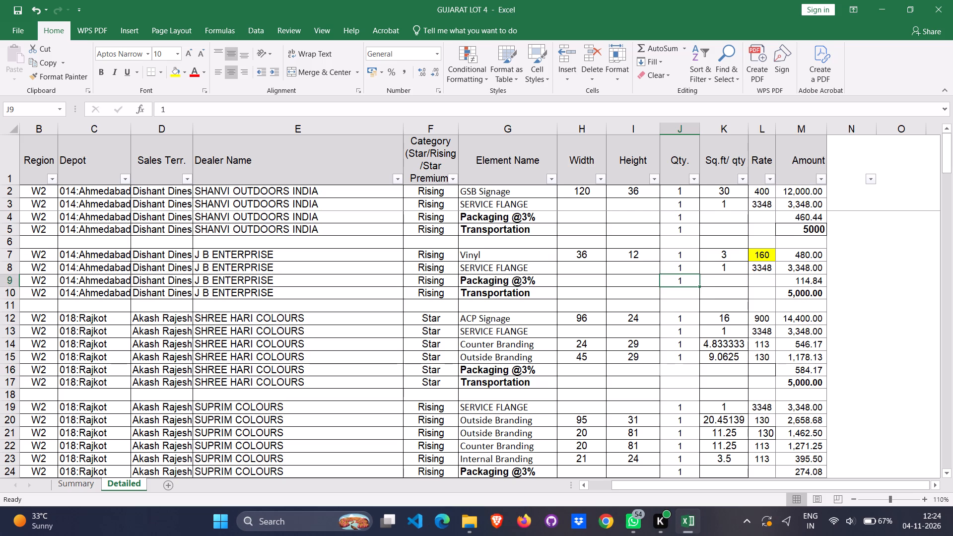
key(Delete)
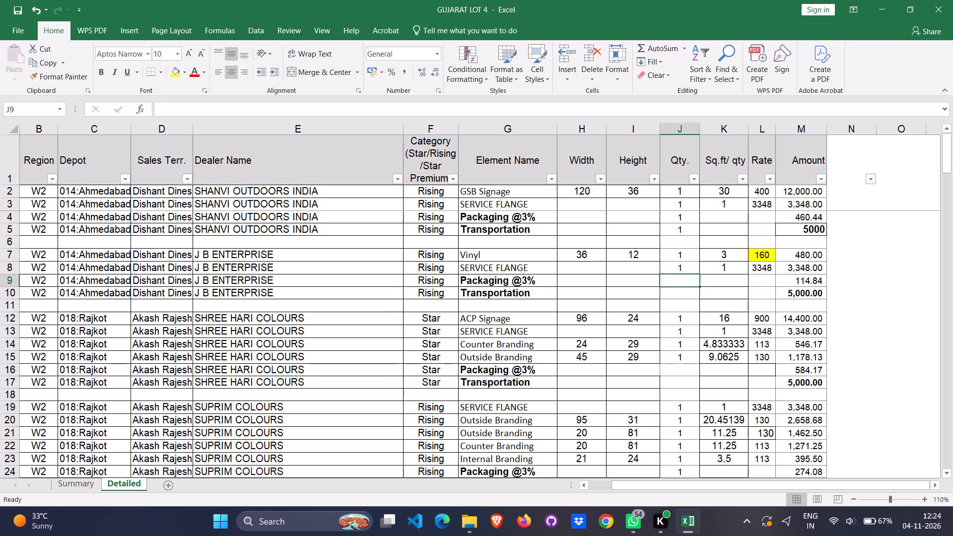
click(678, 231)
key(Delete)
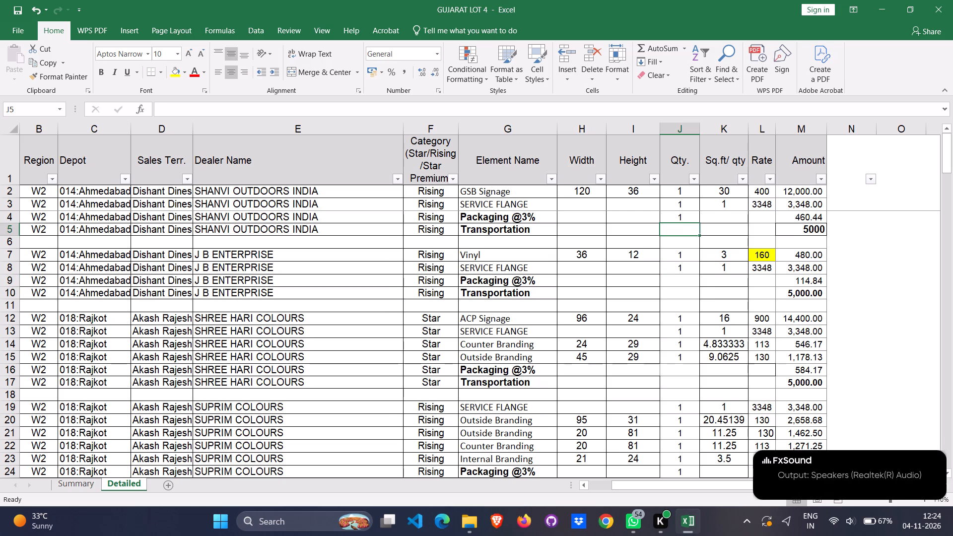
click(681, 215)
key(Delete)
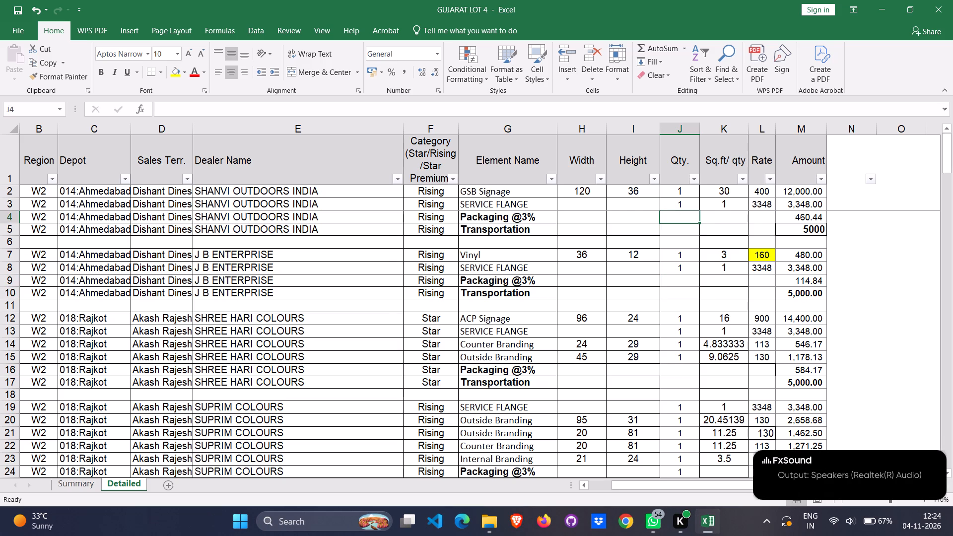
Save the workbook.
click(21, 6)
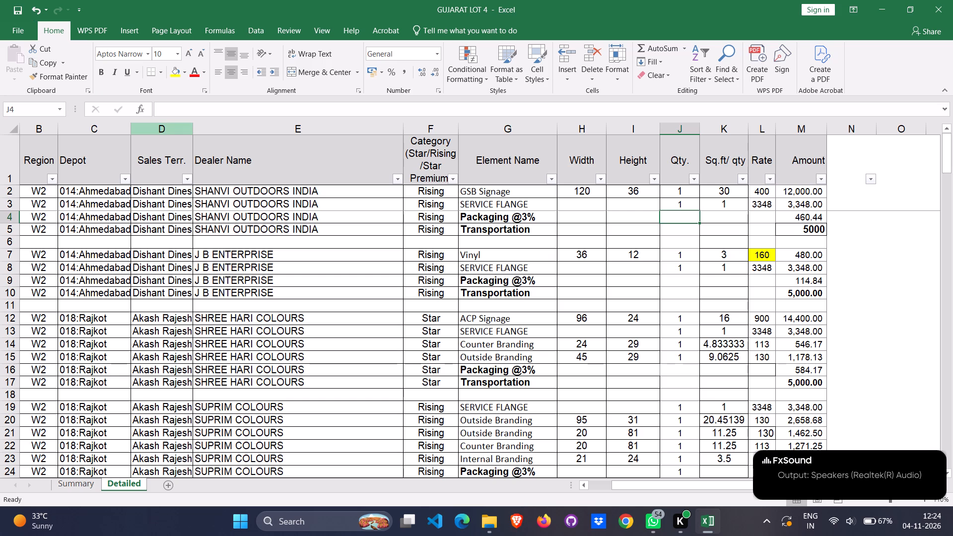
Remove the yellow fill from the Rate cell of J B ENTERPRISE's Vinyl row.
scroll(498, 304, up, 3)
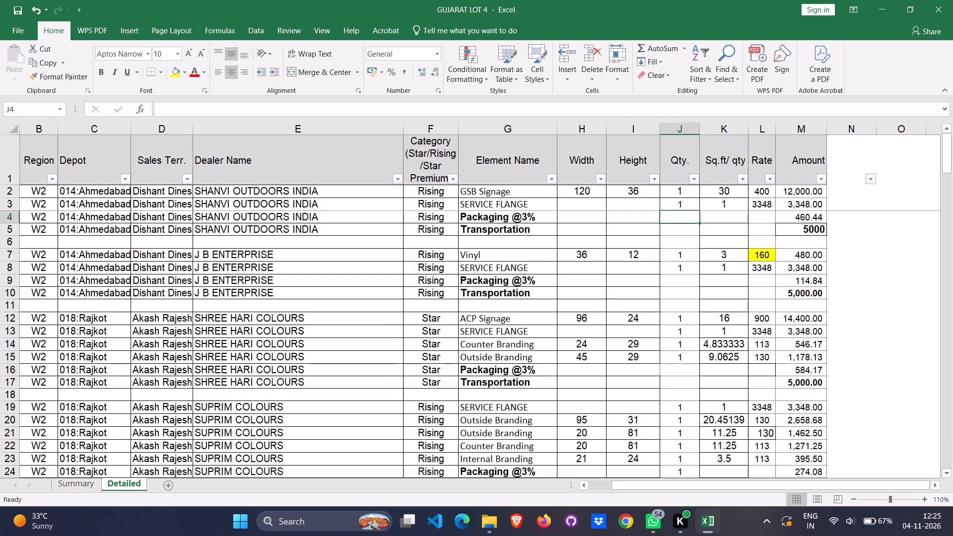
click(761, 253)
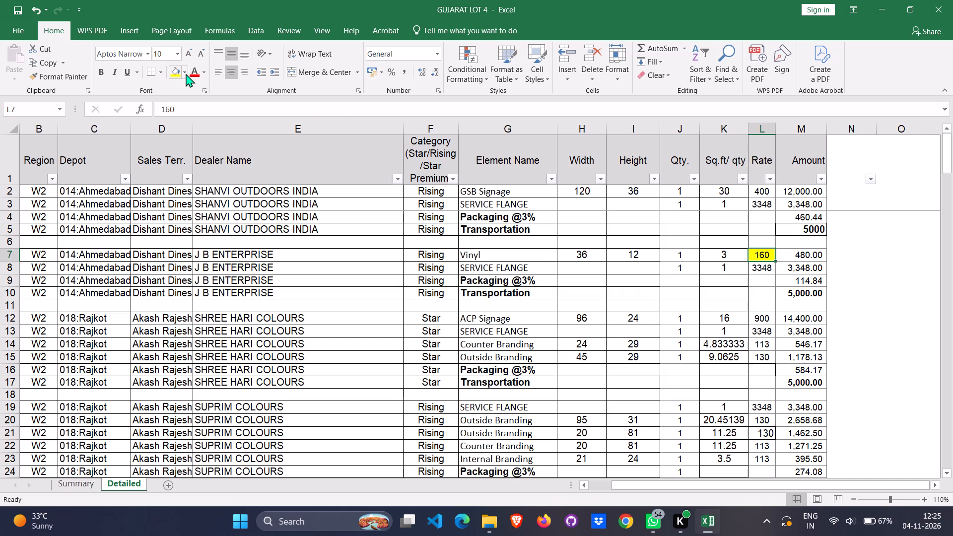
click(186, 73)
click(199, 202)
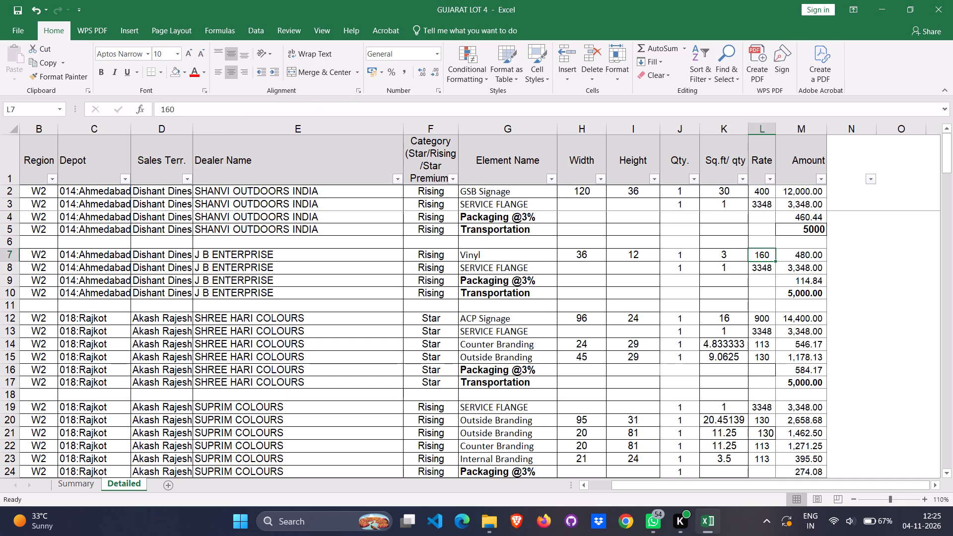
Select the J B ENTERPRISE rows 7 to 10 on the Detailed sheet.
scroll(542, 260, up, 5)
scroll(564, 328, up, 2)
click(8, 256)
drag(8, 256, 9, 277)
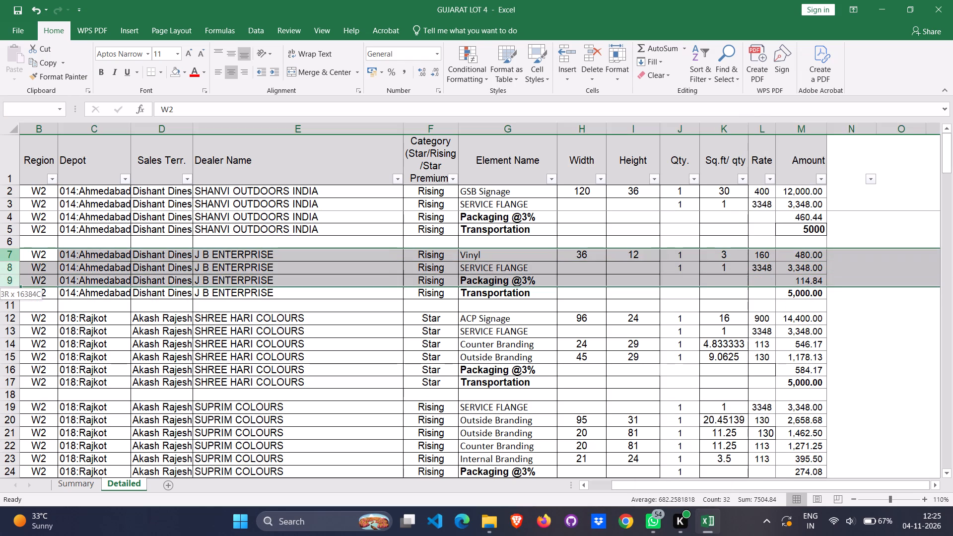
drag(9, 277, 11, 297)
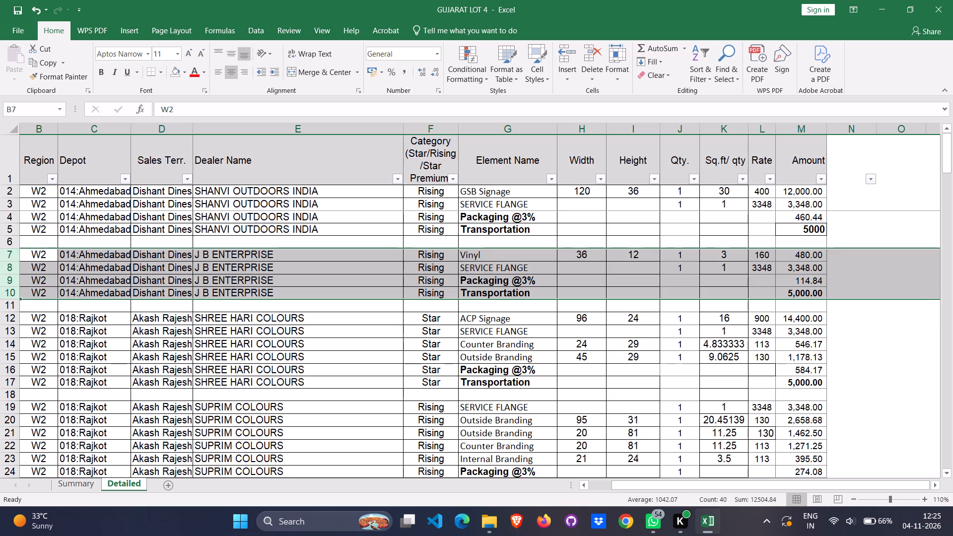
scroll(392, 330, down, 2)
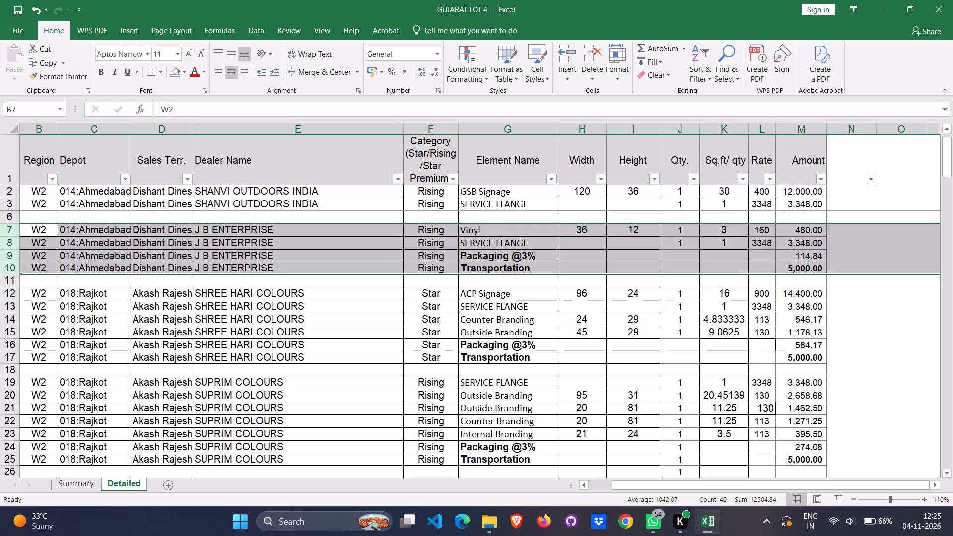
scroll(542, 243, up, 4)
scroll(589, 359, up, 2)
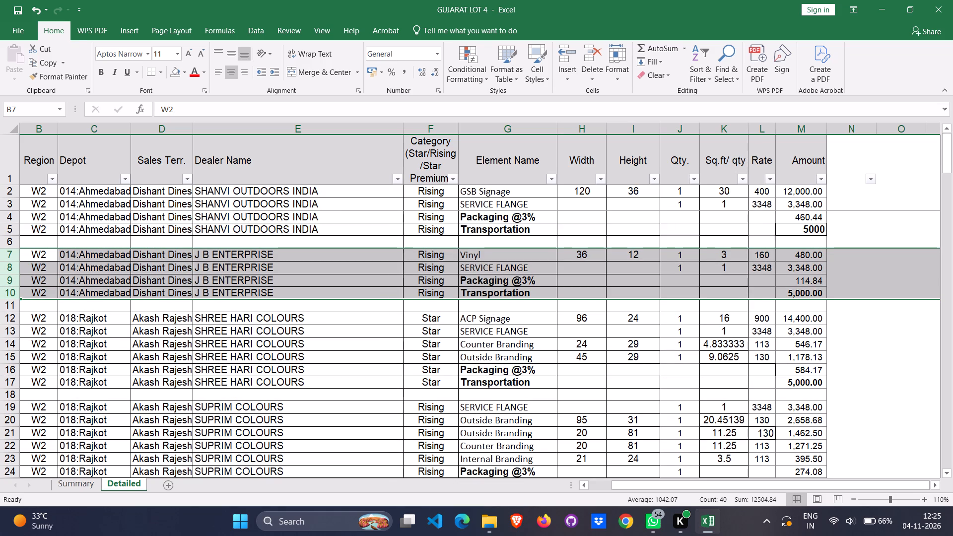
Review the dealer list and total amounts on the Summary sheet, and return to the Detailed sheet.
click(75, 485)
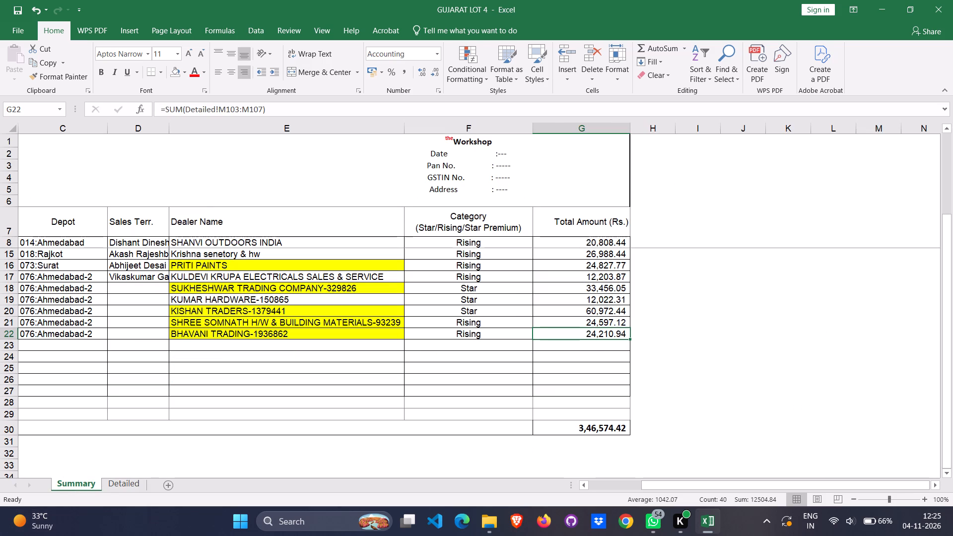
scroll(476, 327, up, 12)
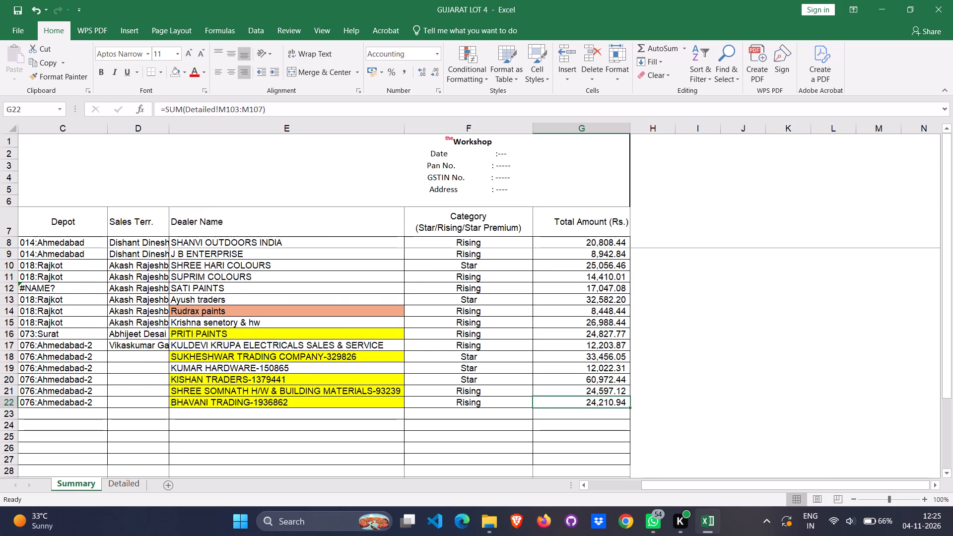
scroll(475, 328, up, 6)
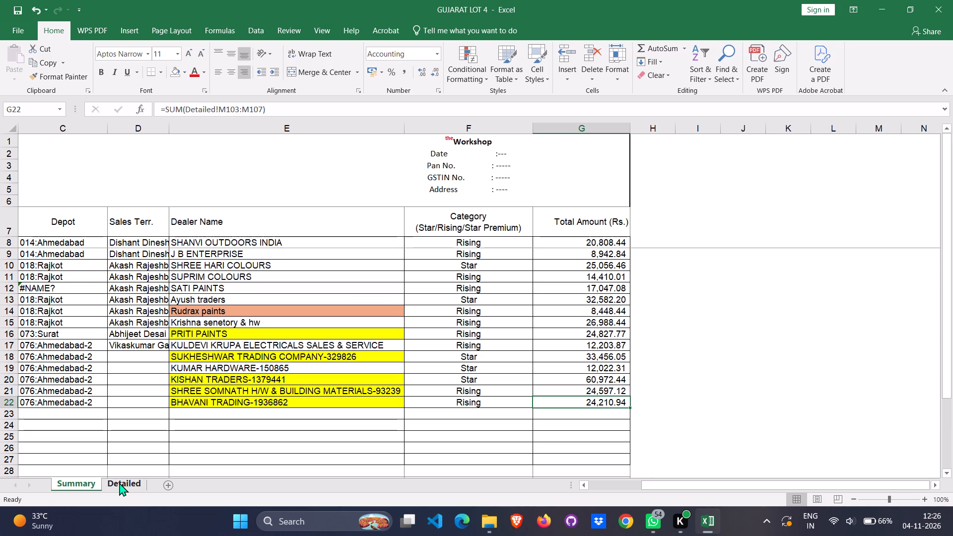
click(119, 482)
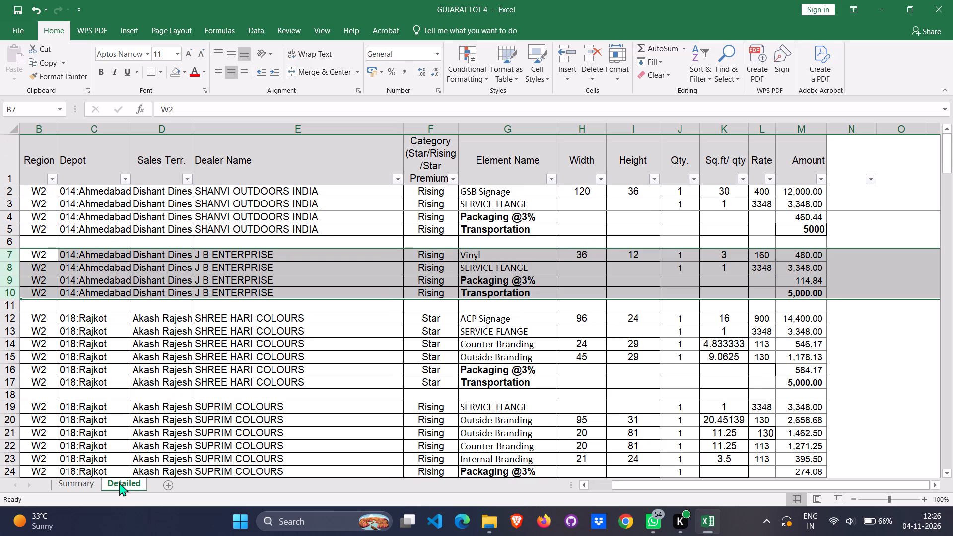
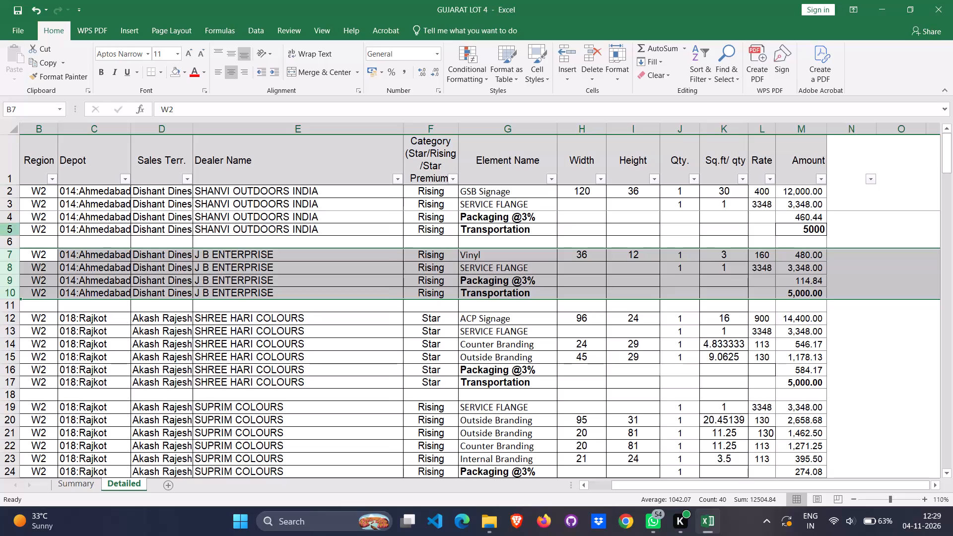
Highlight the entire J B ENTERPRISE Vinyl row, row 7, with yellow fill on the Detailed sheet.
click(13, 253)
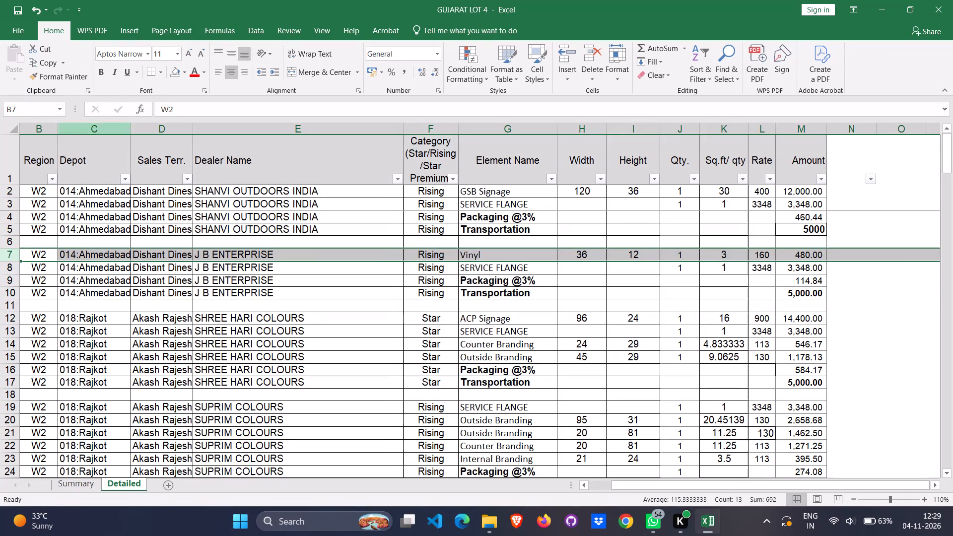
click(185, 71)
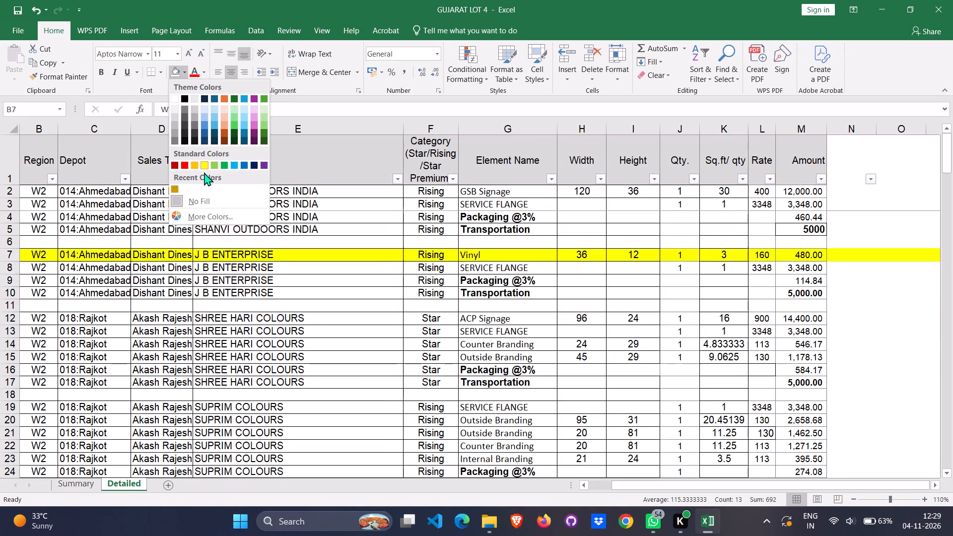
click(204, 164)
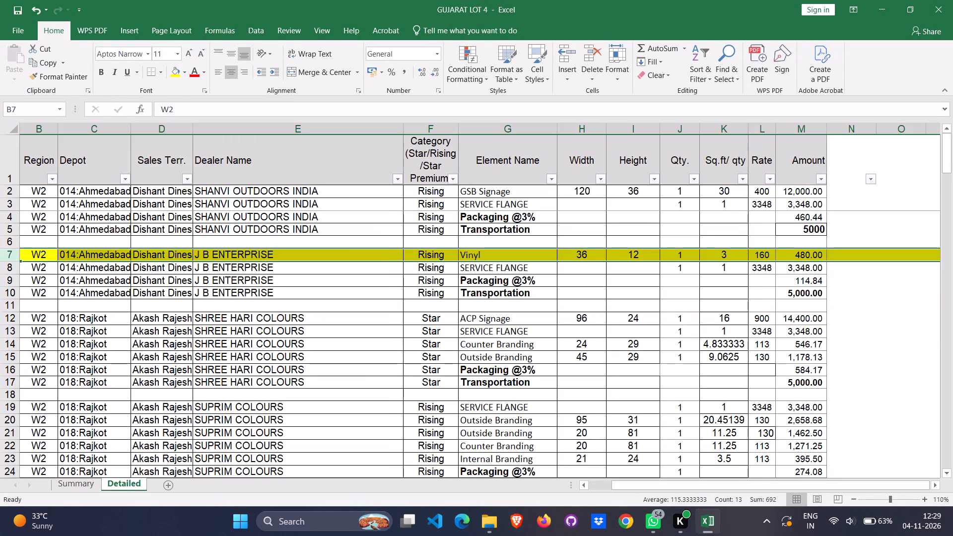
click(320, 268)
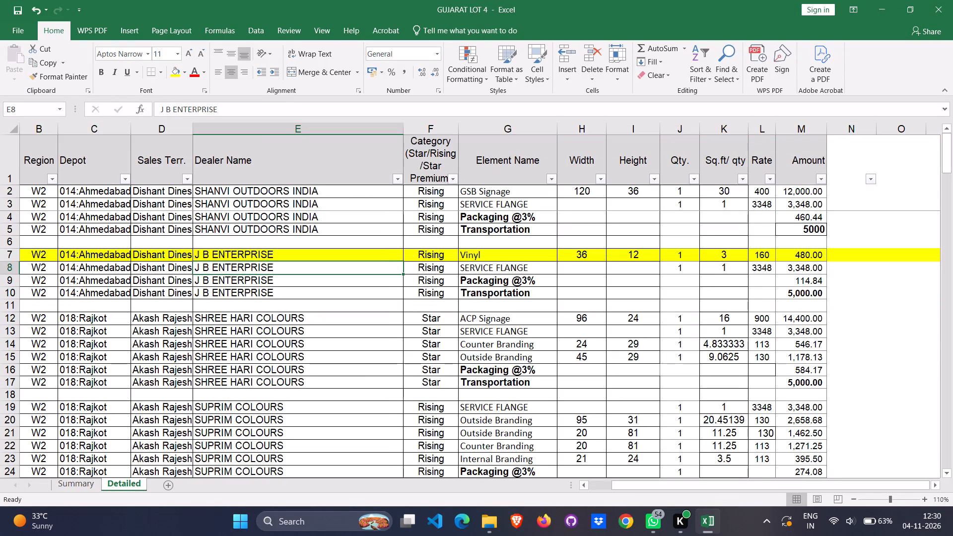
Select the SHREE HARI COLOURS rows 12 to 17 on the Detailed sheet.
scroll(319, 272, down, 6)
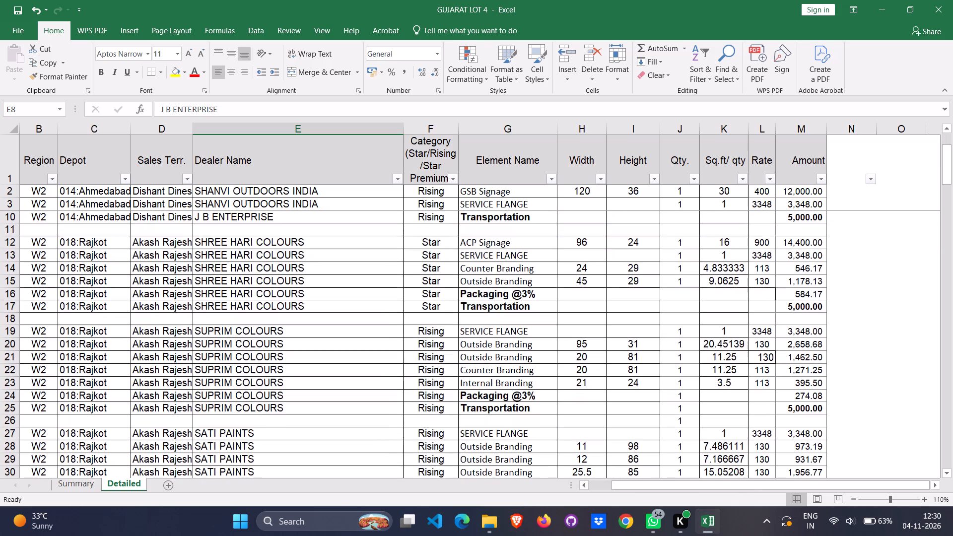
drag(12, 241, 26, 299)
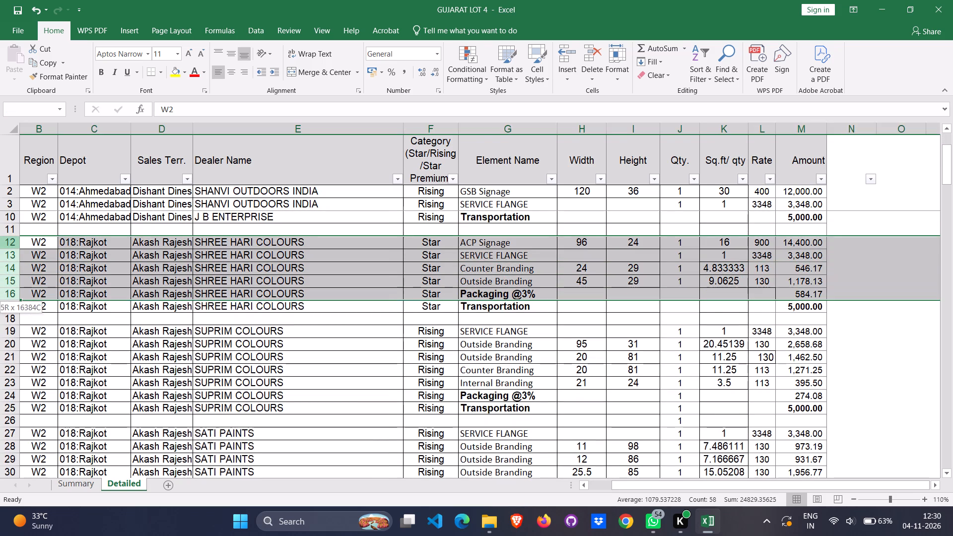
drag(26, 299, 22, 307)
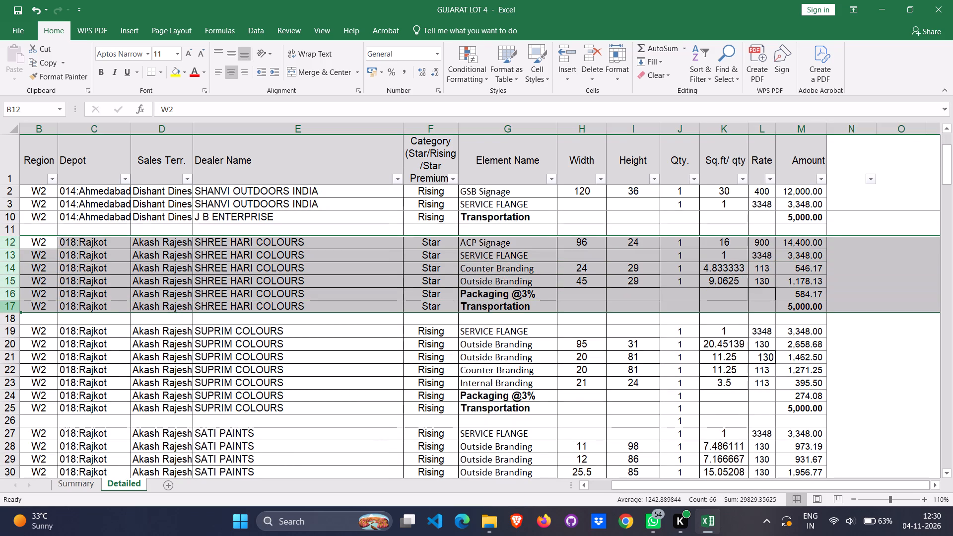
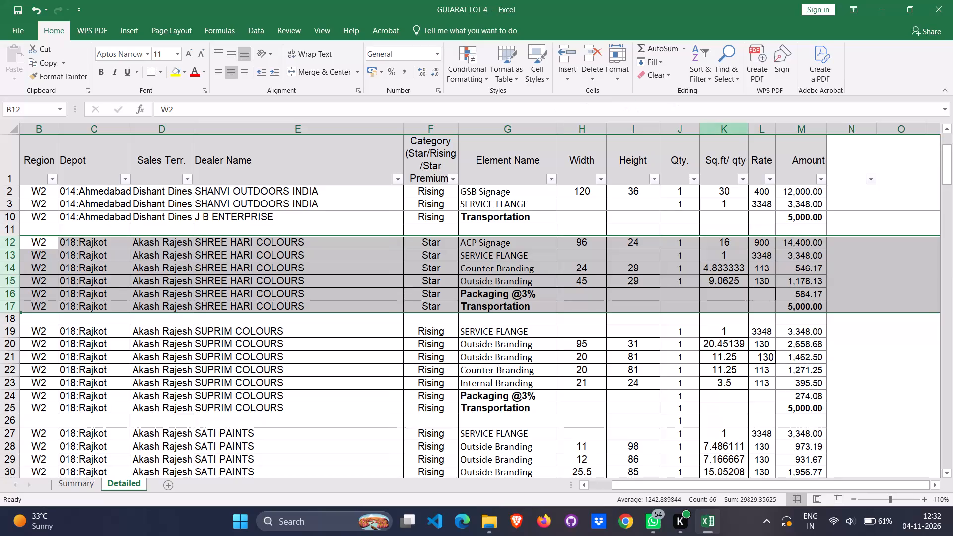
Enter "ok" in column N for the SHREE HARI COLOURS rows 14 to 17 on the Detailed sheet and save the workbook.
click(848, 269)
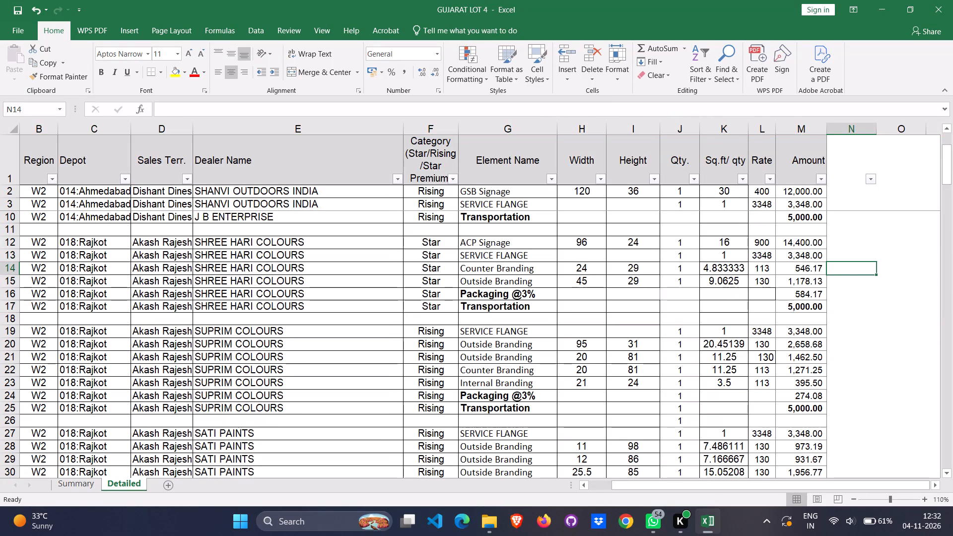
text(ok)
key(Down)
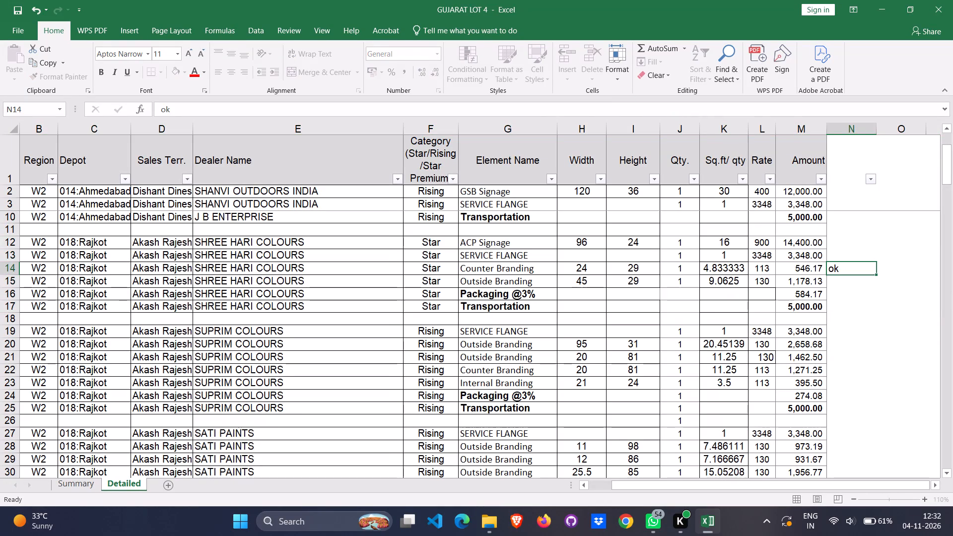
text(ok)
key(Down)
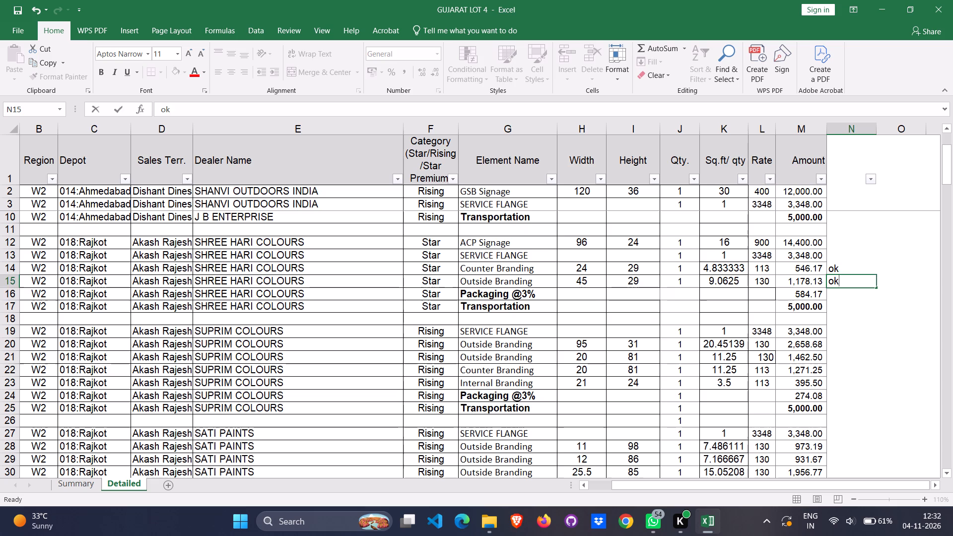
text(ok)
key(Down)
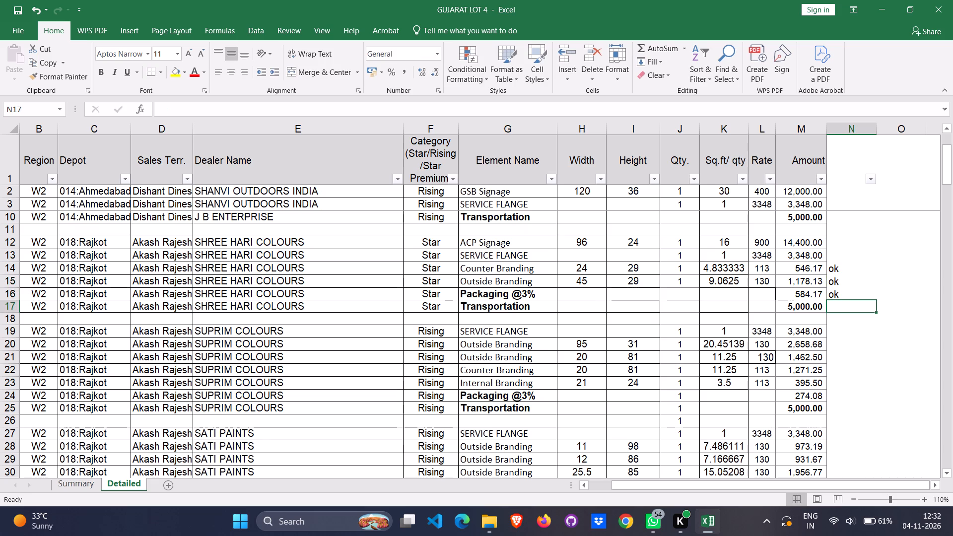
text(ok)
key(ctrl+s)
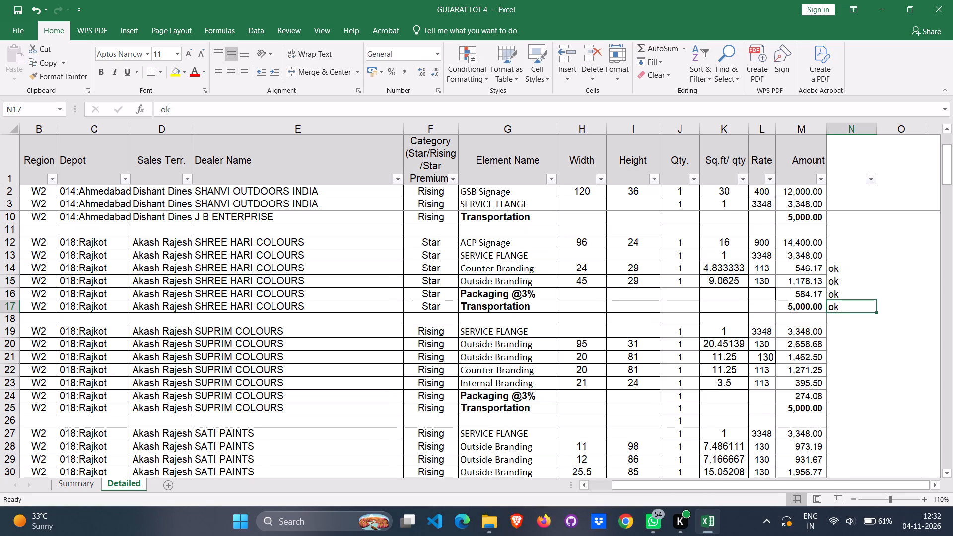
Enter "ok" in column N beside the J B ENTERPRISE Transportation amount in row 10.
key(Up)
key(Up)
key(Up)
key(Up)
key(Up)
key(Up)
key(Up)
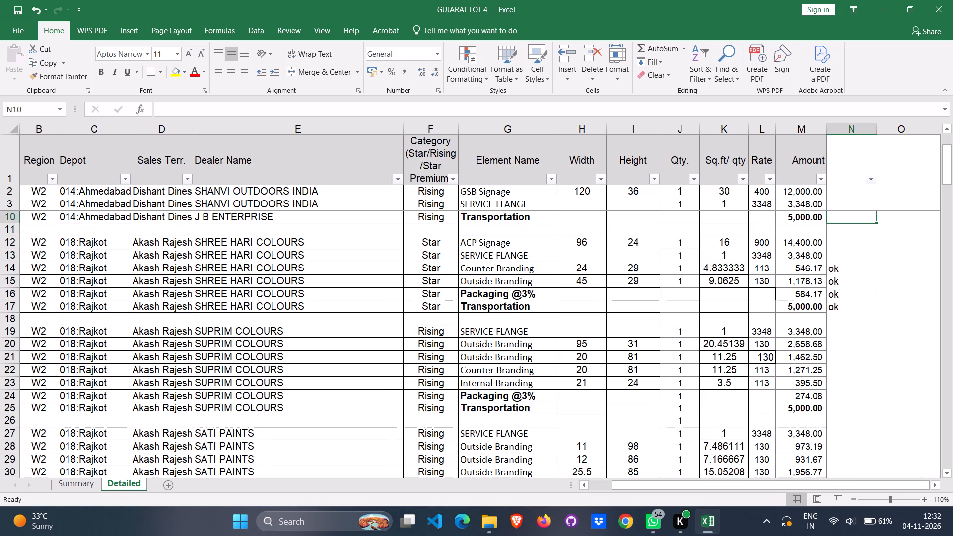
text(ok)
key(Up)
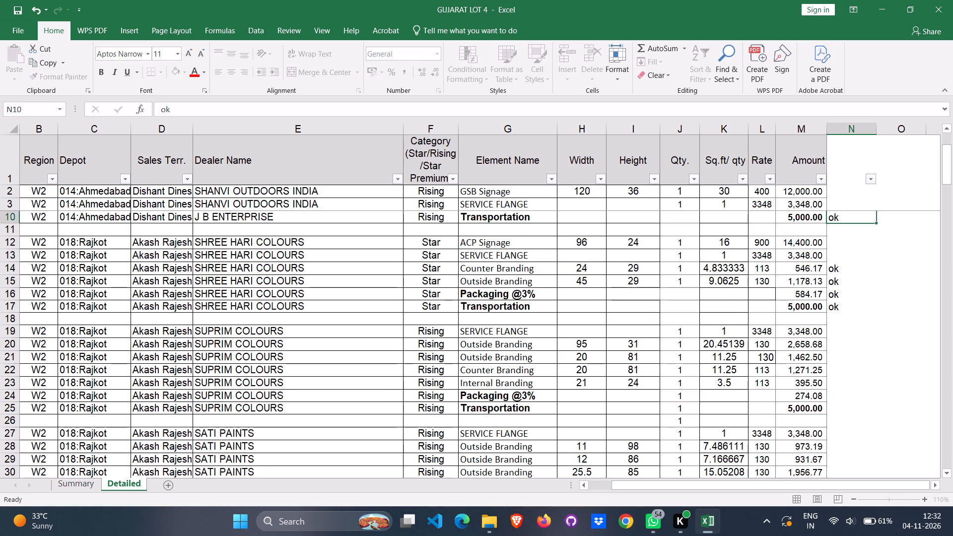
Enter "ok" in column N beside the SHREE HARI COLOURS ACP Signage amount in row 12.
scroll(848, 269, up, 1)
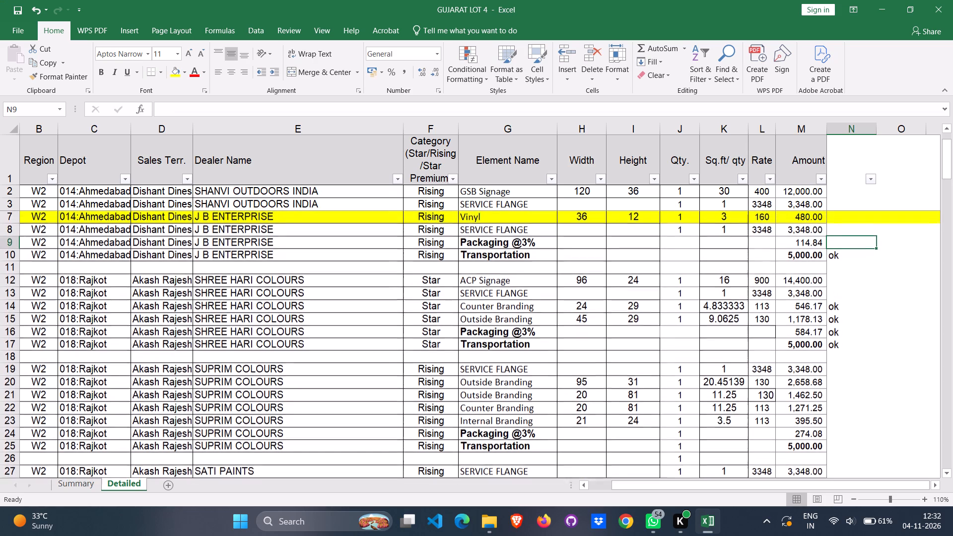
click(833, 283)
text(ok)
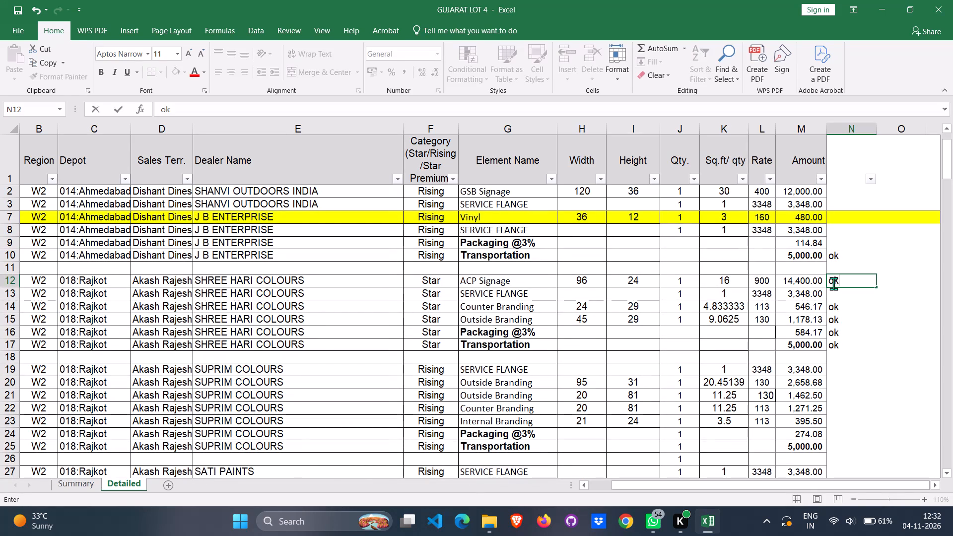
key(Up)
Enter "ok" in column N beside the J B ENTERPRISE Packaging @3% amount in row 9.
key(Up)
key(Up)
text(ok)
key(Up)
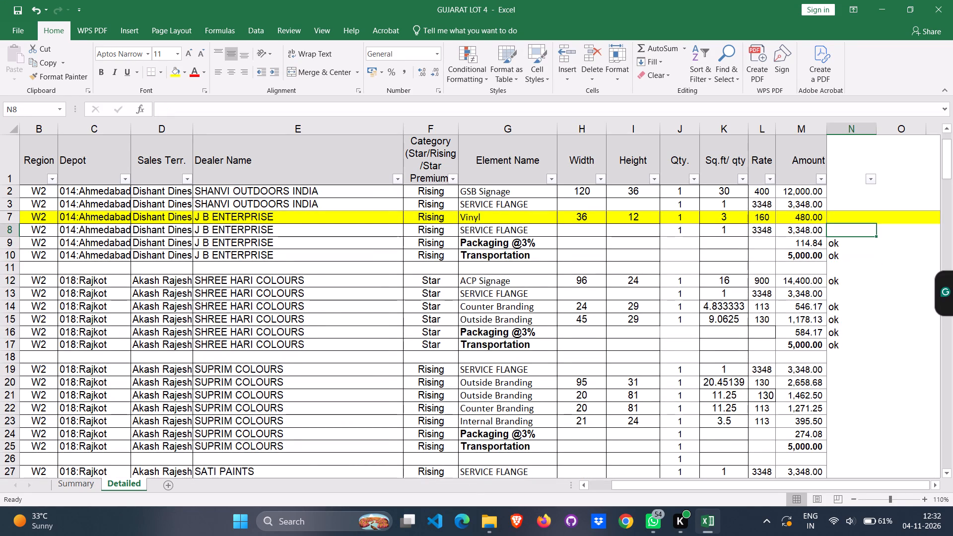
Enter "ok" in column N for the SHANVI OUTDOORS INDIA Transportation, Packaging @3% and GSB Signage rows 5, 4 and 2.
scroll(833, 283, up, 1)
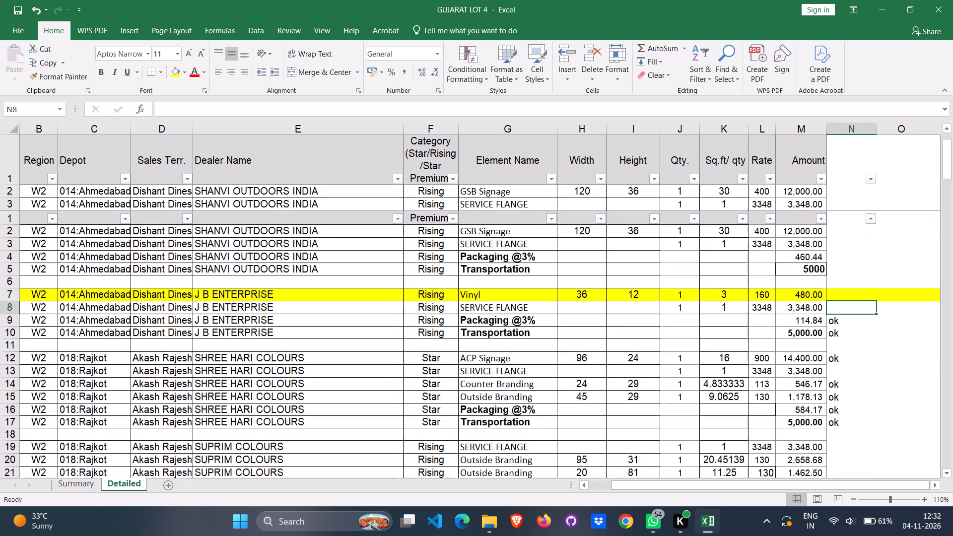
scroll(833, 283, up, 1)
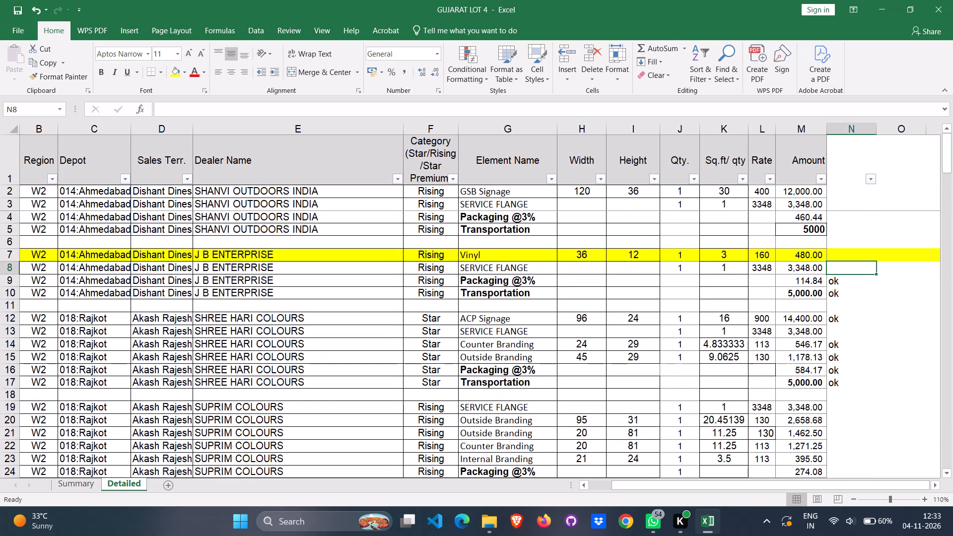
key(Up)
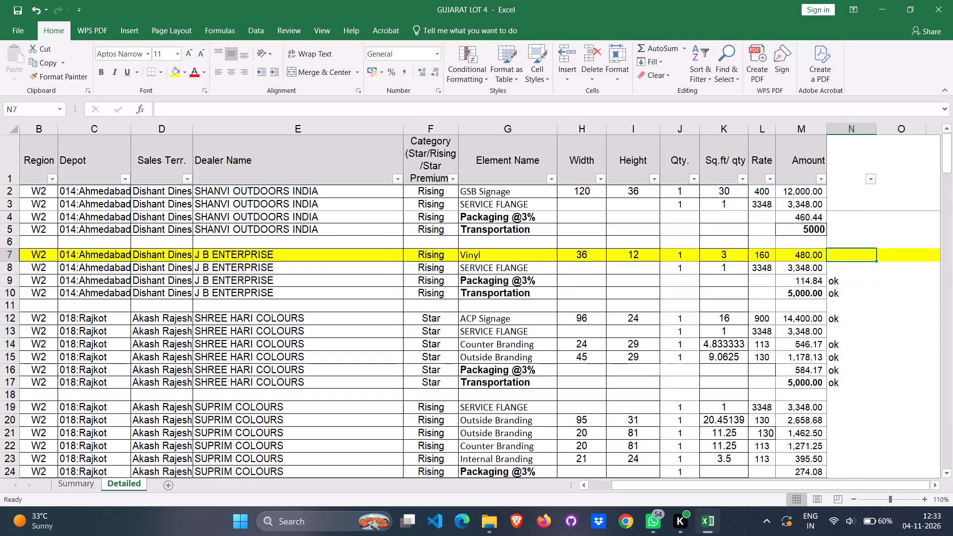
key(Up)
key(Up)
text(ok)
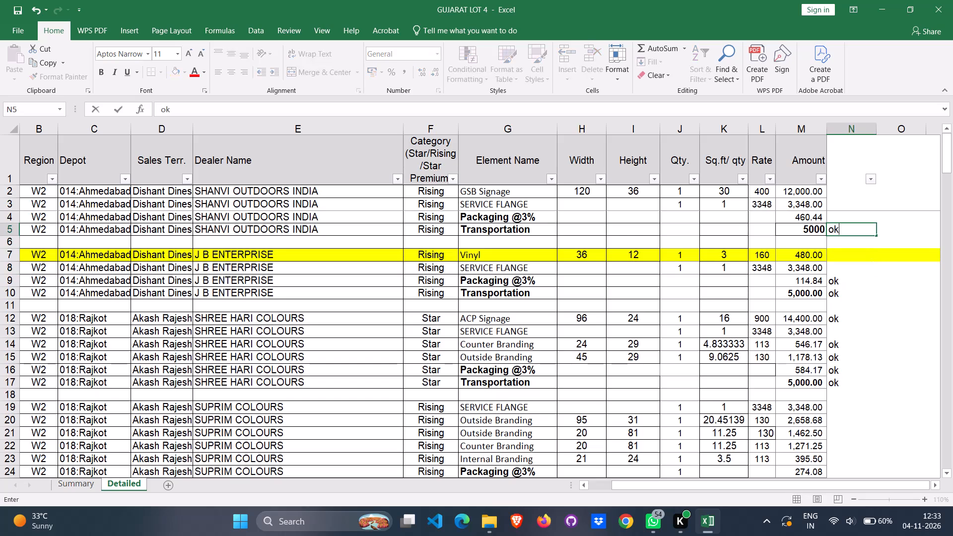
key(Up)
text(ok)
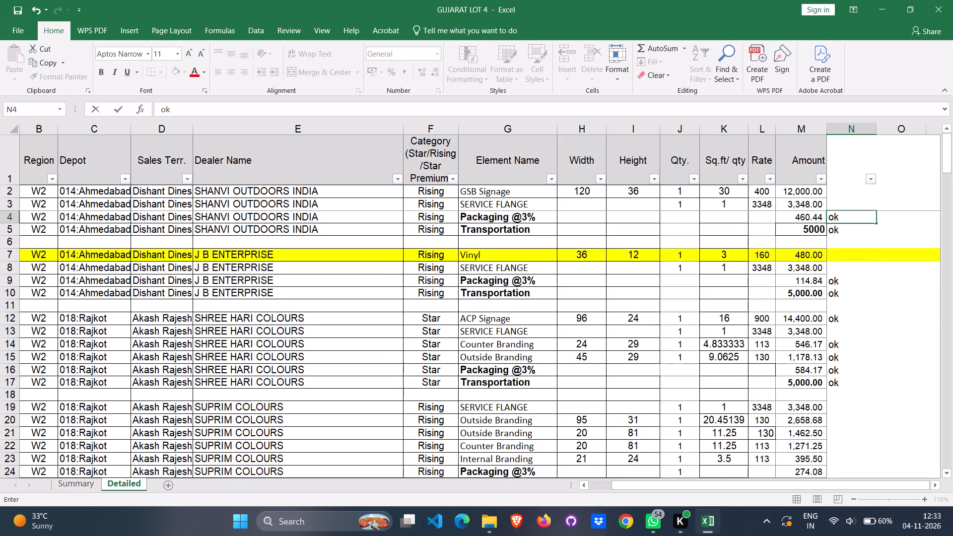
key(Up)
scroll(833, 283, up, 2)
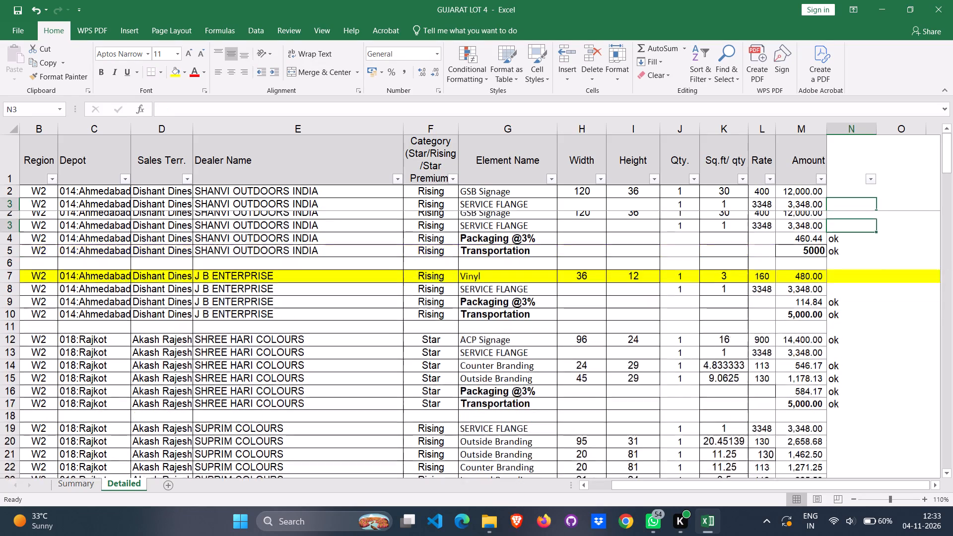
scroll(833, 283, up, 2)
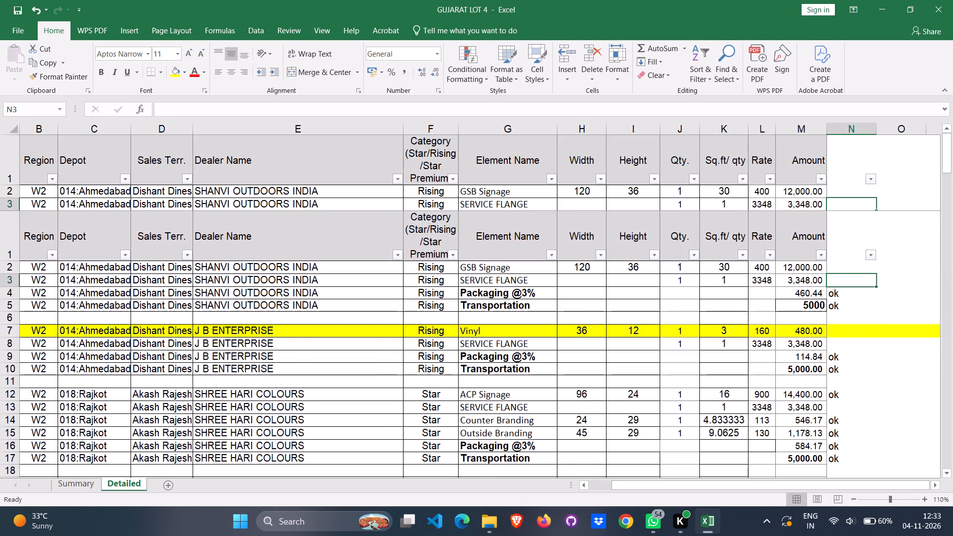
key(Up)
text(ok)
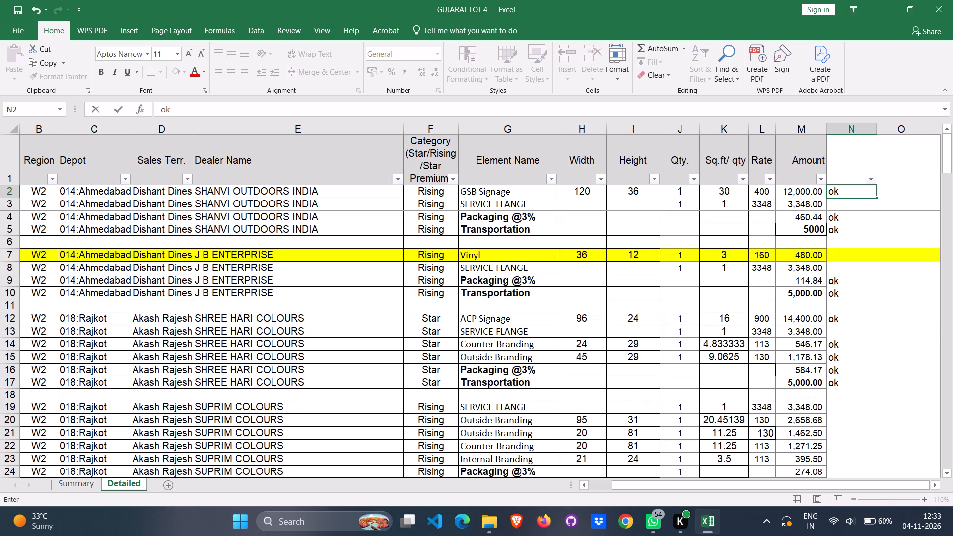
key(Down)
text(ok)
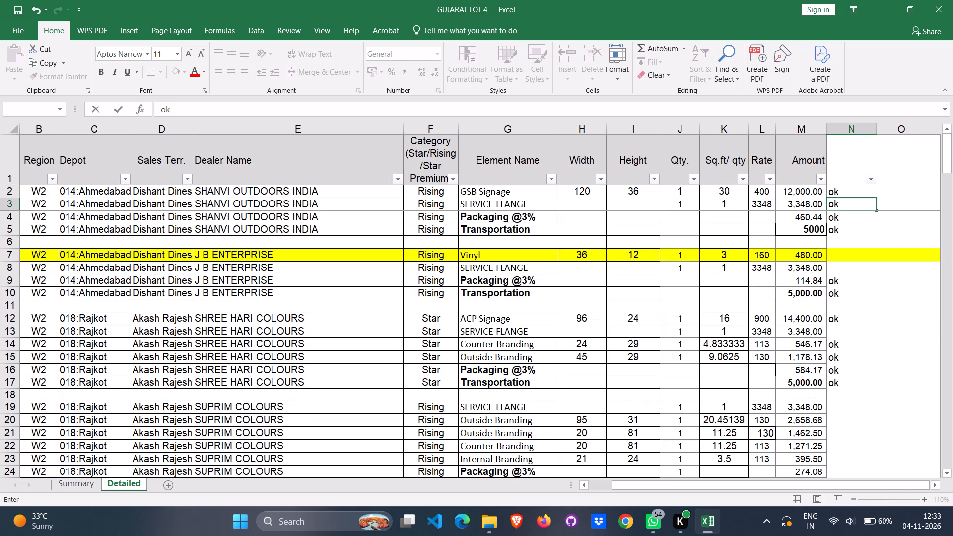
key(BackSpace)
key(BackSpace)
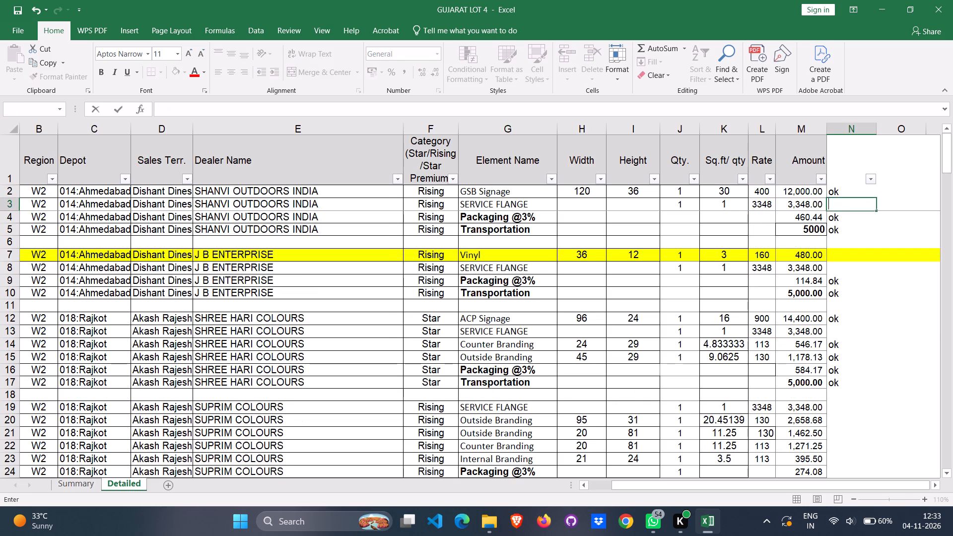
Save the workbook.
key(ctrl+s)
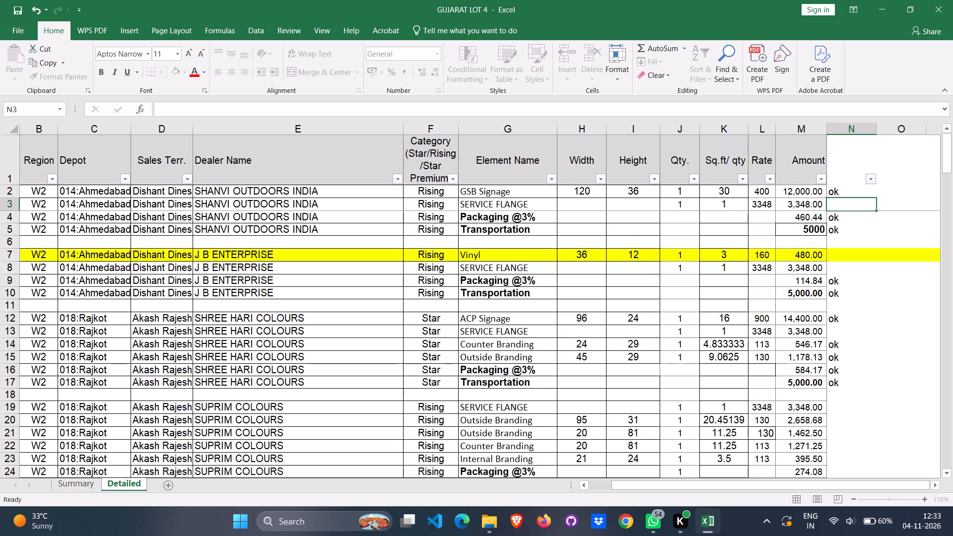
Select the SUPRIM COLOURS rows 19 to 25 on the Detailed sheet to examine the dealer's entries.
scroll(781, 330, down, 2)
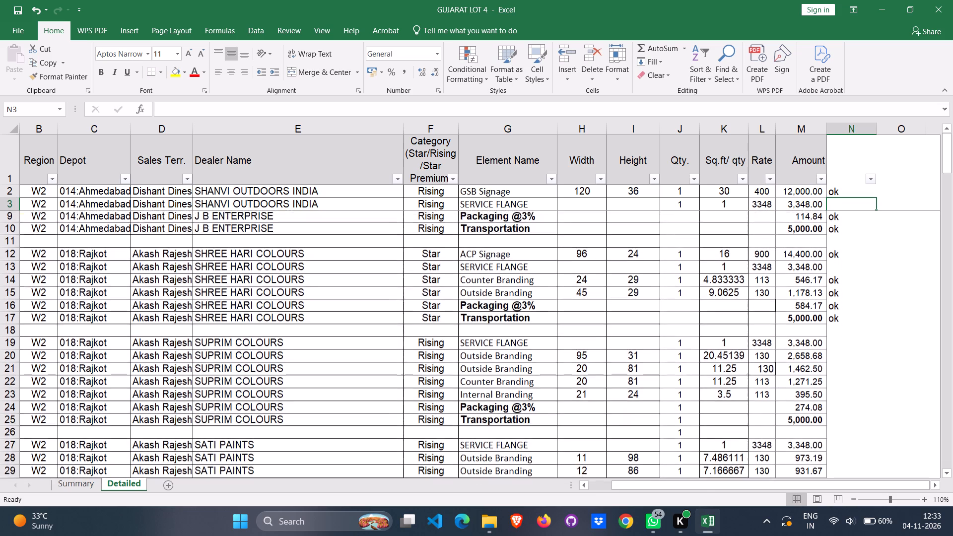
scroll(781, 330, down, 2)
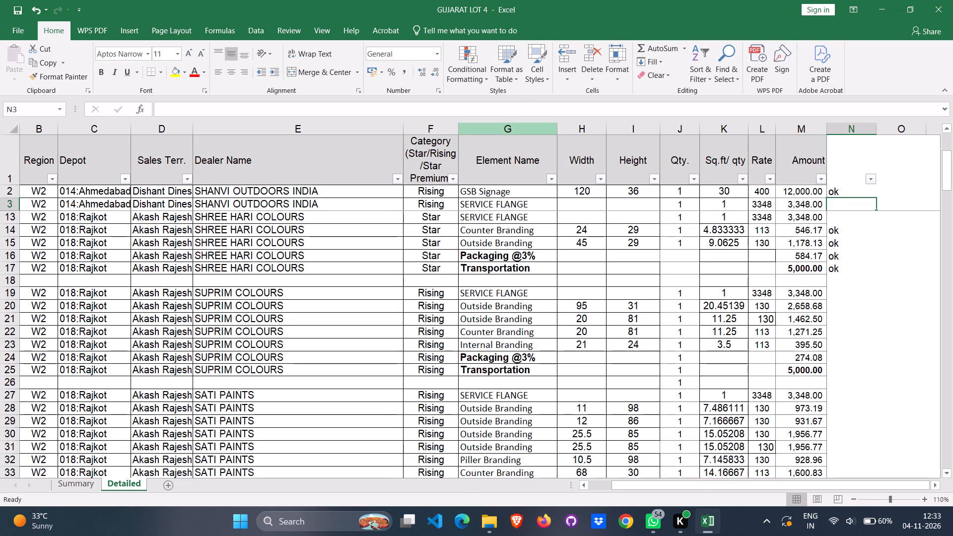
scroll(702, 296, up, 3)
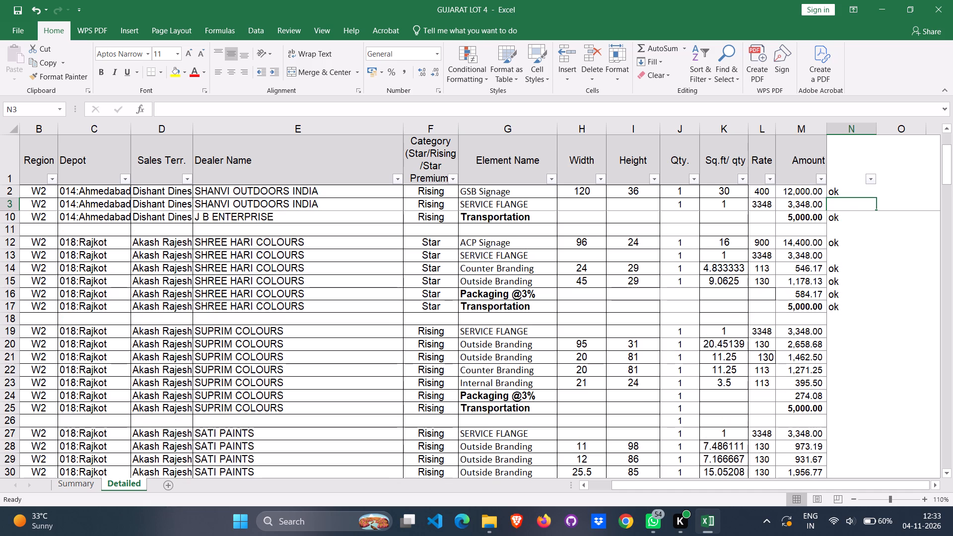
scroll(509, 331, down, 7)
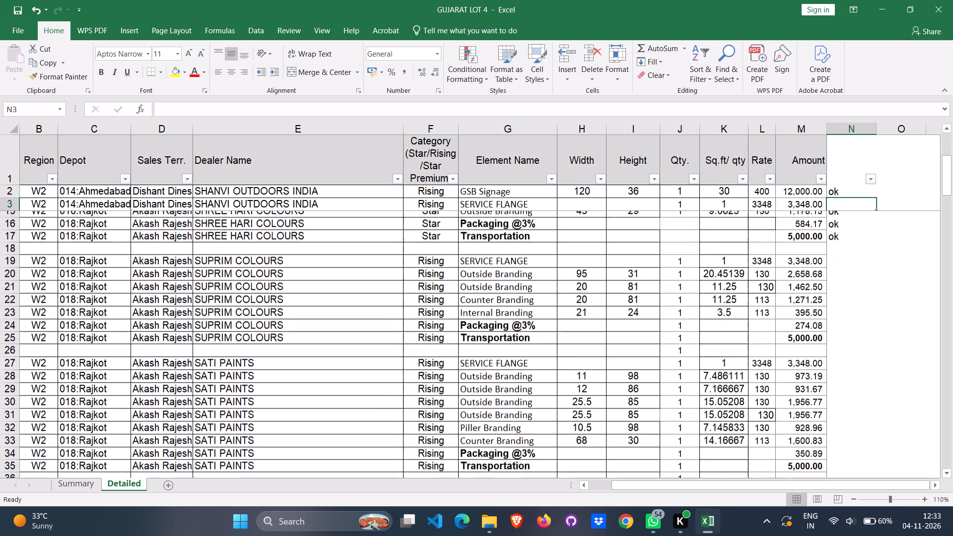
drag(16, 240, 13, 314)
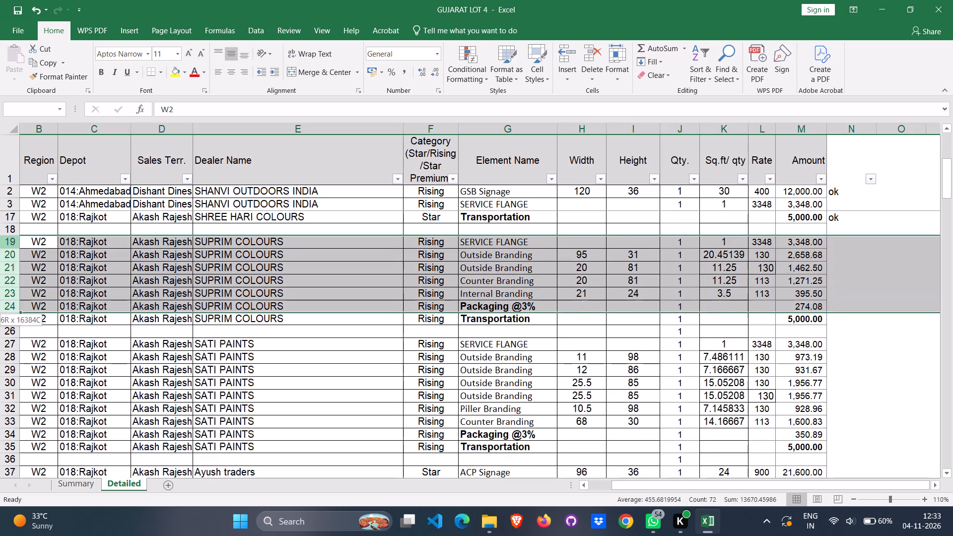
drag(13, 314, 10, 325)
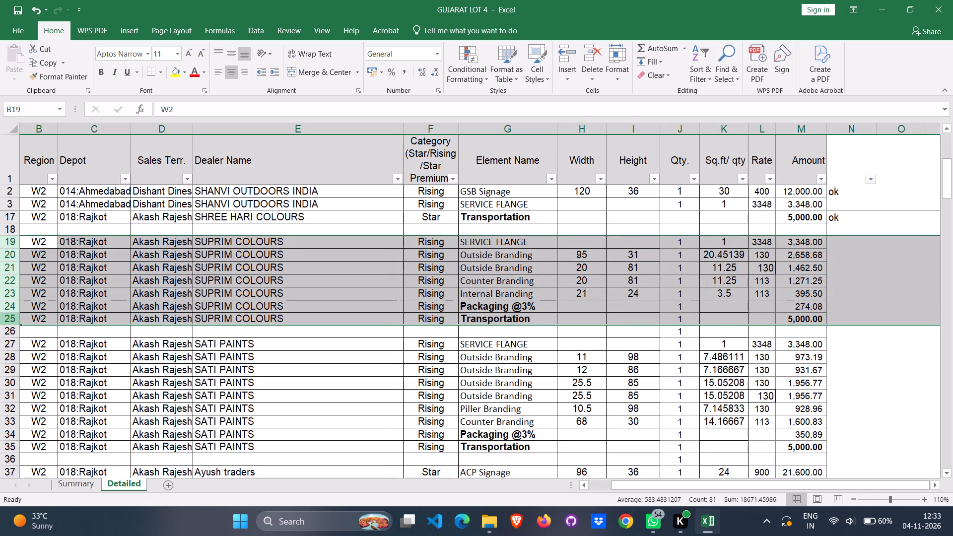
Enter "ok" in column N beside the SUPRIM COLOURS Outside Branding amount in row 20.
click(841, 241)
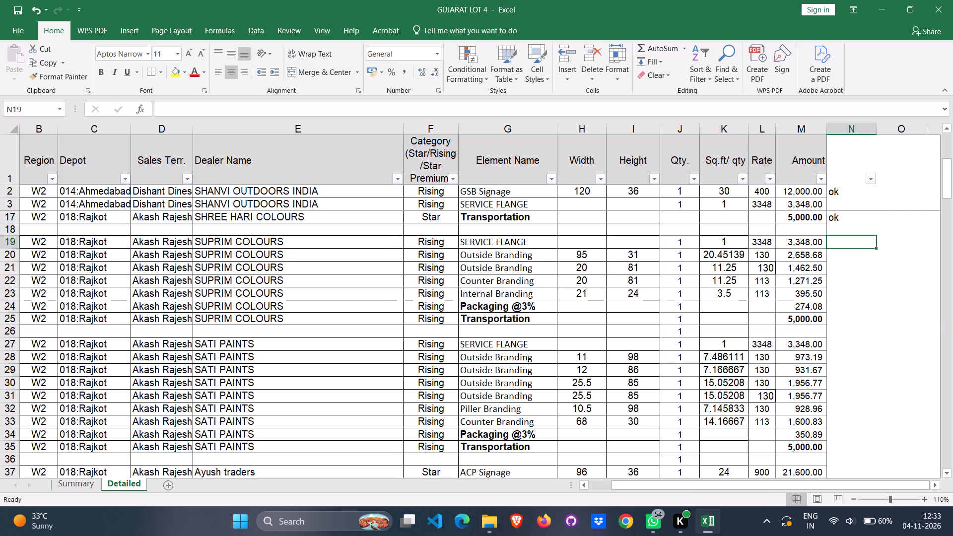
key(Down)
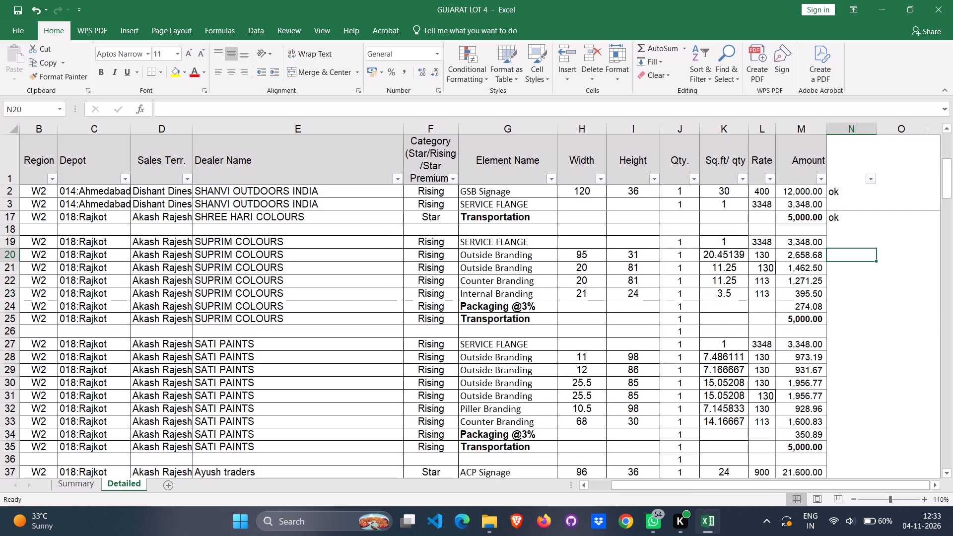
text(ok)
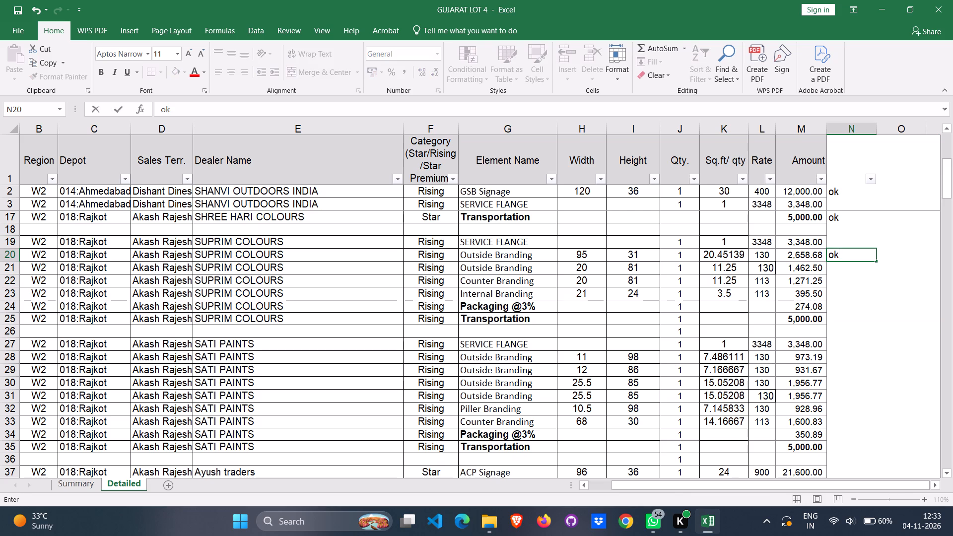
key(Down)
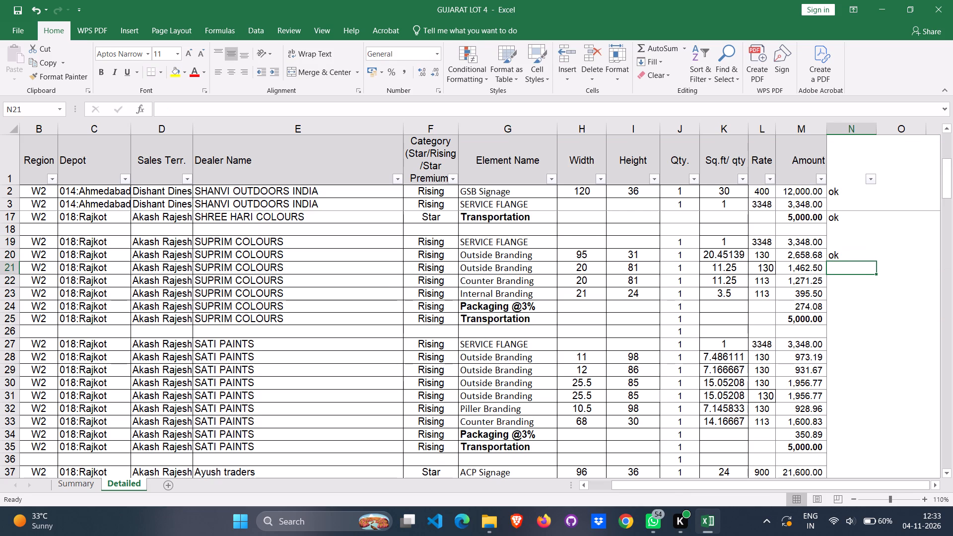
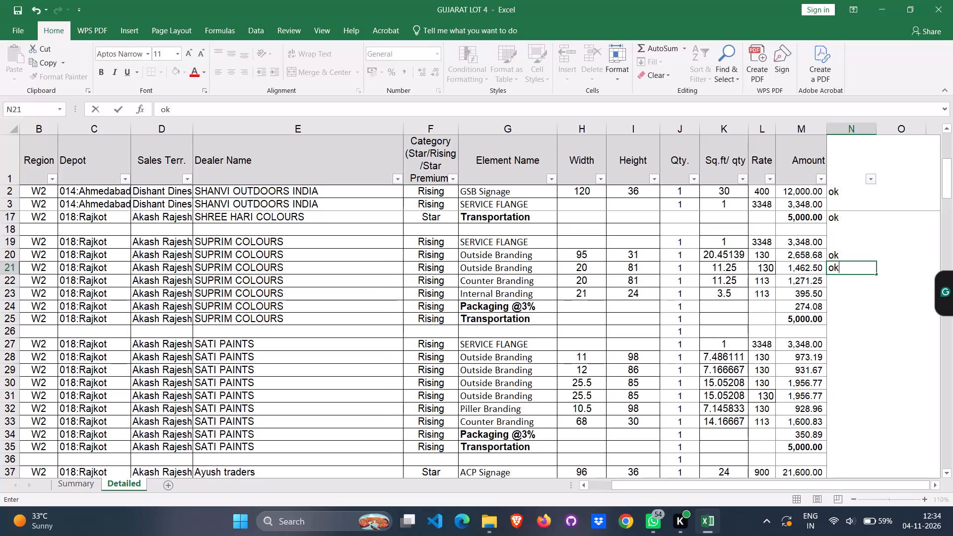
Enter "ok" in column N for the SUPRIM COLOURS Outside Branding row 21 and Internal Branding row 23.
key(Down)
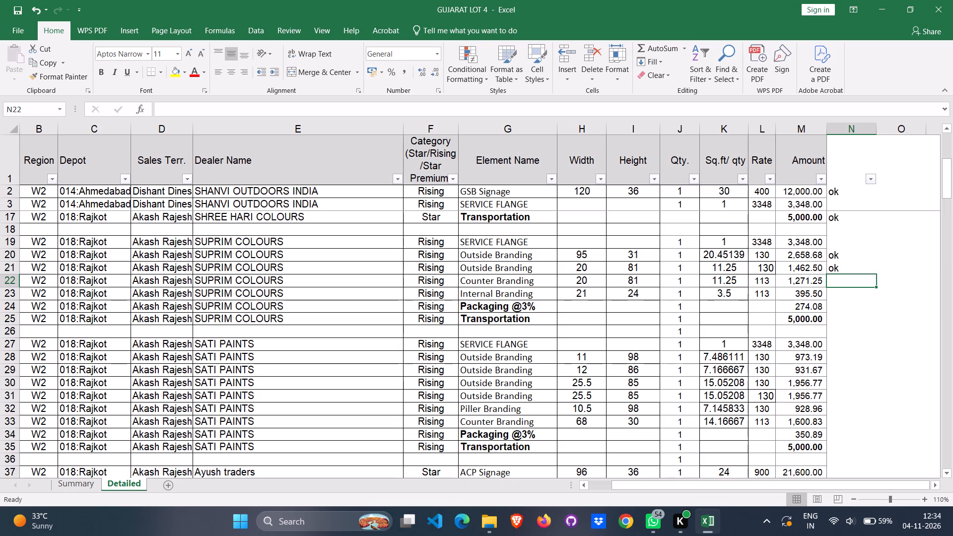
scroll(625, 311, up, 1)
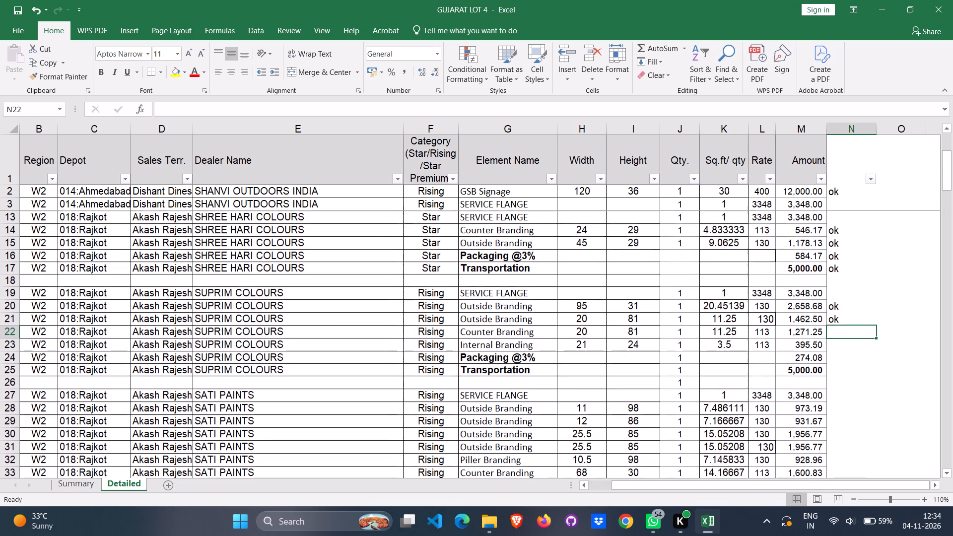
scroll(625, 311, down, 1)
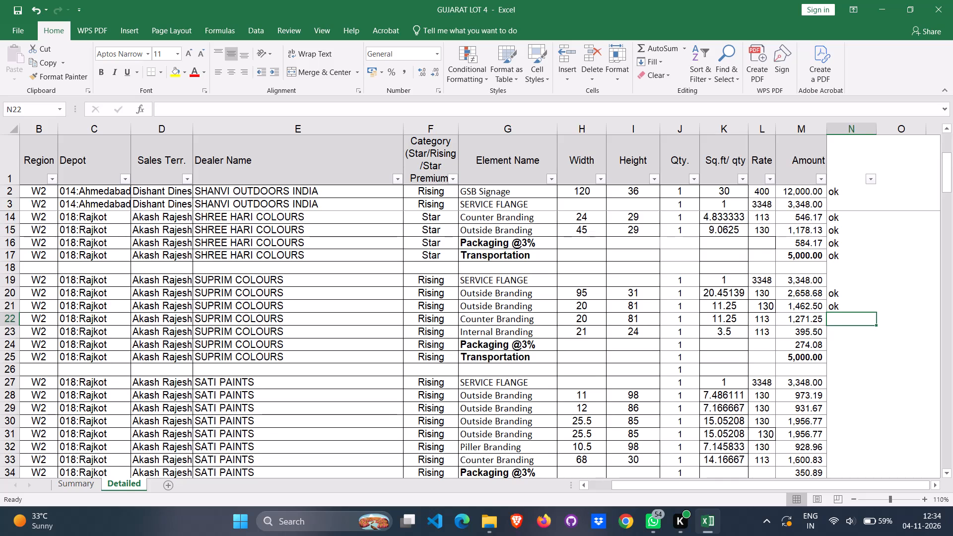
click(847, 338)
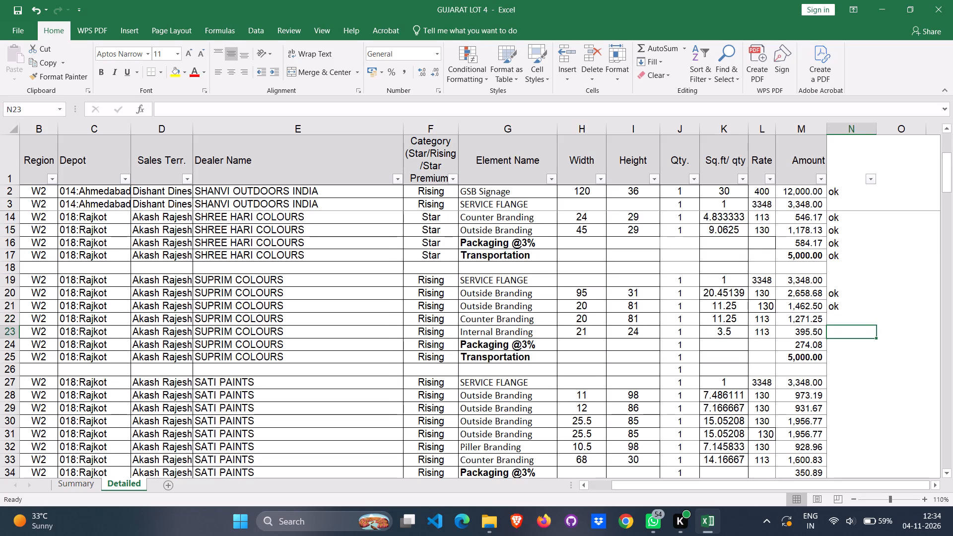
text(ok)
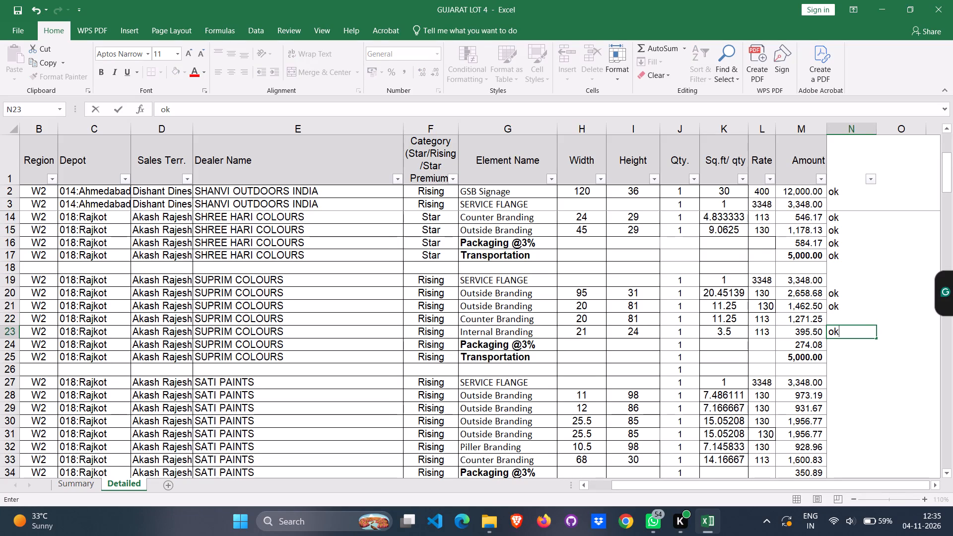
Set both the width and height of the SUPRIM COLOURS Counter Branding entry in row 22 to 30.
click(585, 320)
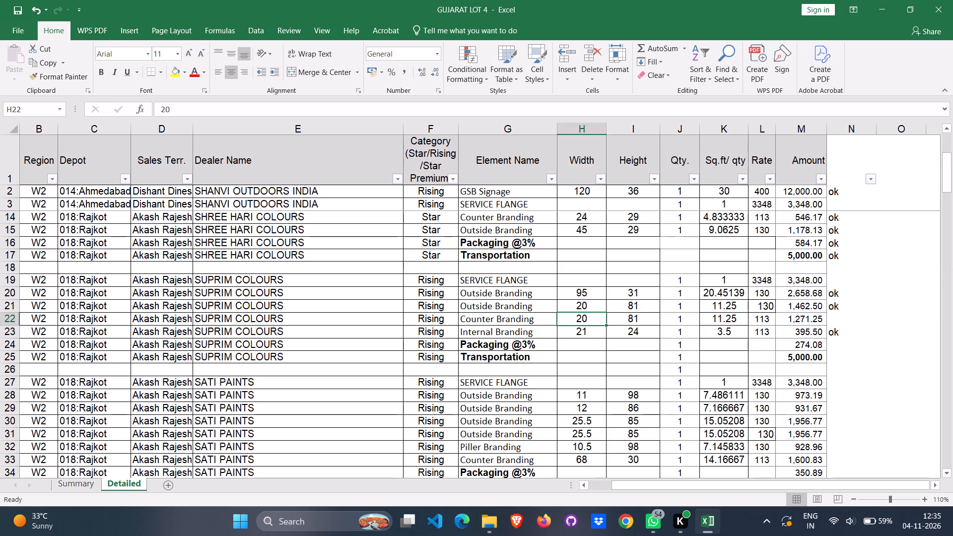
key(3)
key(0)
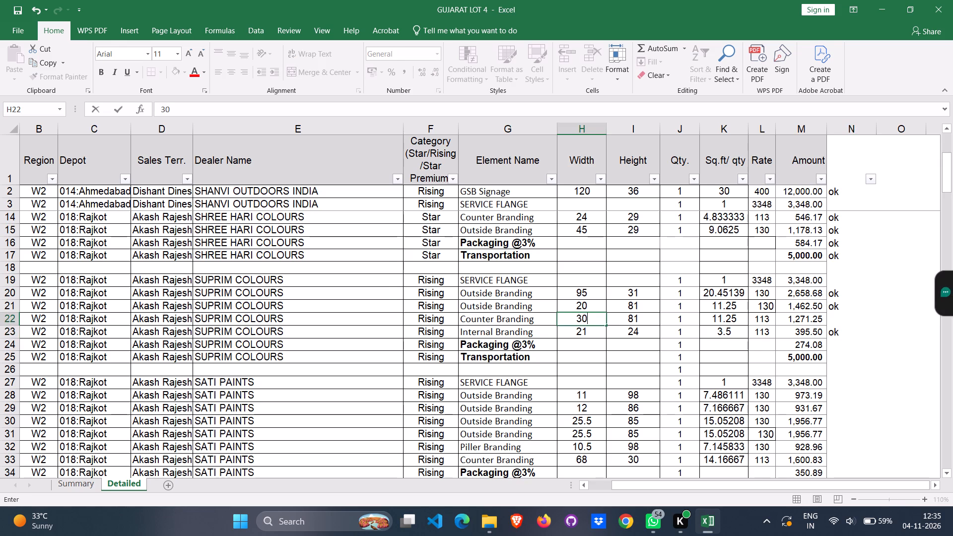
key(Right)
text(30)
key(Right)
Enter "ok" in column N for the SUPRIM COLOURS Counter Branding row 22 and save the workbook.
key(Right)
key(Right)
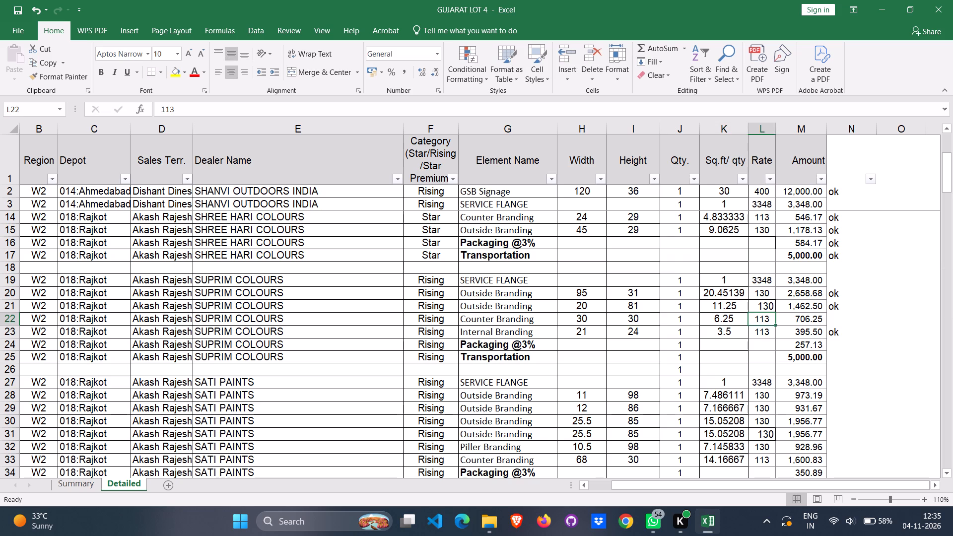
key(Right)
key(Right)
text(ok)
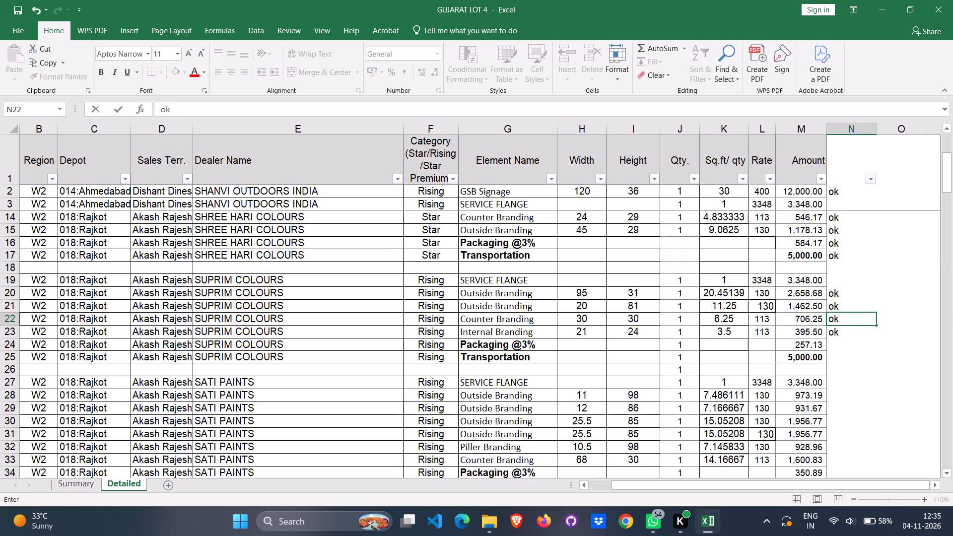
key(ctrl+s)
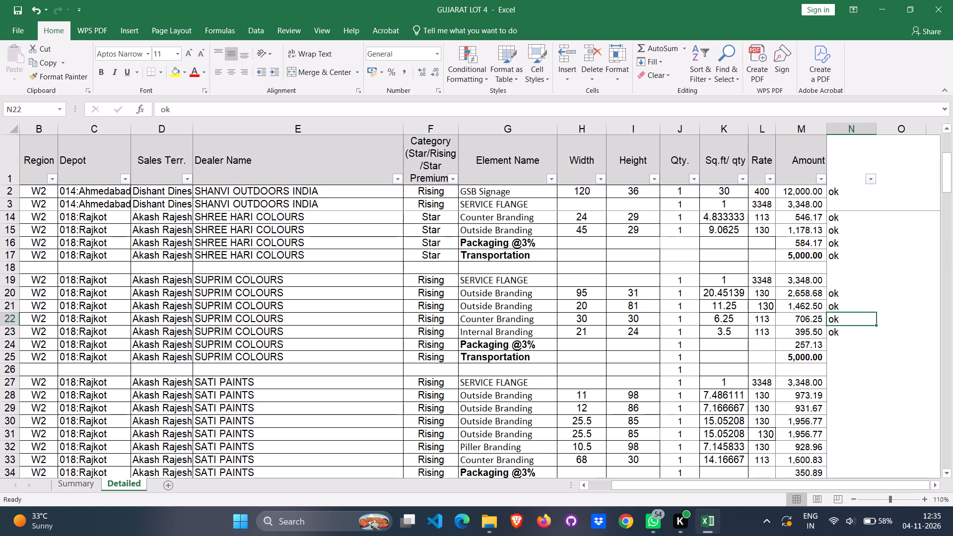
Enter "ok" in column N for the SUPRIM COLOURS Packaging @3% and Transportation rows 24 and 25, and save the workbook.
key(Down)
key(Down)
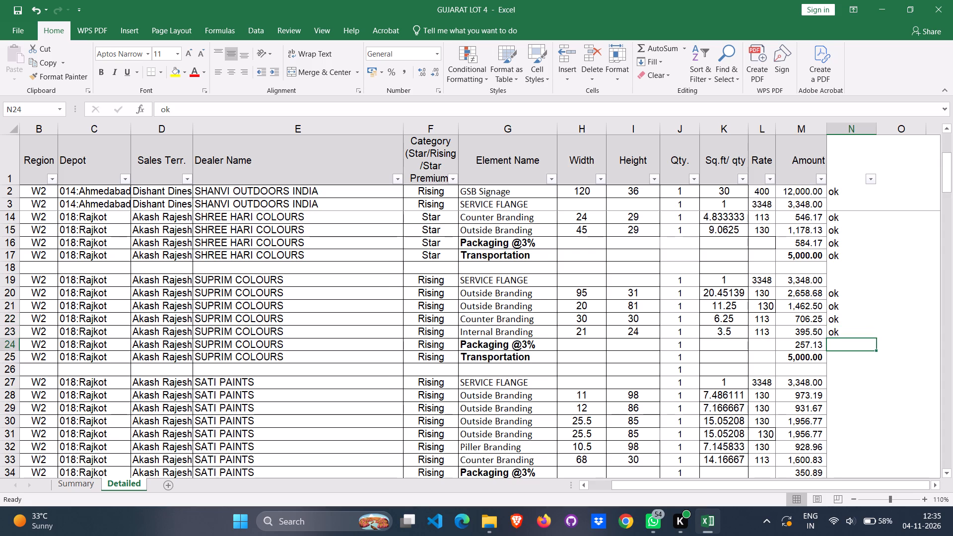
text(ok)
key(Down)
text(ok)
key(ctrl+s)
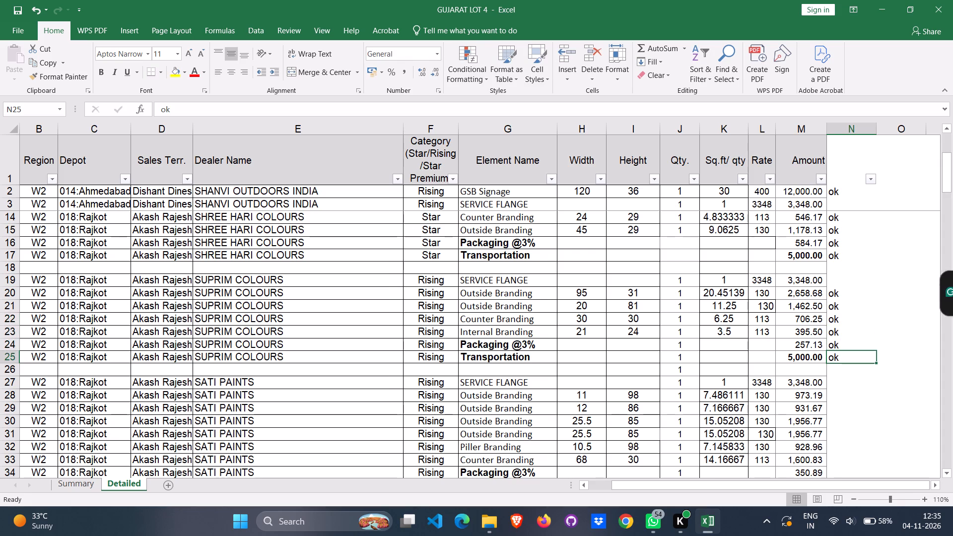
Select the SATI PAINTS rows 27 to 35 on the Detailed sheet to examine the dealer's entries.
key(Down)
key(Down)
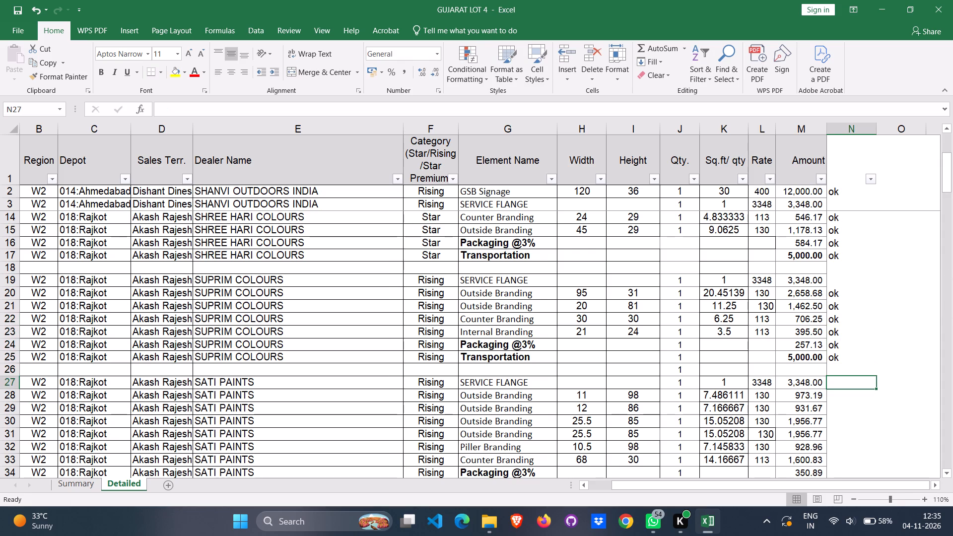
scroll(533, 353, down, 7)
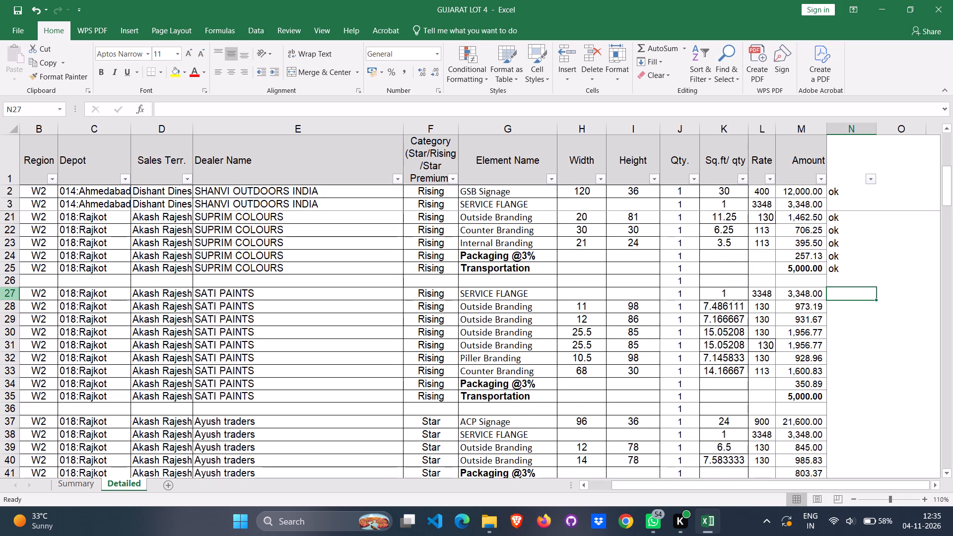
drag(8, 295, 9, 398)
scroll(226, 372, up, 3)
scroll(226, 372, down, 2)
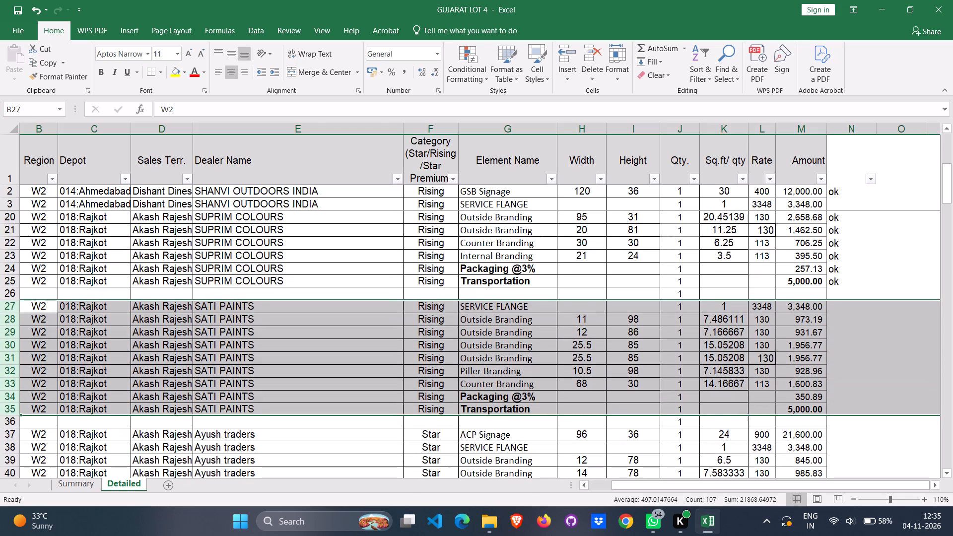
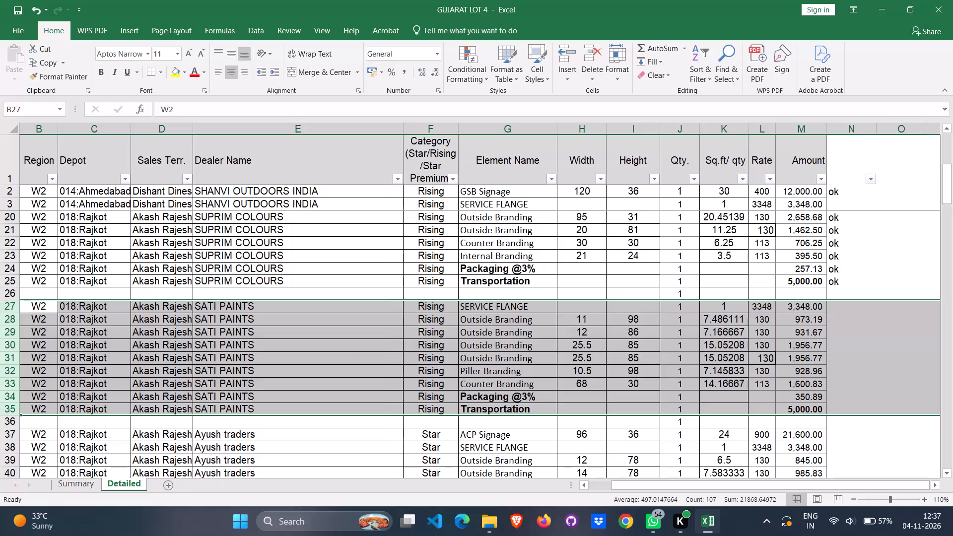
Enter "ok" in column N for the SATI PAINTS rows 28 to 35, leaving out the SERVICE FLANGE row.
click(841, 320)
text(ok)
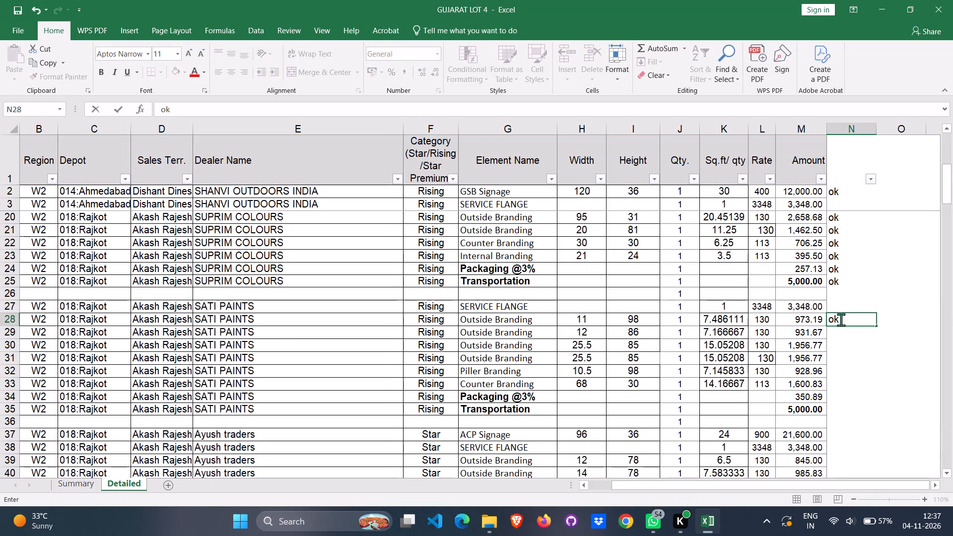
key(Down)
text(ok)
key(Down)
text(ok)
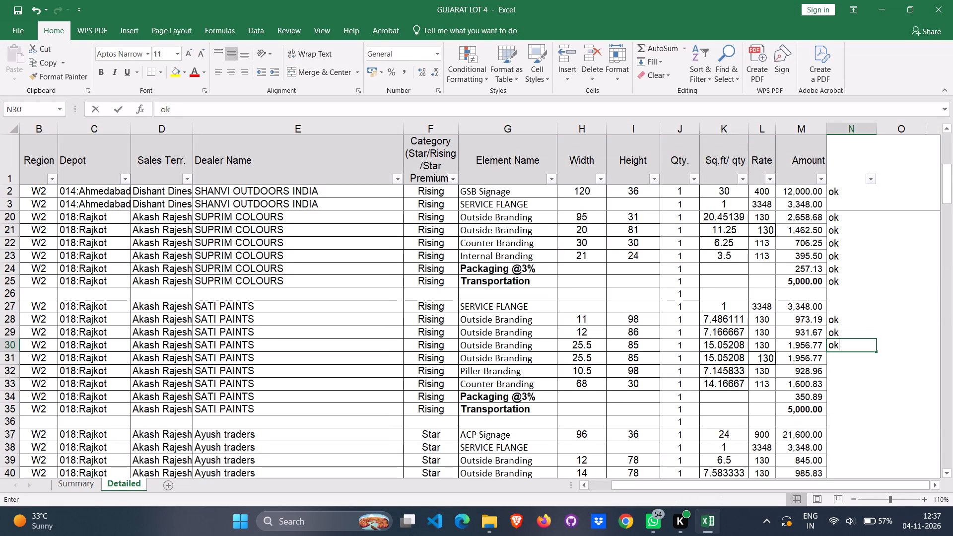
key(Down)
text(ok)
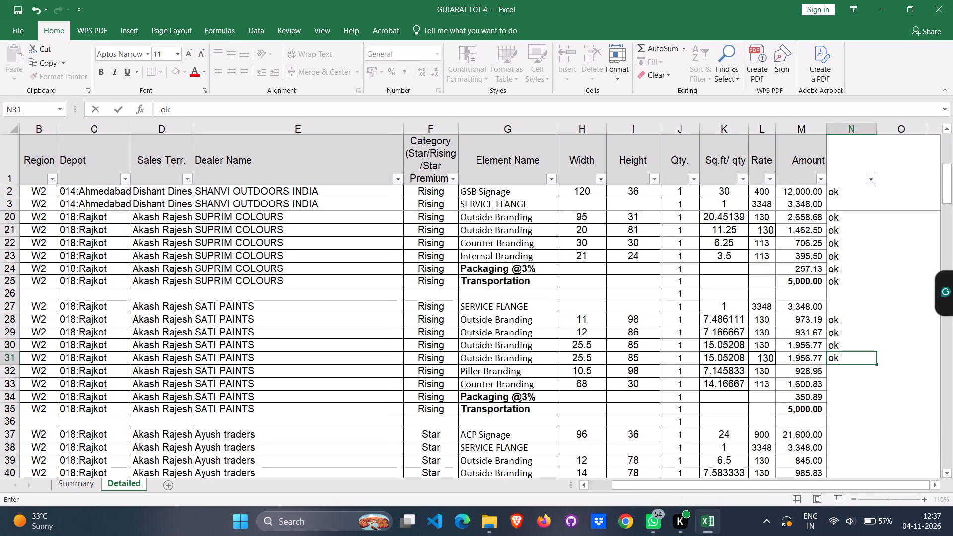
key(Down)
text(ok)
key(Down)
text(ok)
key(Down)
text(ok)
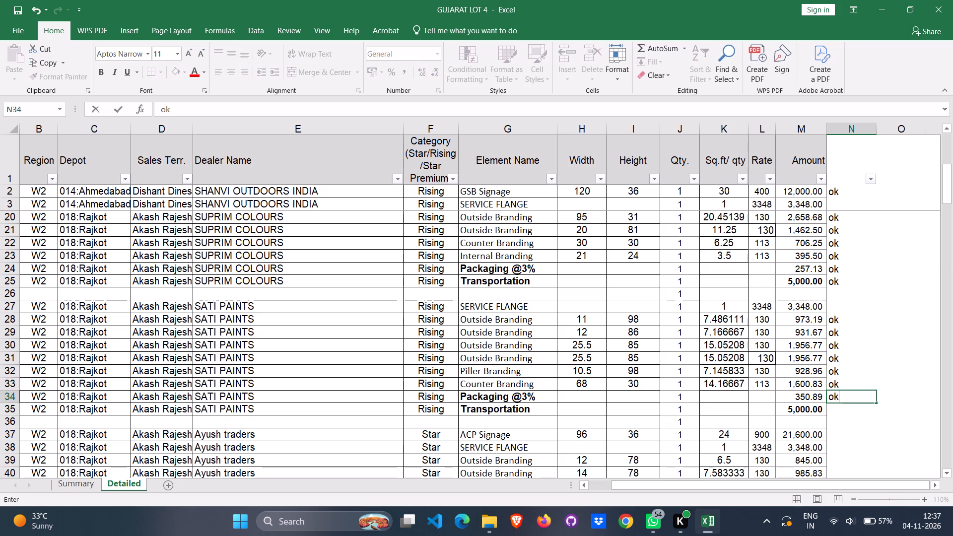
key(Down)
text(ok)
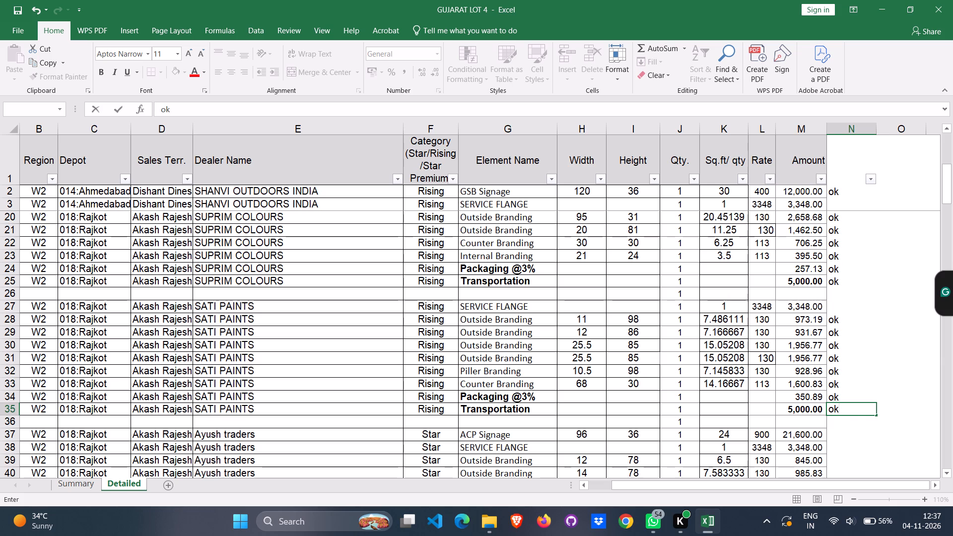
Insert a blank row above the SATI PAINTS Piller Branding row 32.
right_click(11, 369)
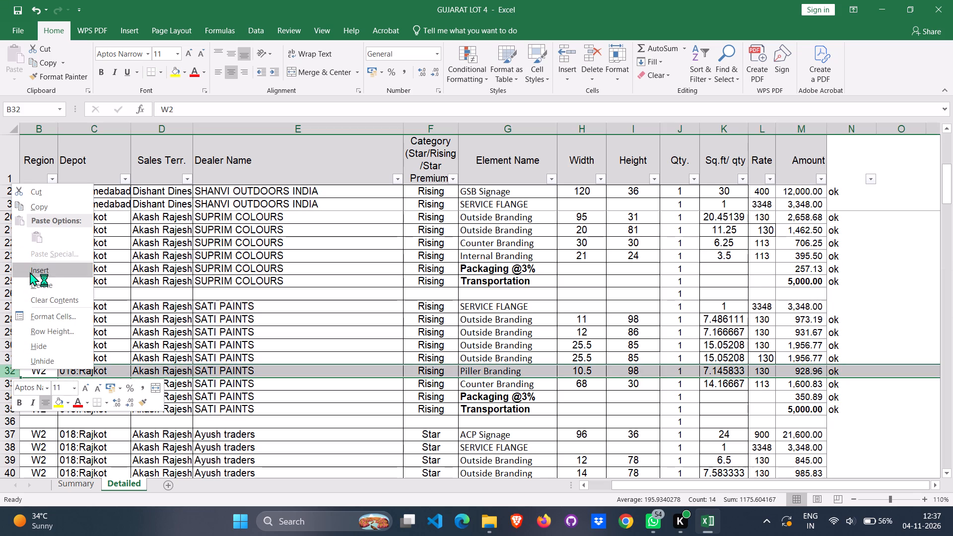
click(30, 272)
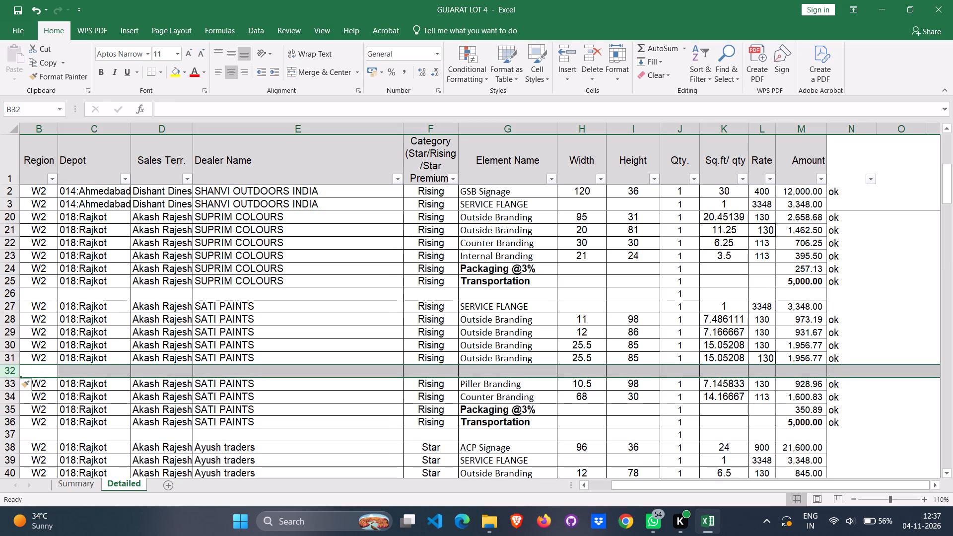
Copy the SATI PAINTS Piller Branding entry in row 33, from Region through Rate, into the blank row 32.
click(44, 386)
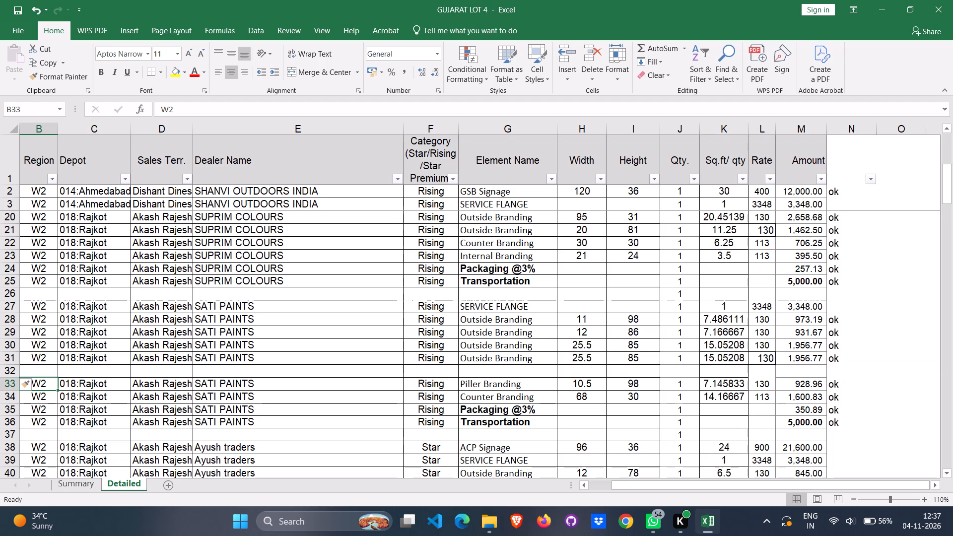
key(shift+Right)
key(shift+Right)
key(shift+Right)
key(shift+Right)
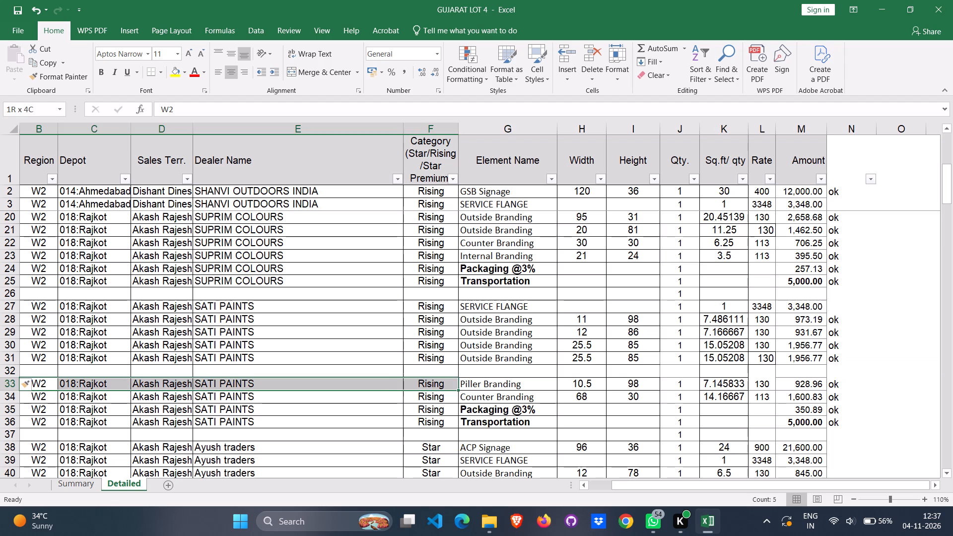
key(shift+Right)
key(shift+Right)
key(shift+Right)
key(shift+Right)
key(shift+Right)
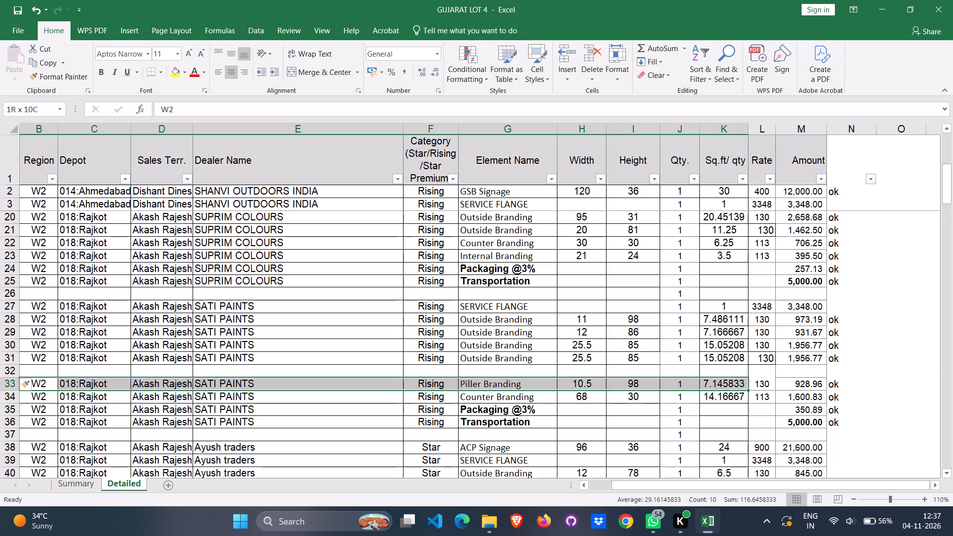
key(shift+Right)
key(ctrl+c)
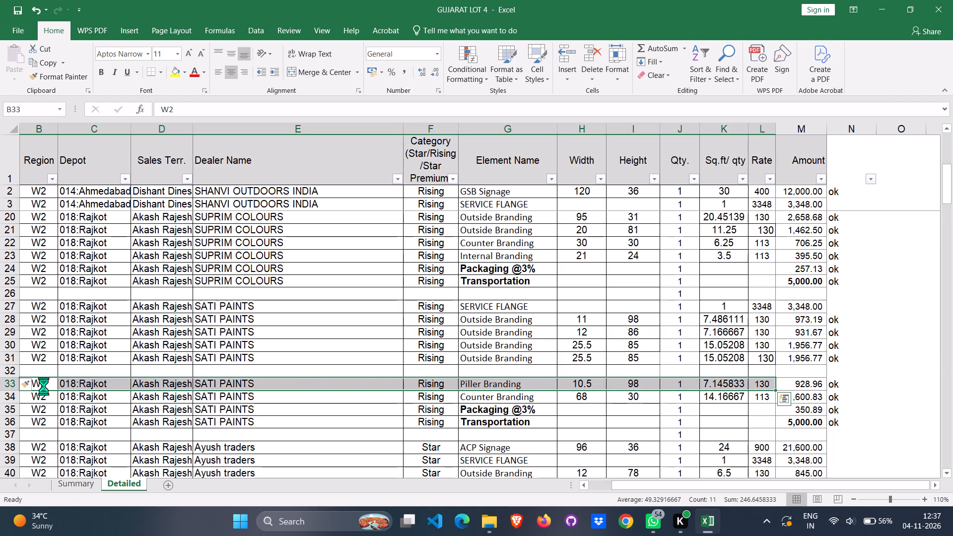
key(Up)
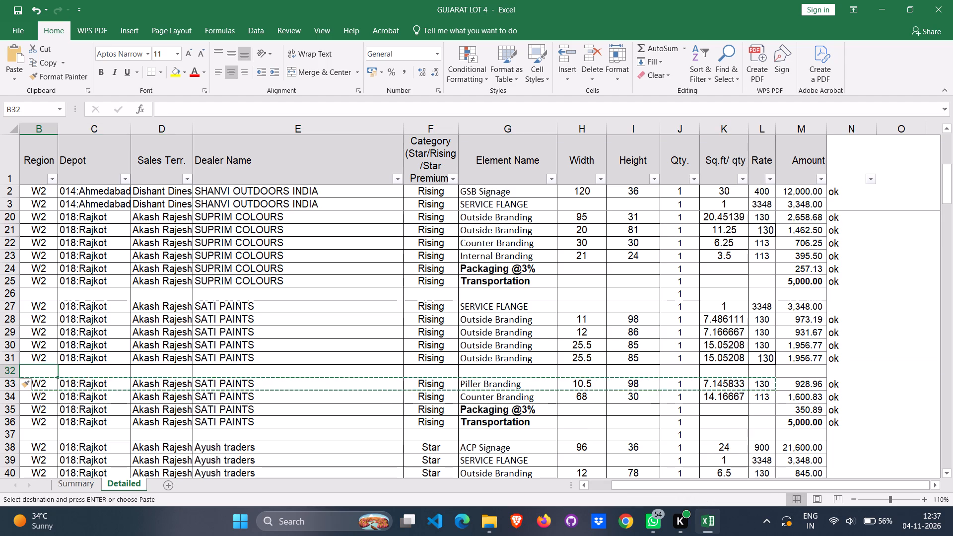
key(ctrl+v)
key(Return)
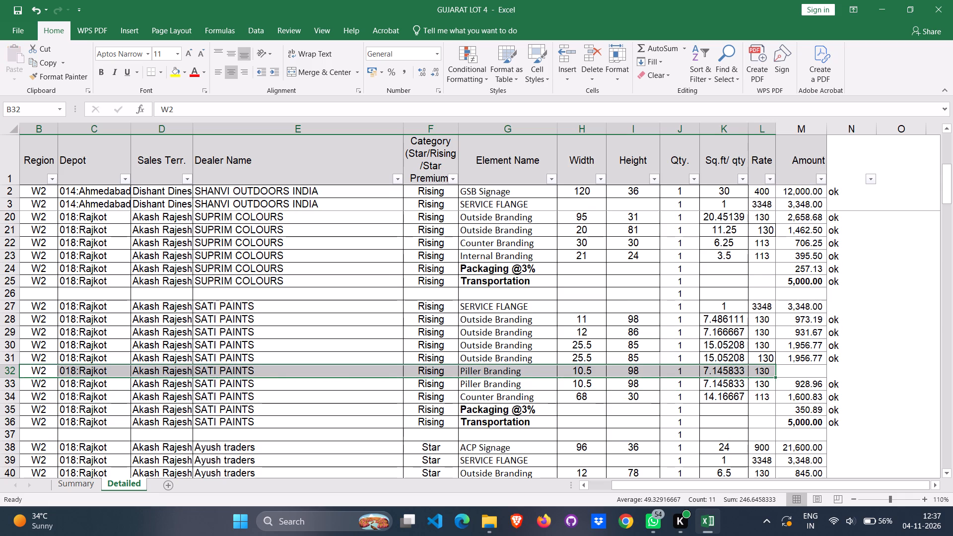
Copy the Amount formula from M33 into M32 for the duplicated Piller Branding row and save the workbook.
key(Right)
key(Right)
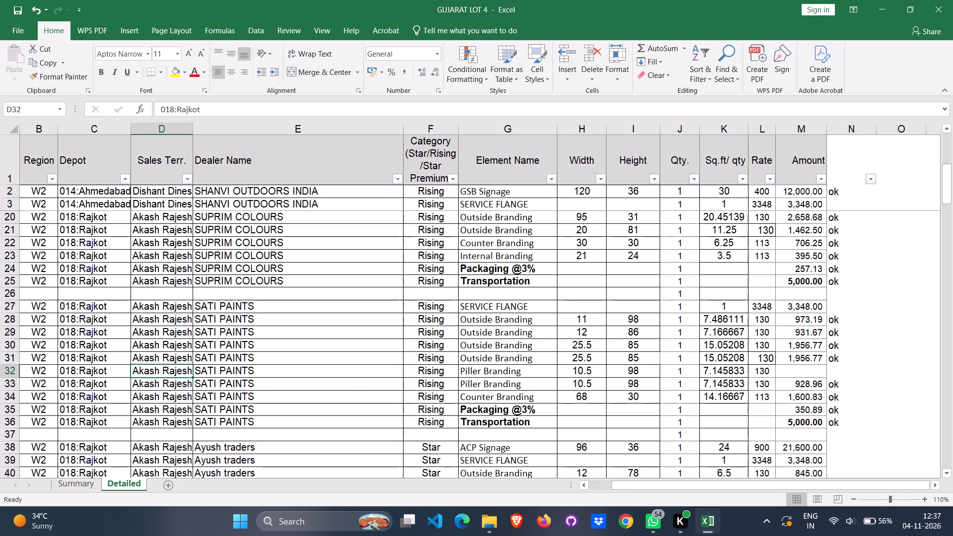
key(Right)
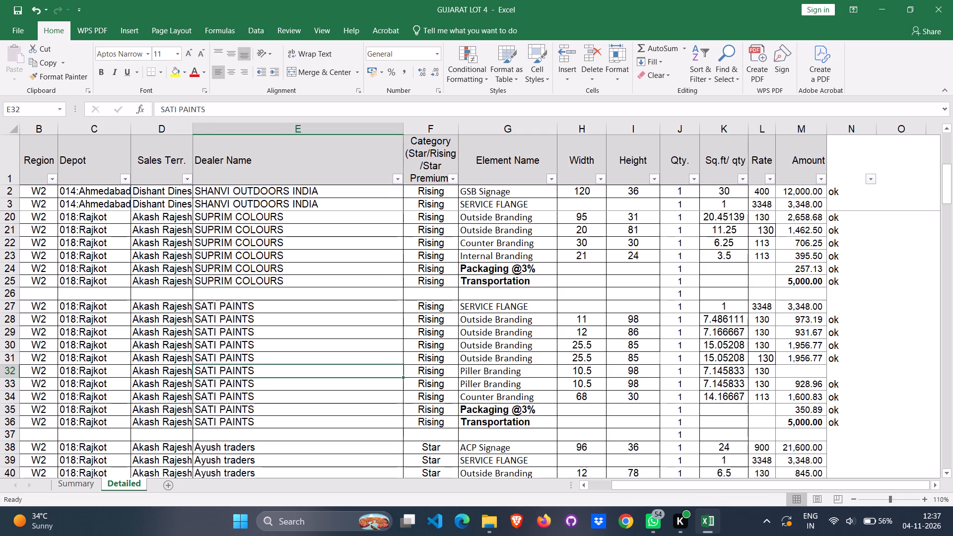
click(803, 386)
key(ctrl+c)
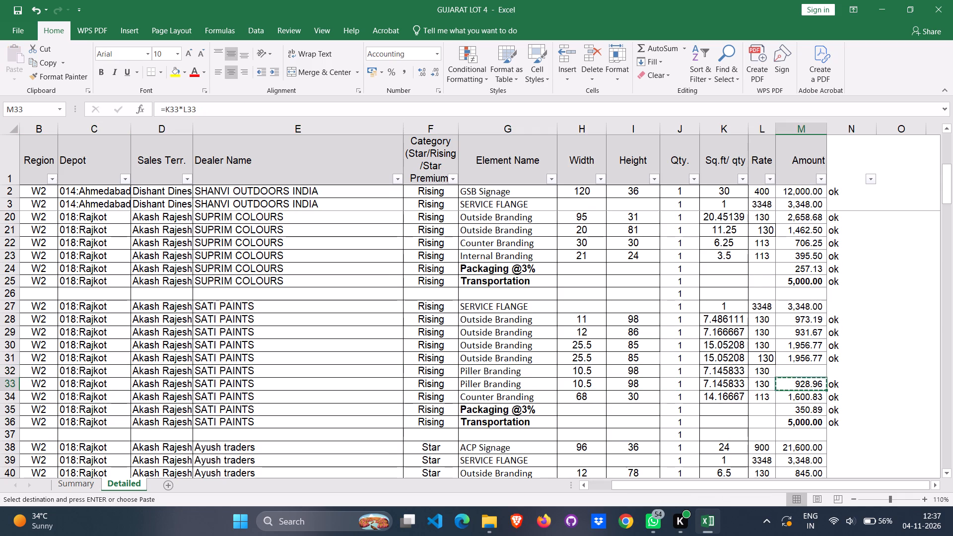
click(806, 368)
key(ctrl+v)
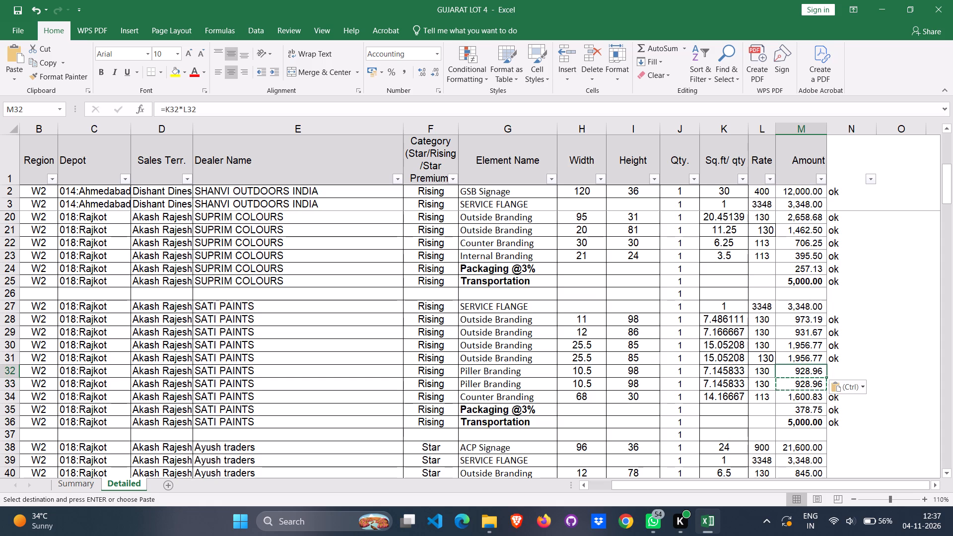
key(ctrl+s)
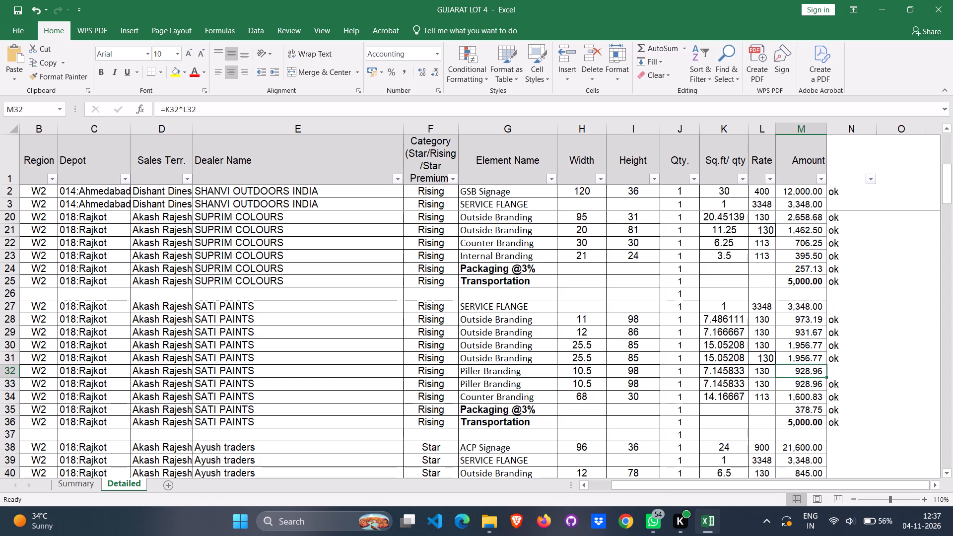
Enter "ok" in column N for the SATI PAINTS Piller Branding row 32 and save the workbook.
click(833, 369)
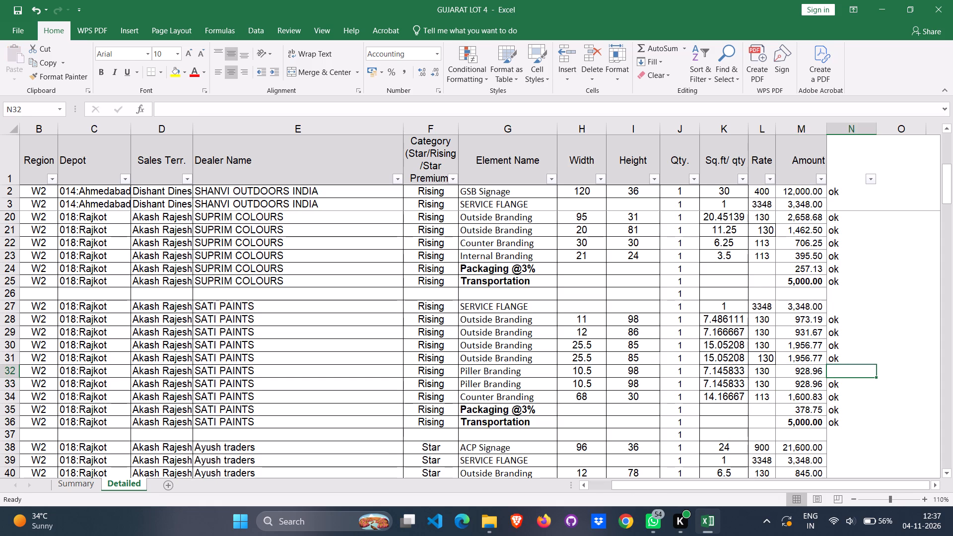
text(ok)
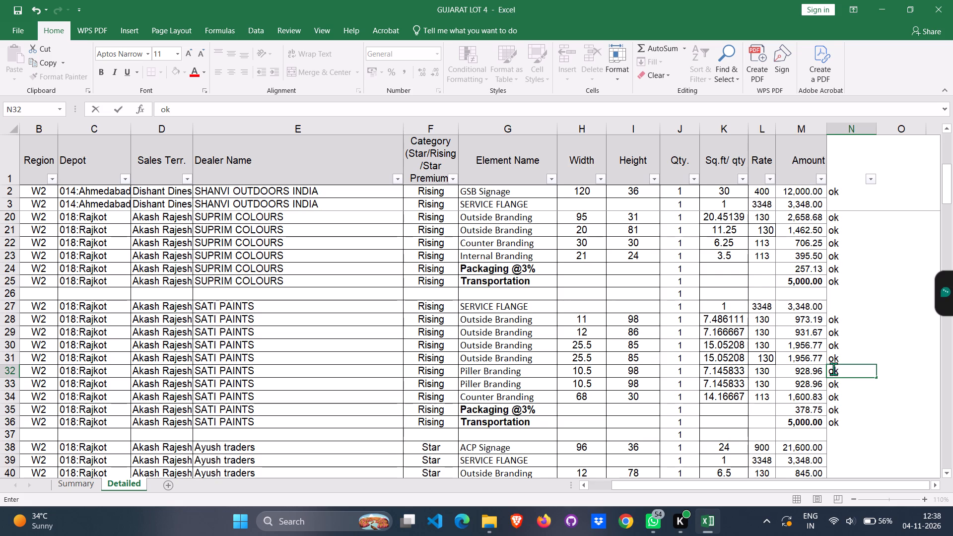
key(ctrl+s)
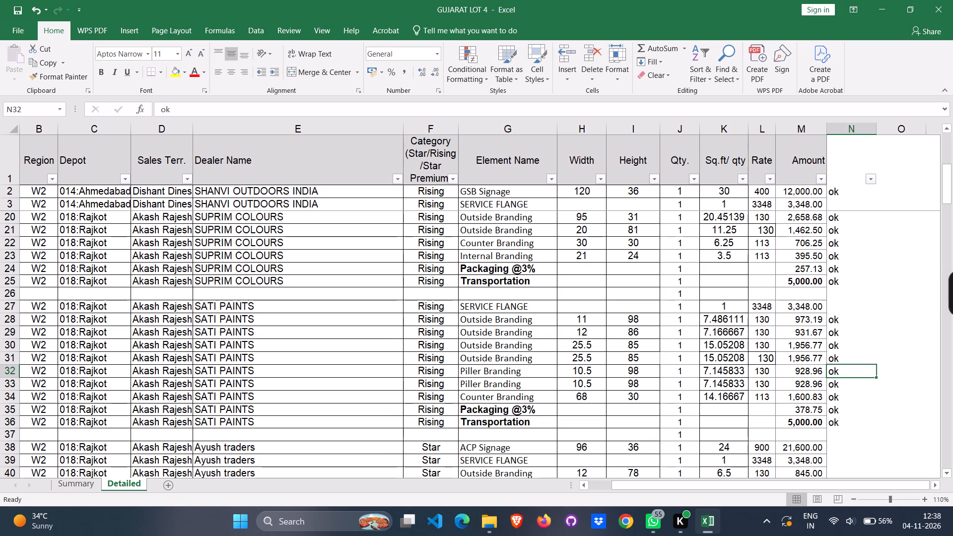
Clear the stray quantity in J37 on the blank row below the SATI PAINTS entries.
click(684, 436)
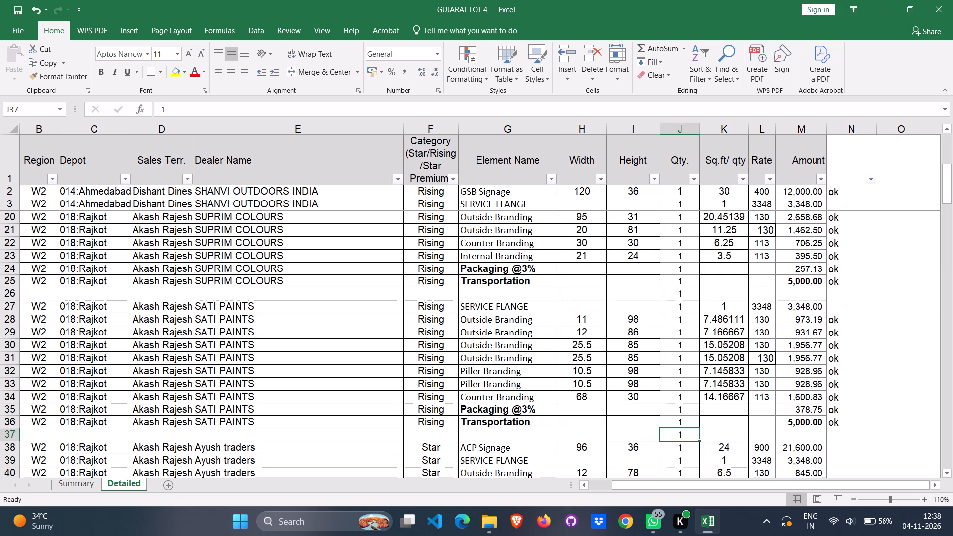
key(Delete)
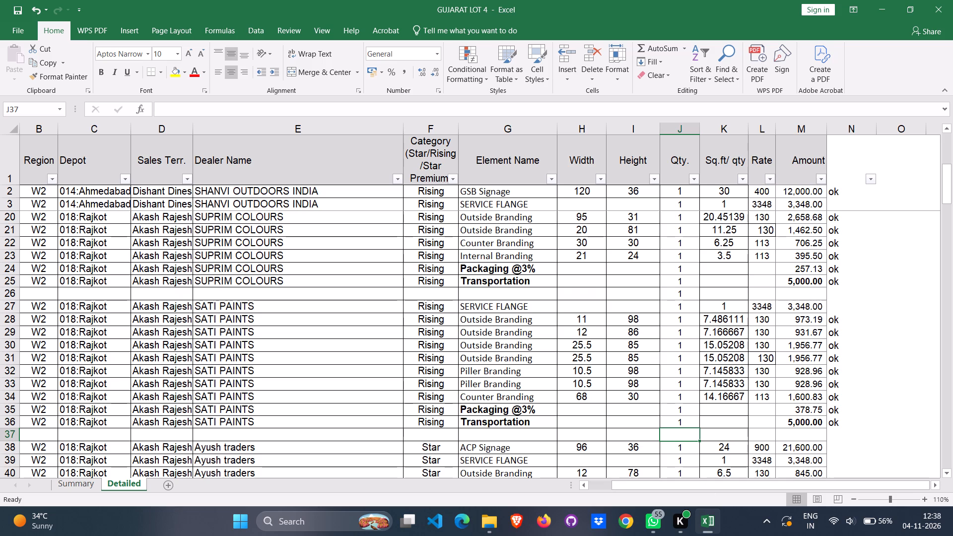
Enter "ok" in column N for the Ayush traders rows 38 and 40 to 43, and save the workbook.
scroll(684, 460, down, 4)
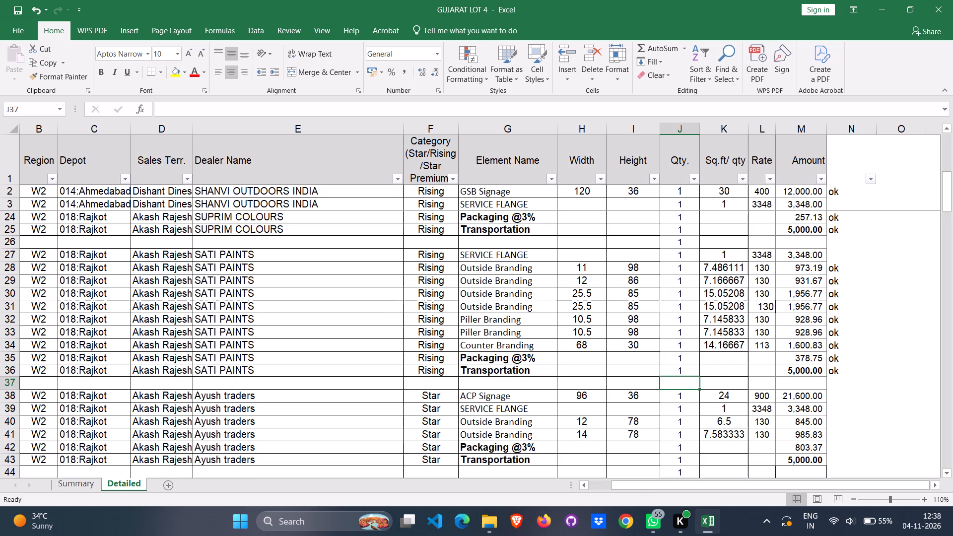
scroll(500, 336, down, 5)
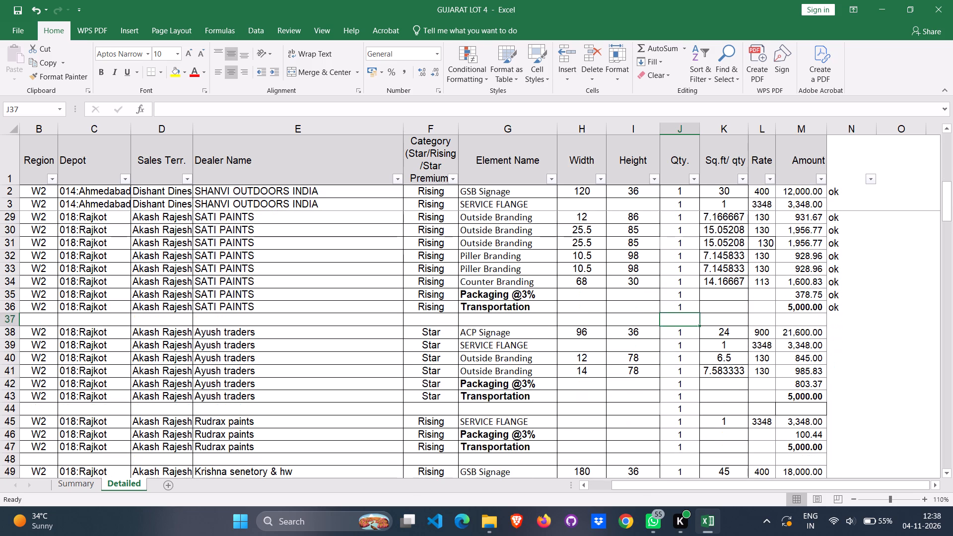
scroll(500, 336, up, 4)
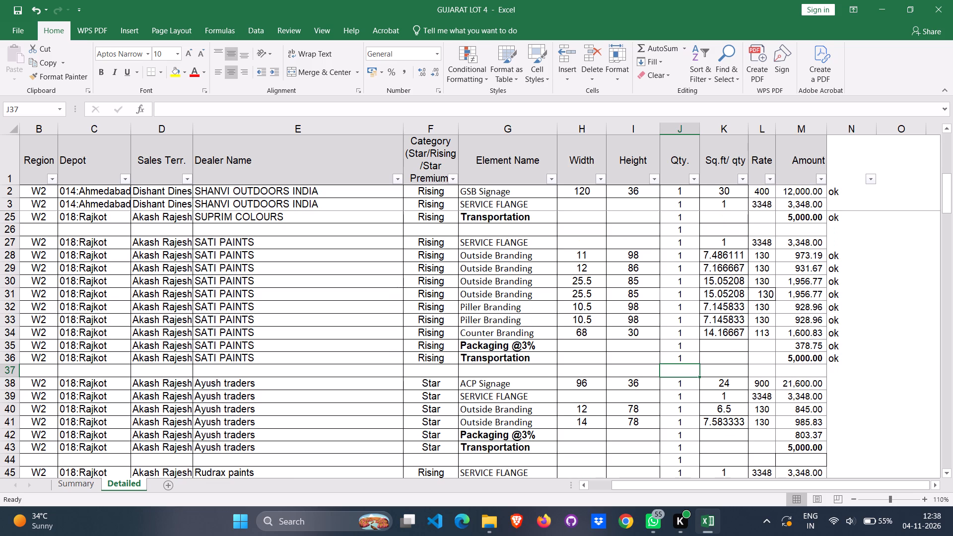
scroll(500, 336, down, 7)
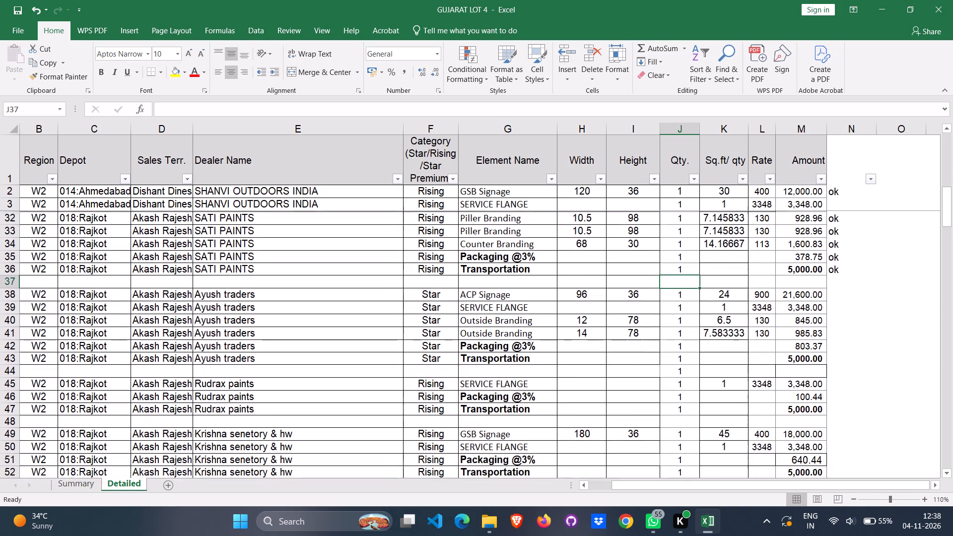
scroll(500, 336, down, 1)
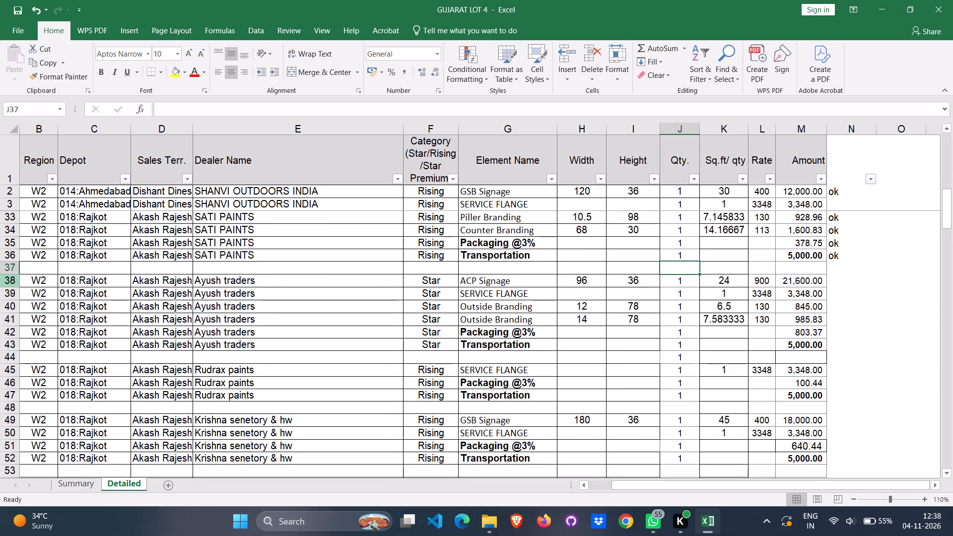
drag(12, 280, 10, 342)
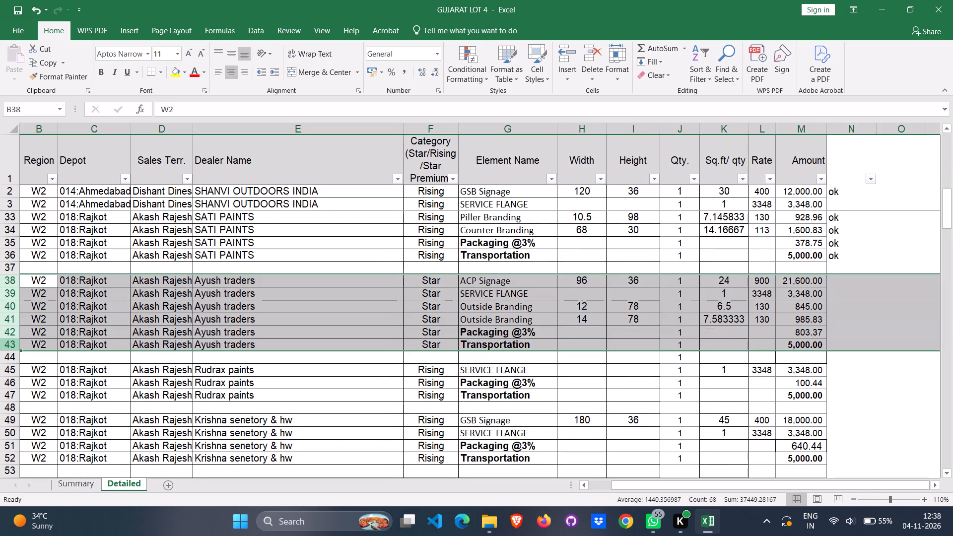
click(843, 281)
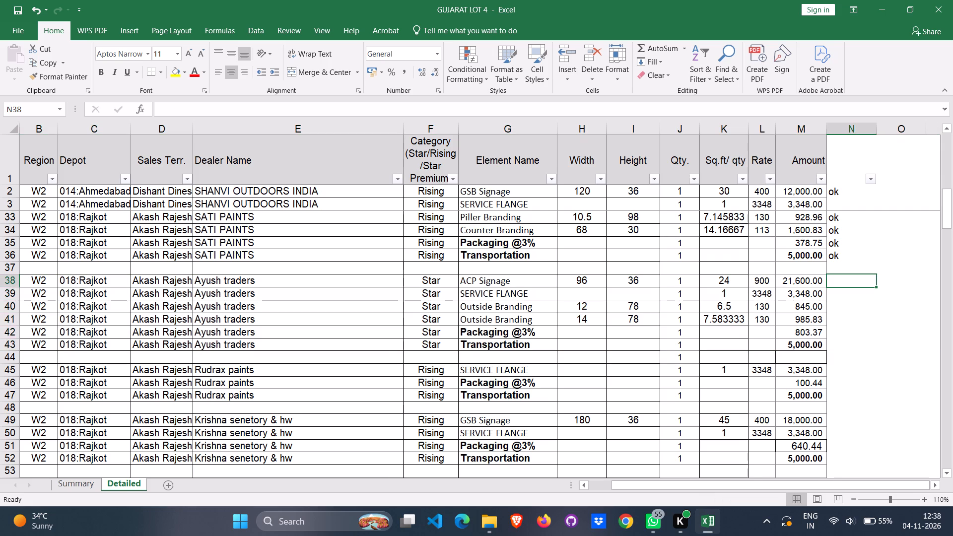
text(ok)
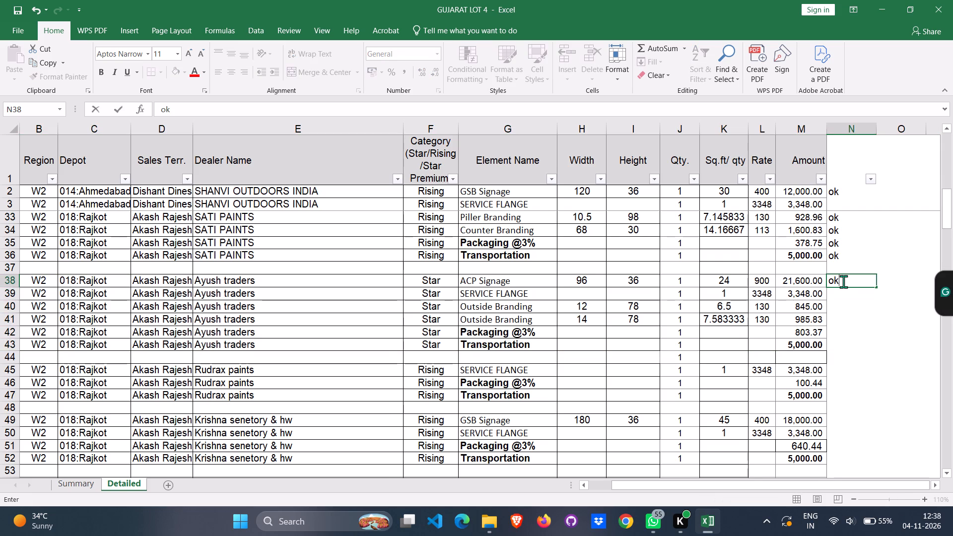
key(Down)
key(Down)
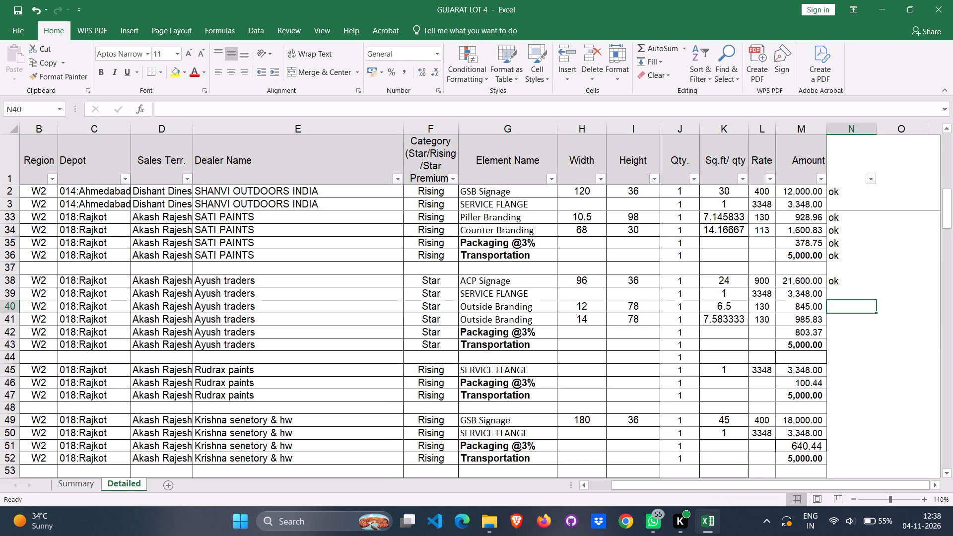
text(ok)
key(Down)
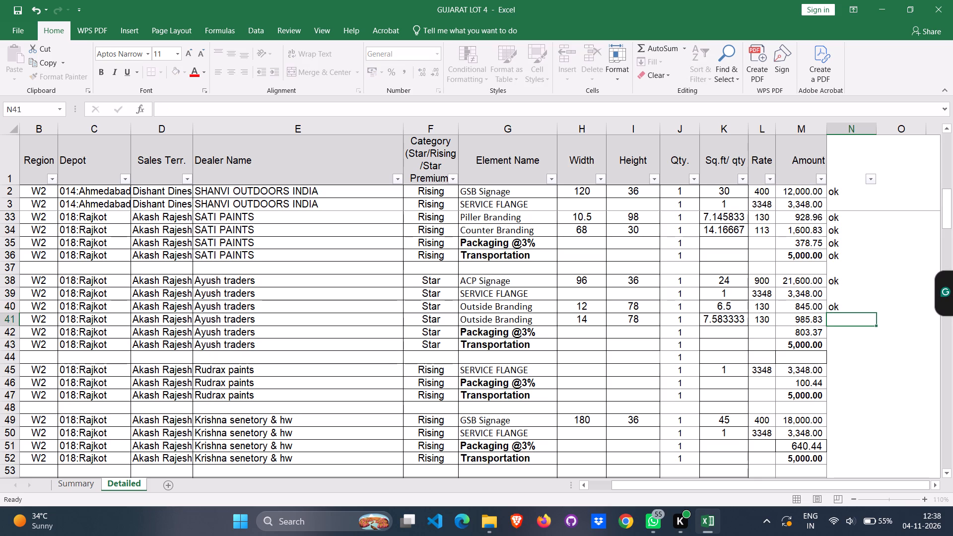
text(ok)
key(Down)
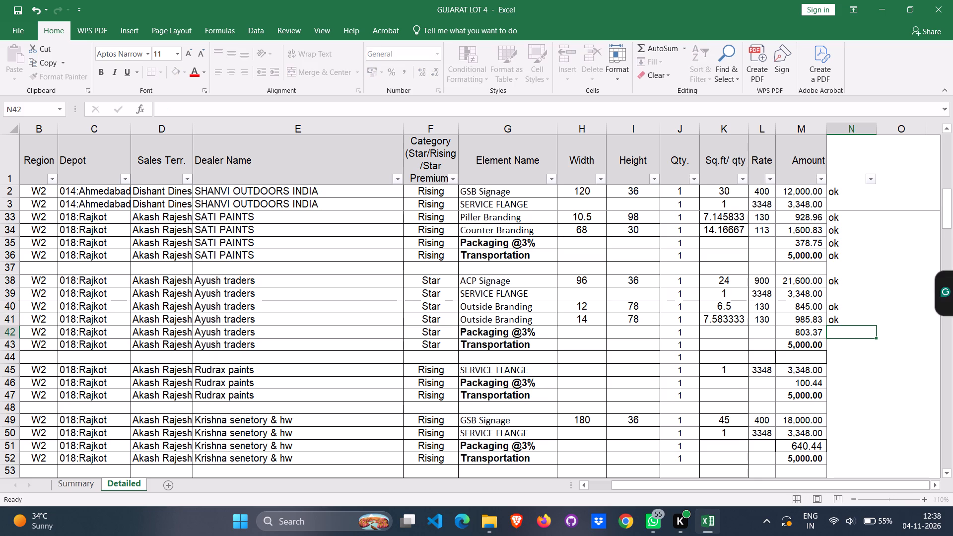
text(ok)
key(Down)
text(ok)
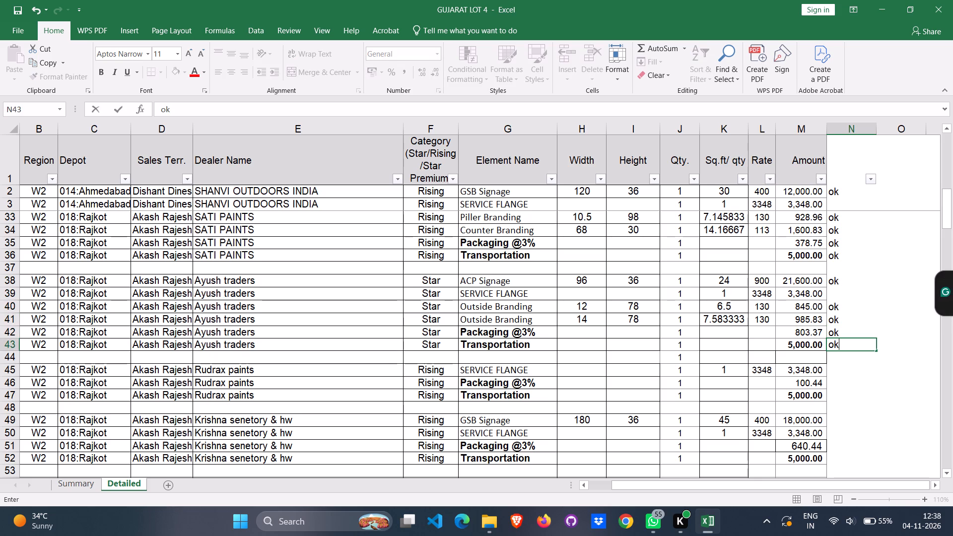
key(ctrl+s)
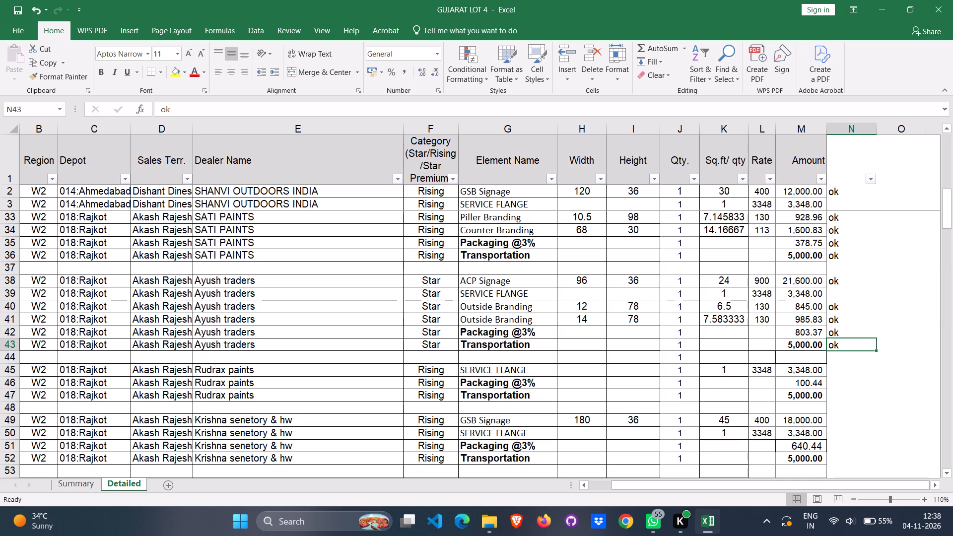
Enter "ok" in column N for the Ayush traders SERVICE FLANGE row 39 and save the workbook.
click(846, 293)
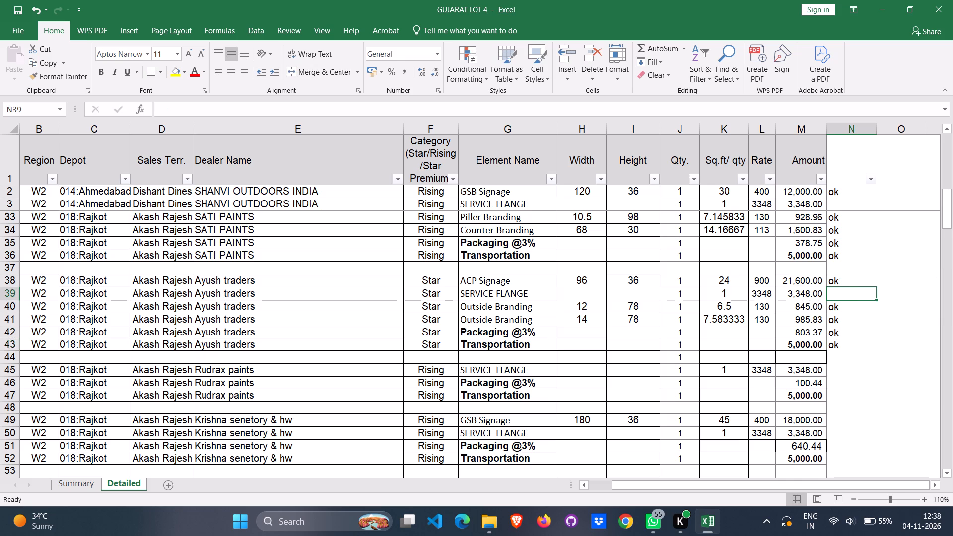
text(ok)
key(ctrl+s)
Select the Rudrax paints entries in rows 45 to 47 to check them.
scroll(699, 355, down, 5)
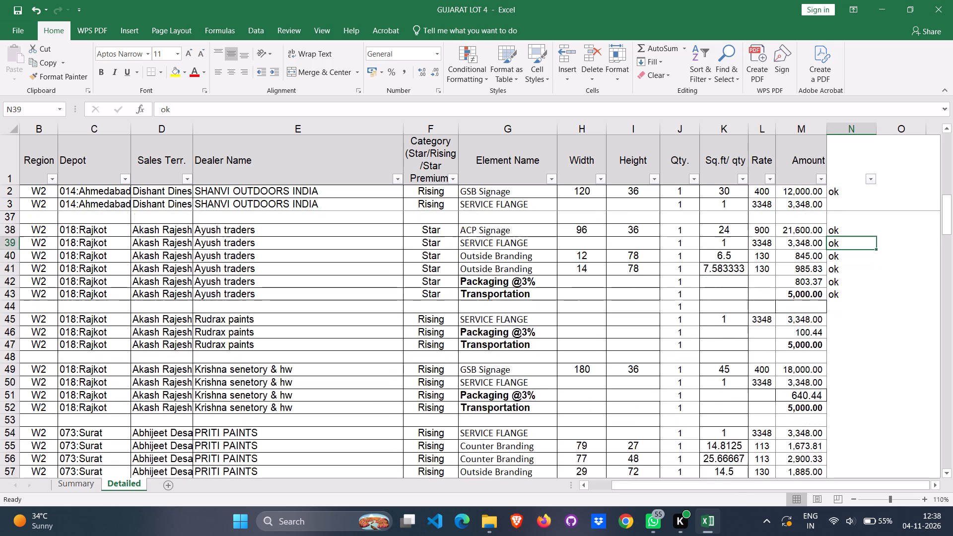
scroll(699, 355, down, 1)
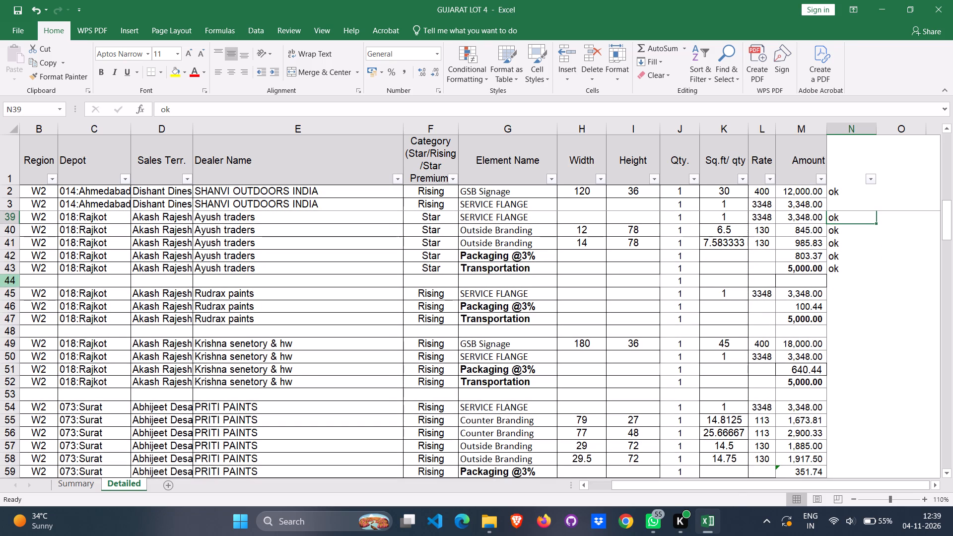
drag(7, 295, 7, 317)
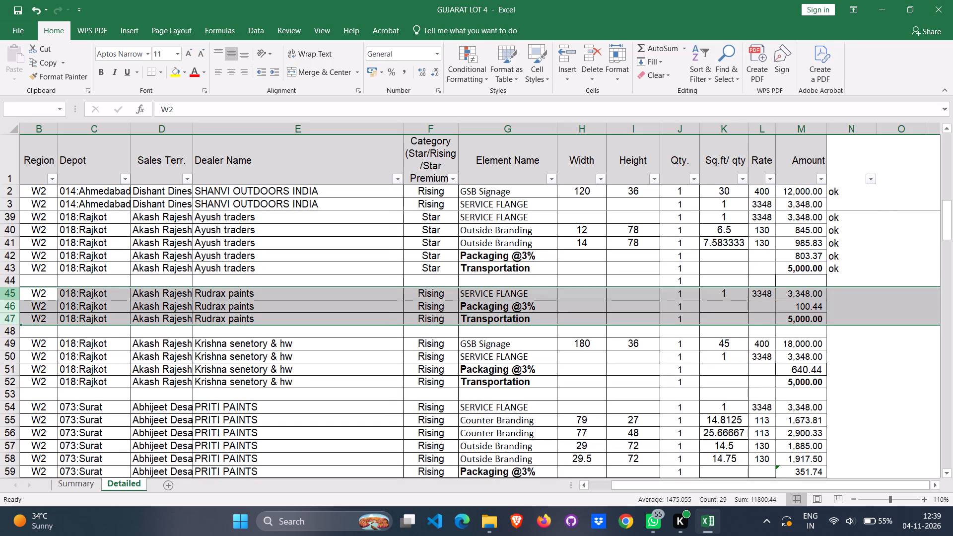
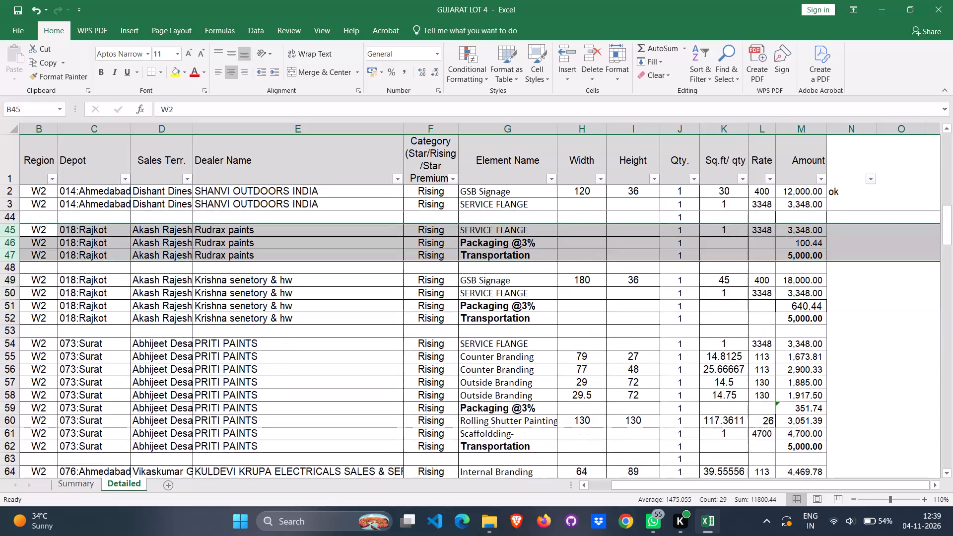
Check the Krishna senetory & hw entries, enter "ok" in column N for rows 49 to 52, and save the workbook.
scroll(251, 315, down, 2)
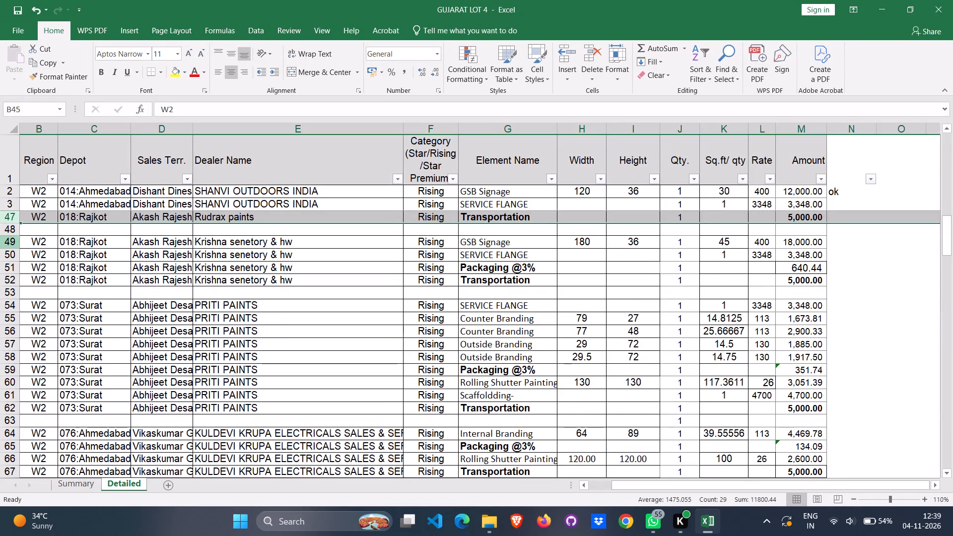
drag(13, 243, 13, 278)
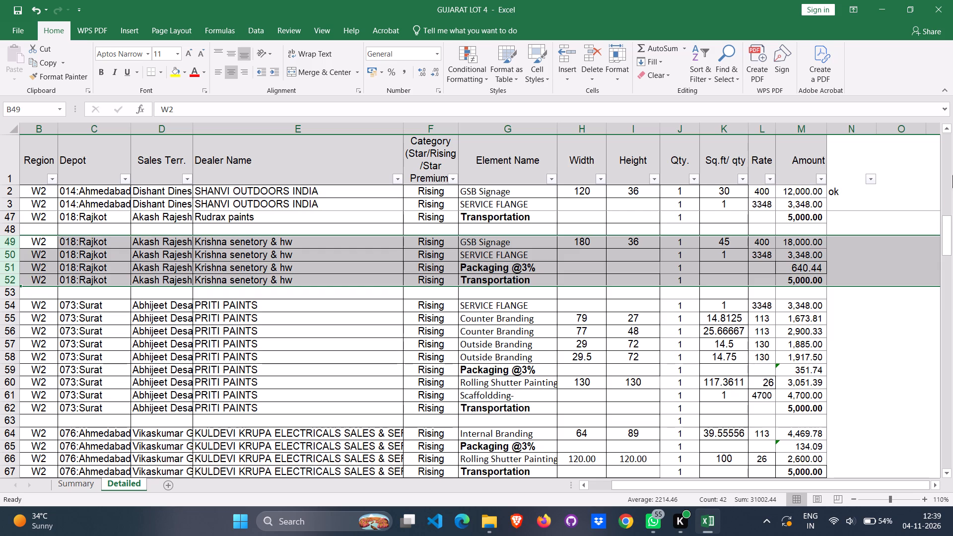
click(839, 239)
text(ok)
key(Down)
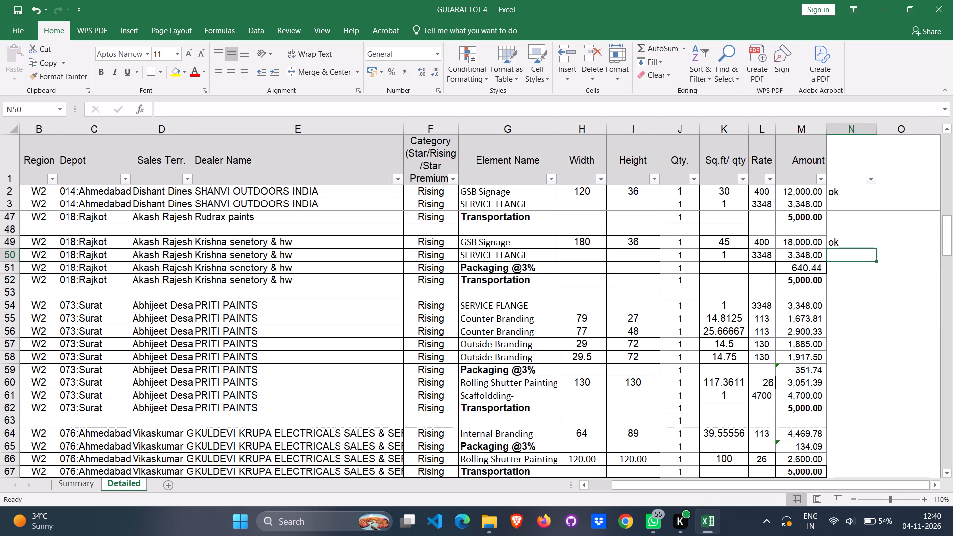
key(Up)
key(ctrl+c)
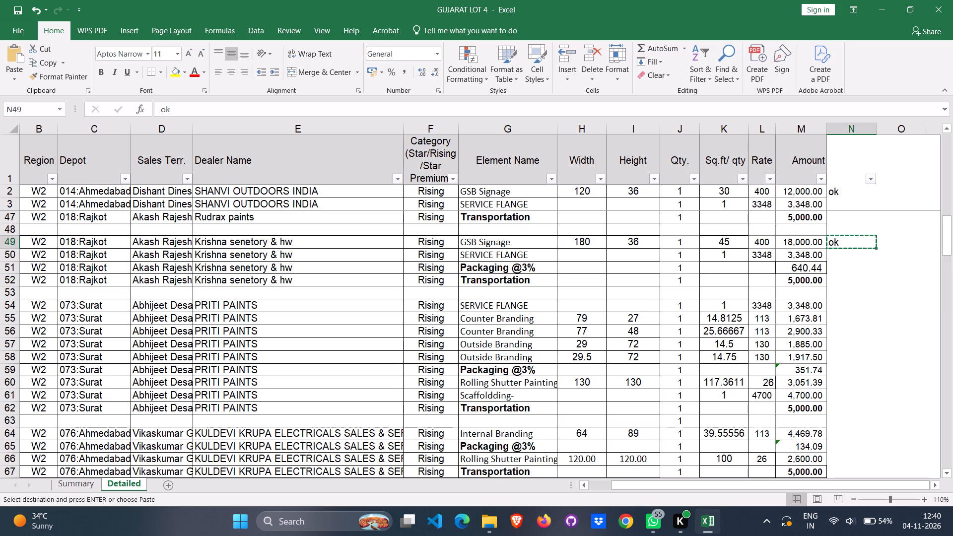
key(shift+Down)
key(shift+Down)
key(shift+Down)
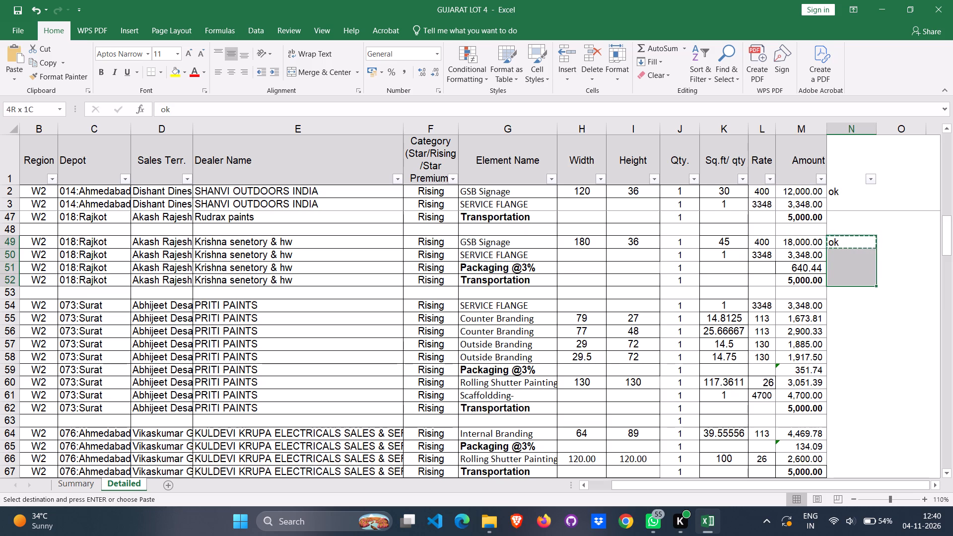
key(ctrl+v)
key(ctrl+s)
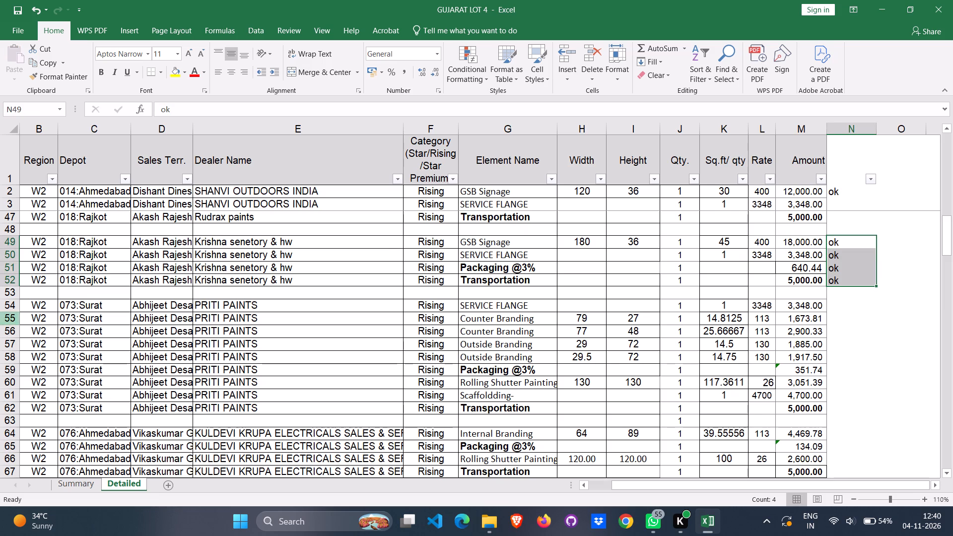
Select the PRITI PAINTS entries in rows 54 to 62 to check them.
drag(17, 305, 7, 359)
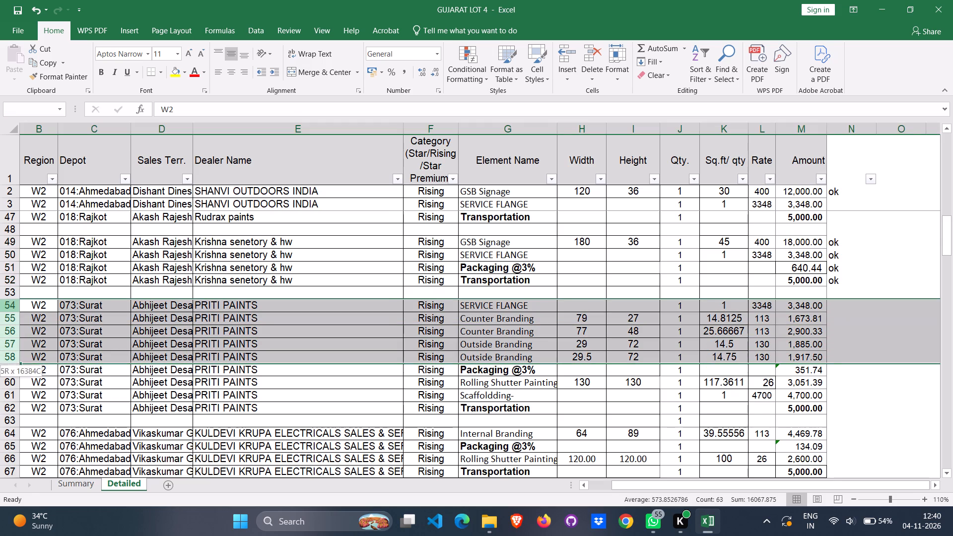
drag(7, 359, 15, 406)
scroll(322, 344, down, 3)
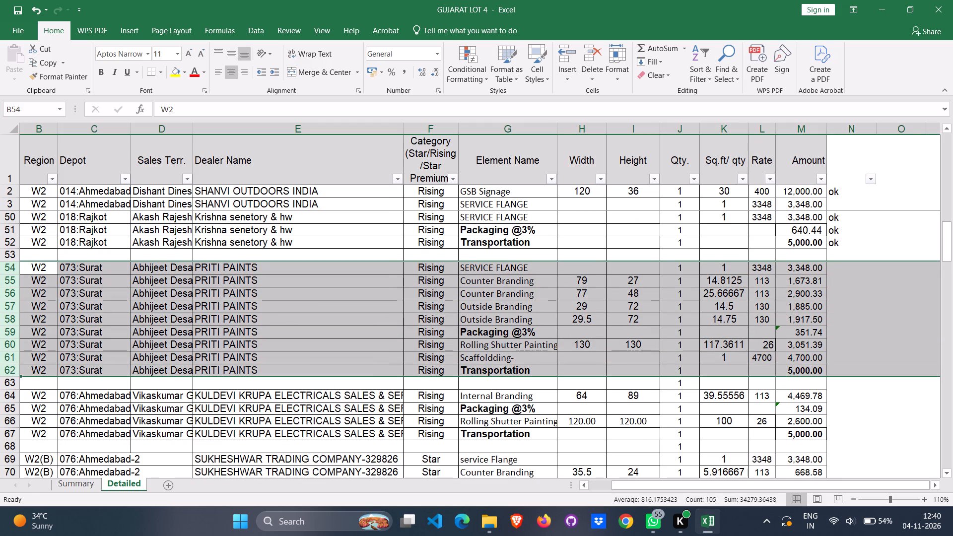
scroll(322, 343, down, 1)
scroll(336, 349, up, 2)
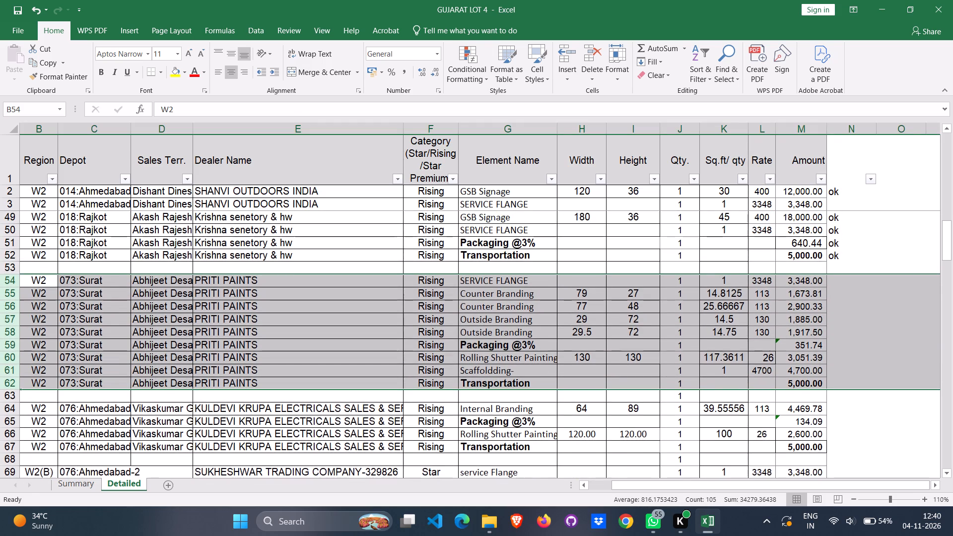
scroll(399, 393, up, 1)
scroll(447, 414, down, 3)
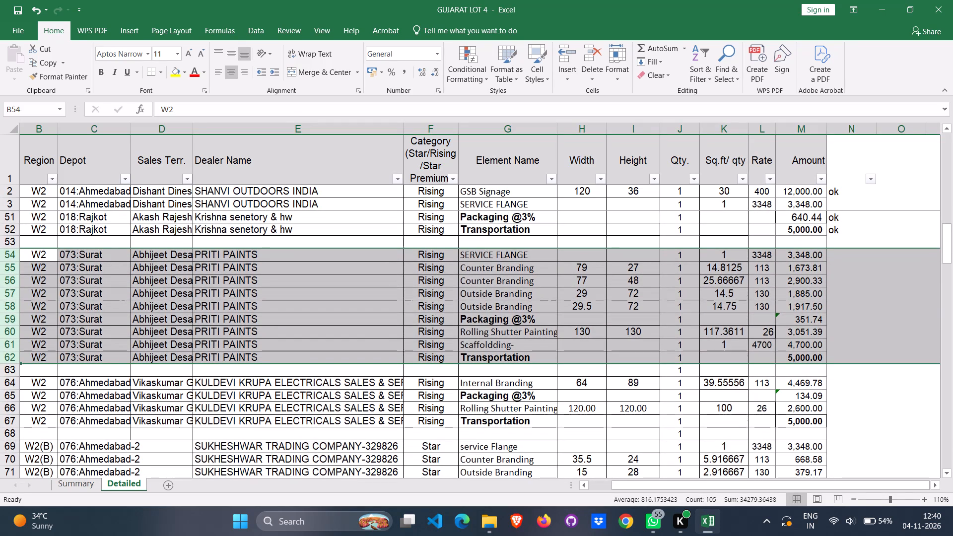
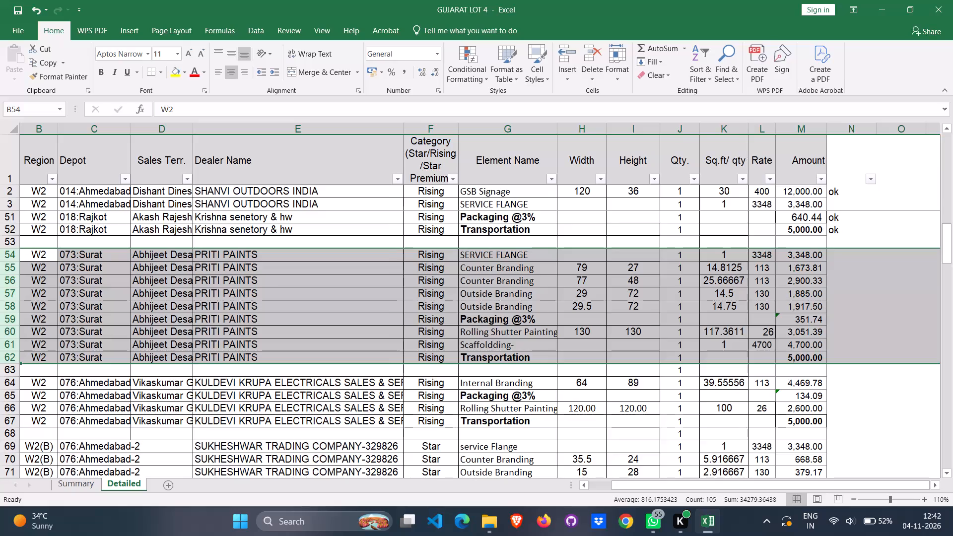
Enter "ok" in column N for PRITI PAINTS row 55 and try to copy it down through row 62.
click(836, 267)
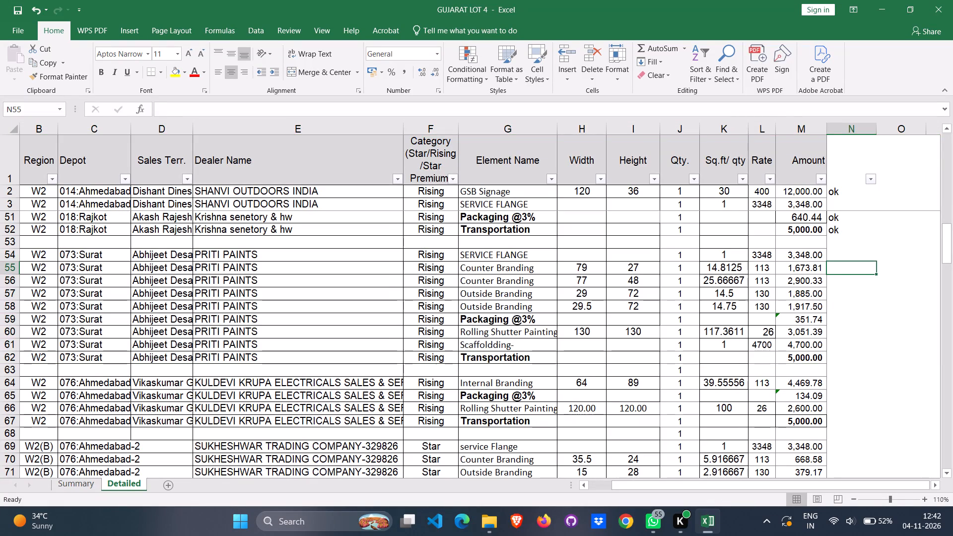
text(ok)
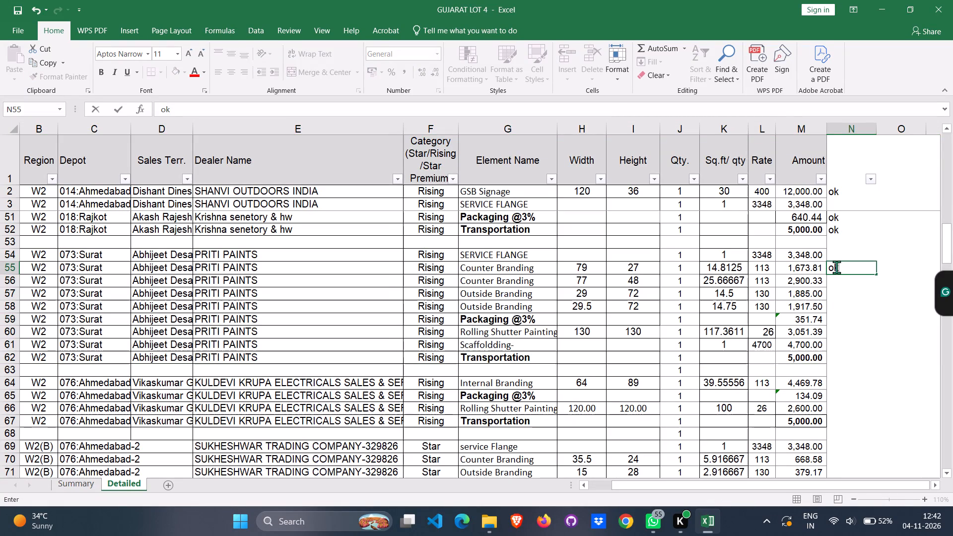
key(ctrl+c)
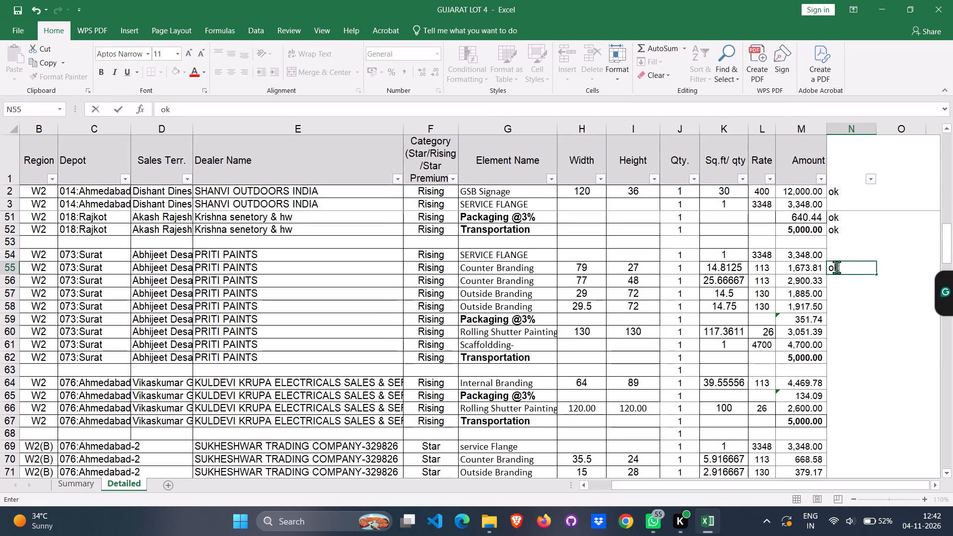
key(shift+Down)
key(shift+Down)
key(shift+Down)
key(shift+Down)
key(shift+Down)
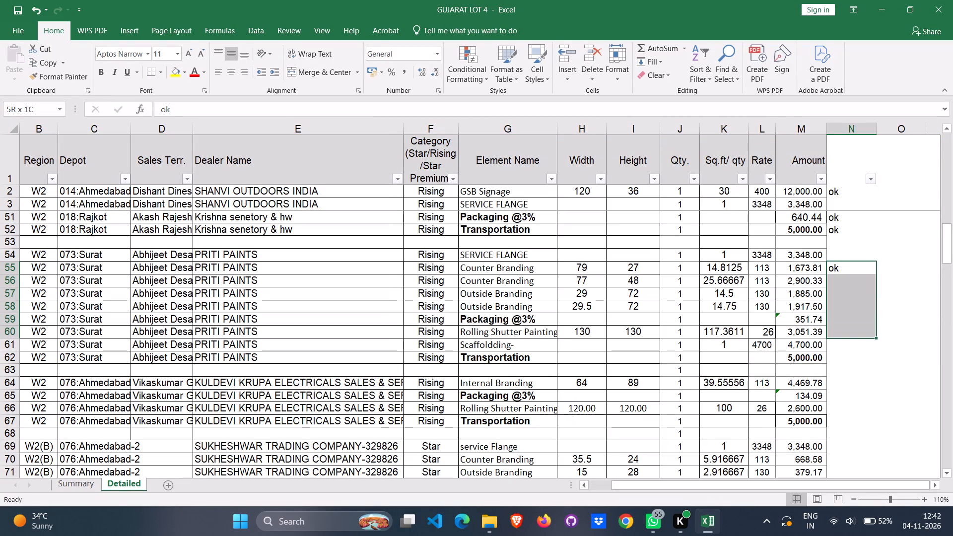
key(shift+Down)
key(shift+Down)
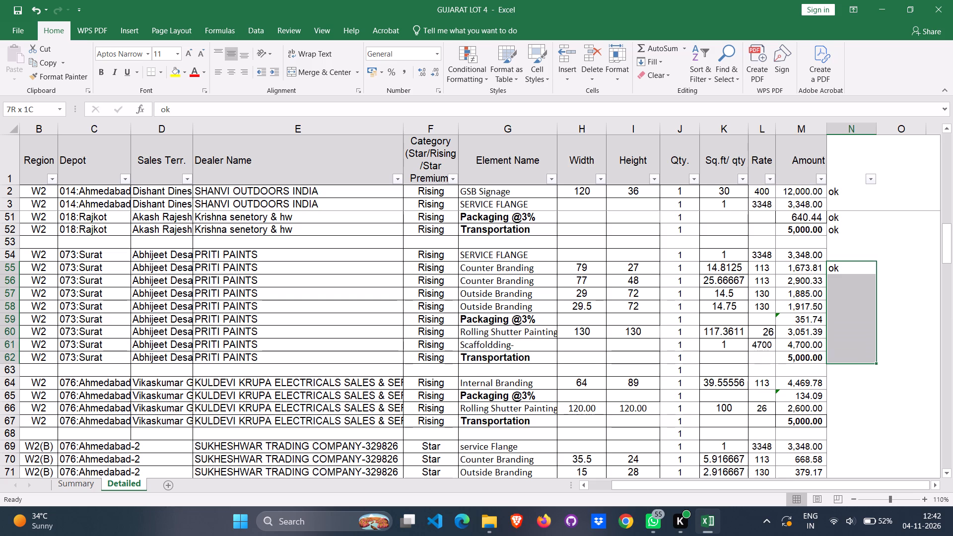
key(ctrl+v)
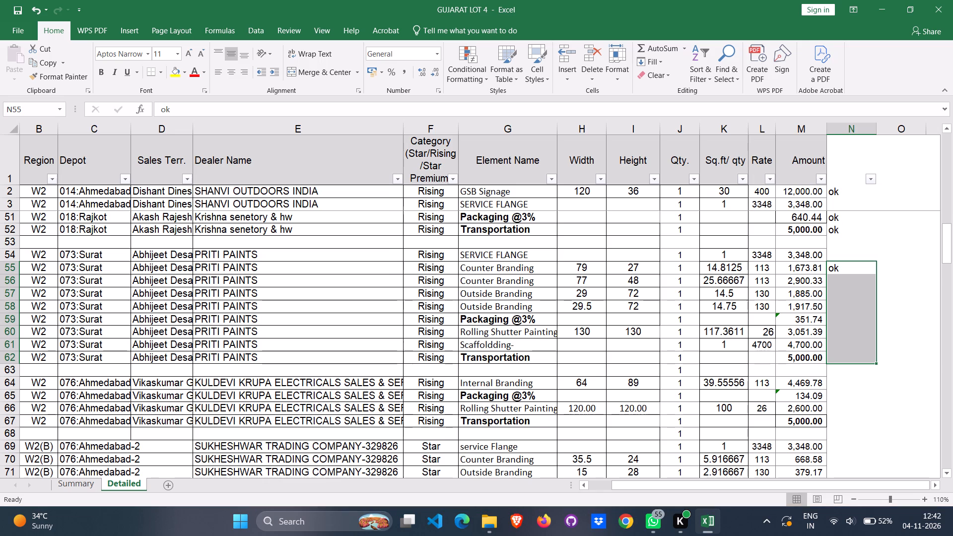
Copy the "ok" mark from row 55 to column N of PRITI PAINTS rows 56 to 62 and save the workbook.
click(838, 270)
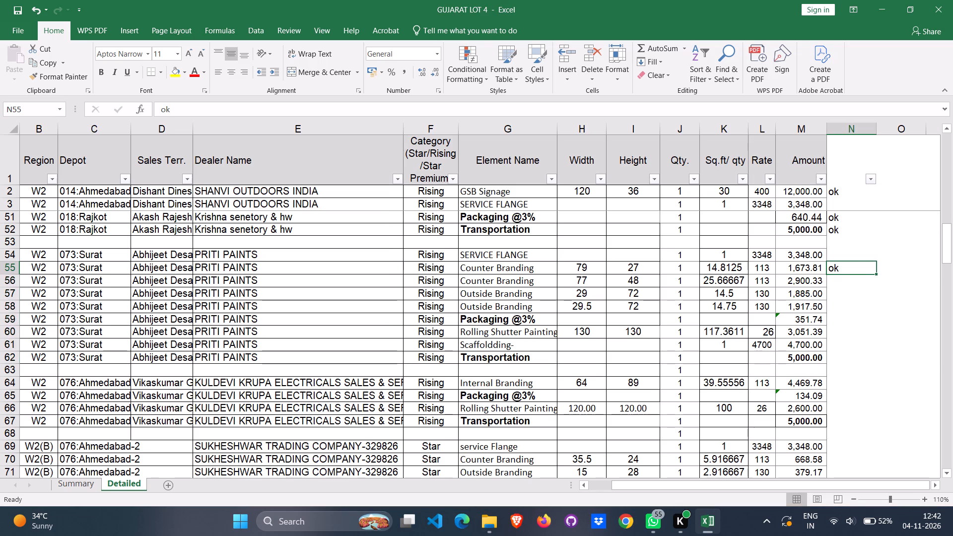
key(ctrl+c)
key(Down)
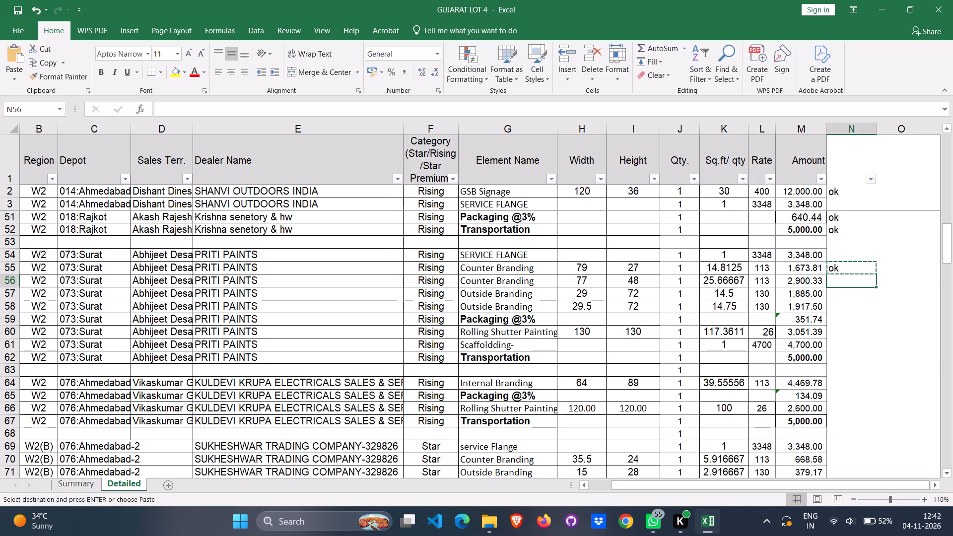
key(shift+Down)
key(shift+Down)
key(shift+Down)
key(shift+Down)
key(shift+Down)
key(shift+Down)
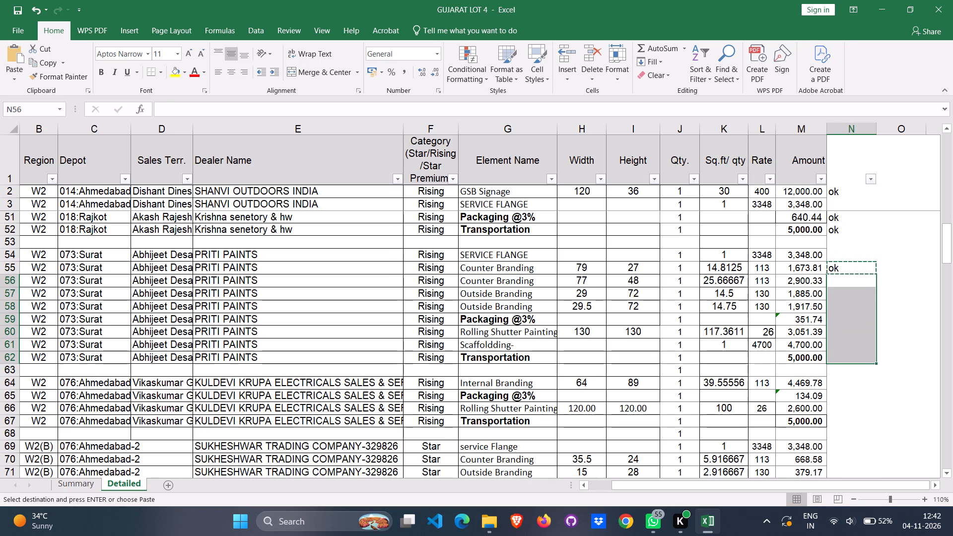
key(ctrl+v)
key(ctrl+s)
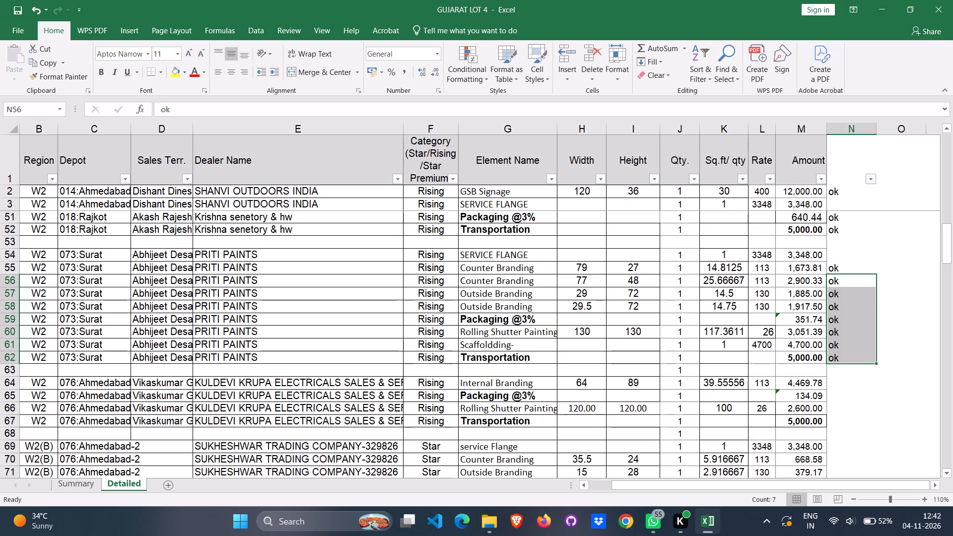
key(Up)
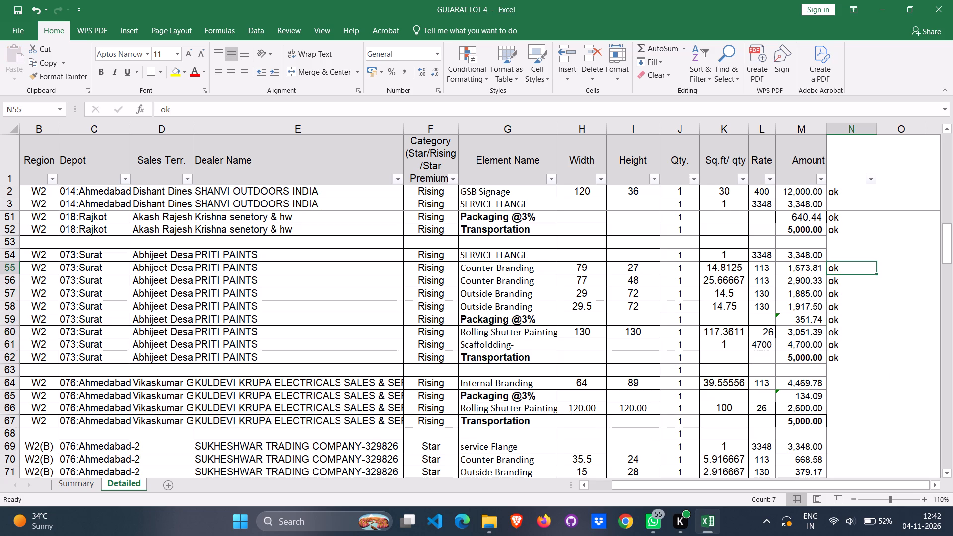
key(Up)
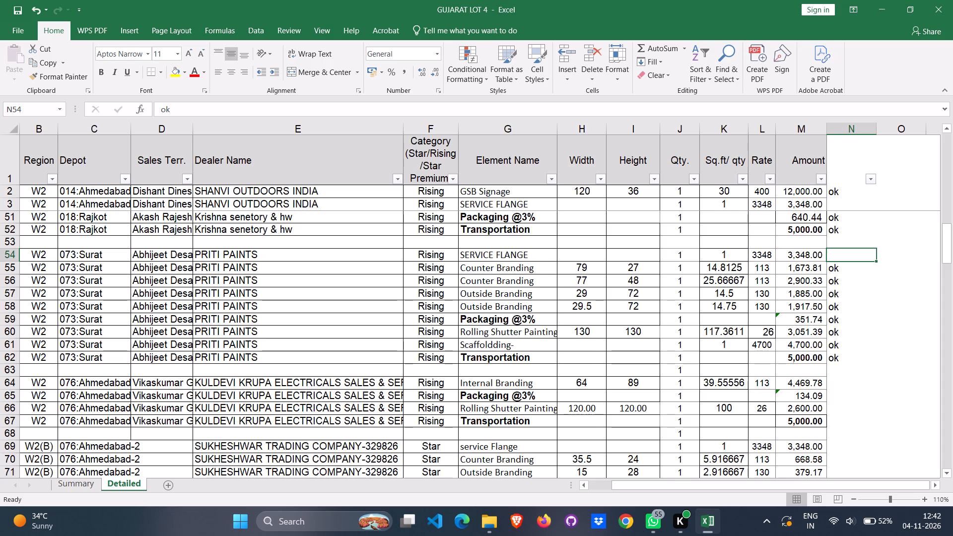
key(ctrl+s)
Clear the stray Qty. values from blank separator rows 63 and 68, saving the workbook after clearing row 63.
click(688, 370)
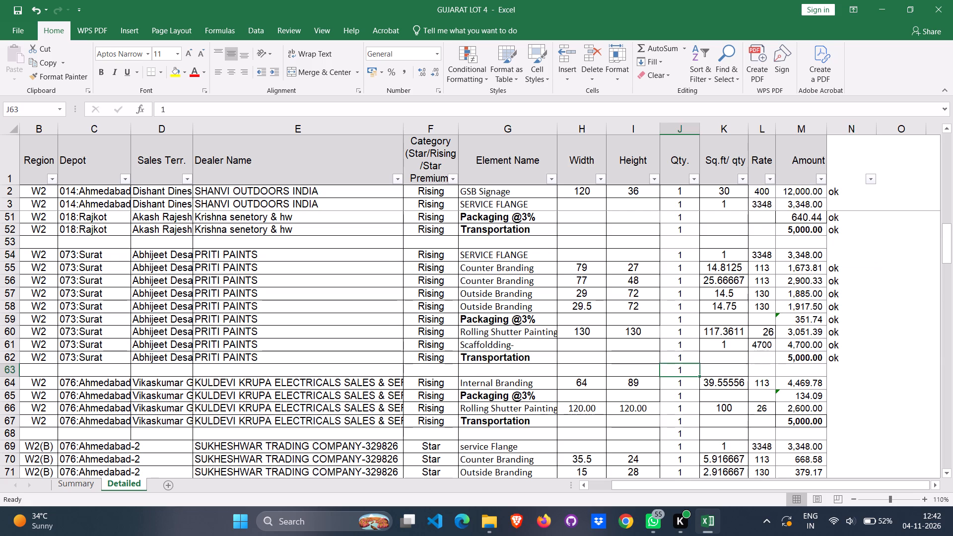
key(Delete)
key(ctrl+s)
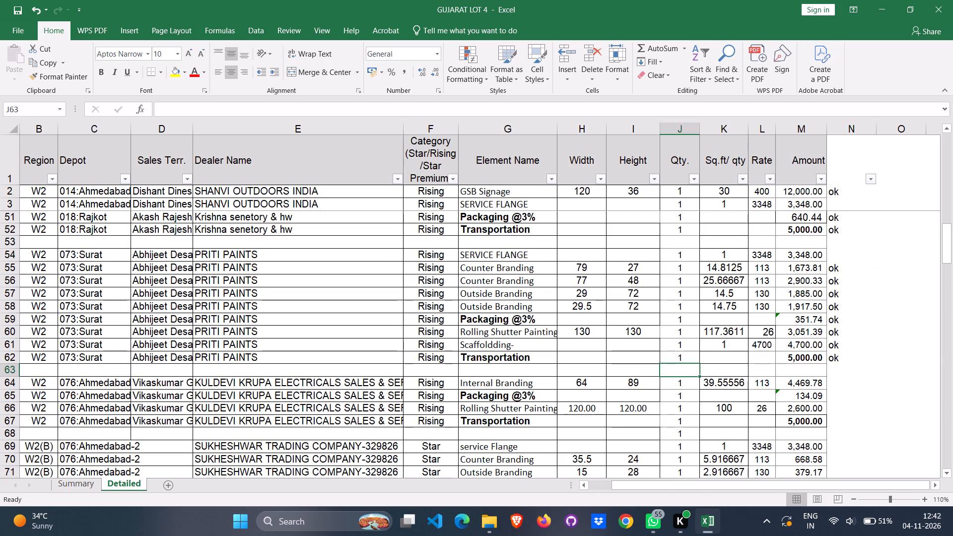
scroll(682, 409, down, 1)
scroll(678, 401, up, 1)
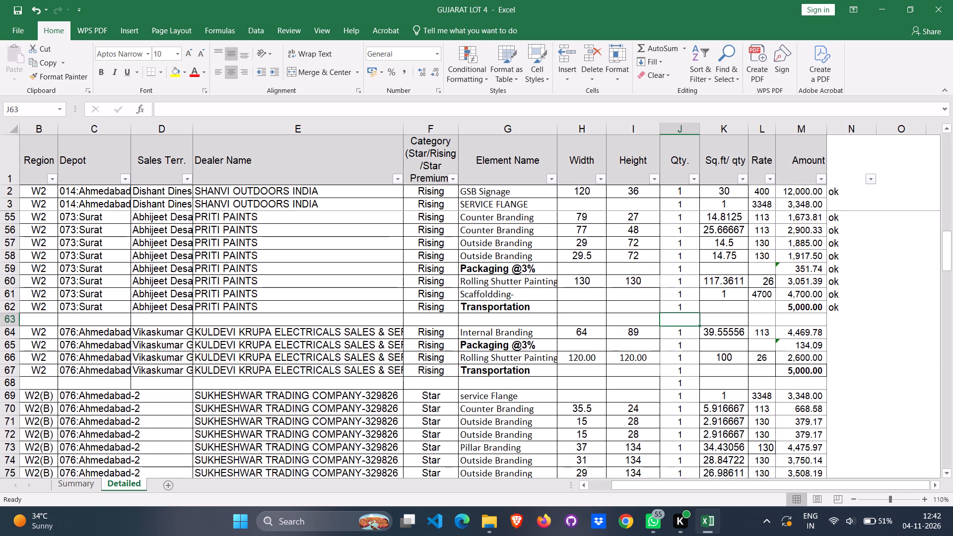
scroll(678, 401, up, 1)
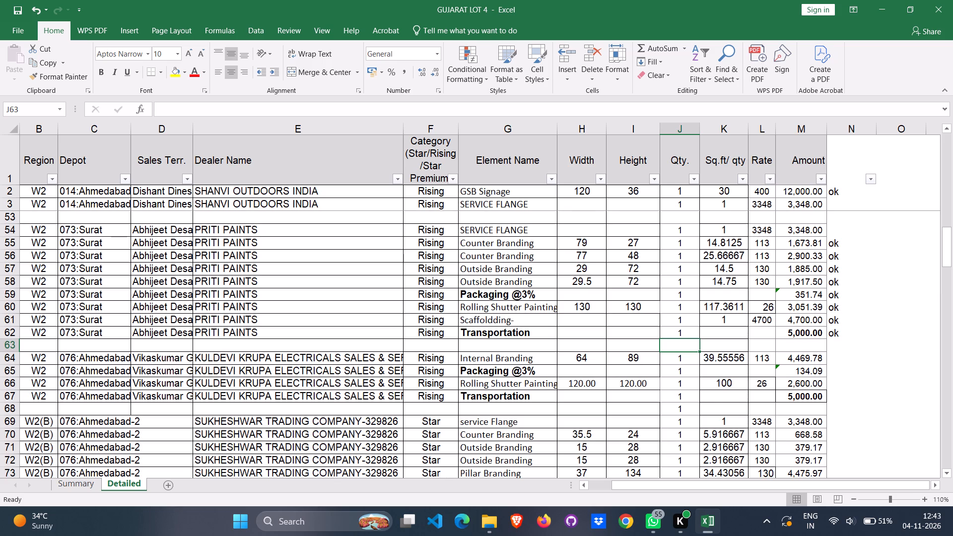
click(680, 413)
key(Delete)
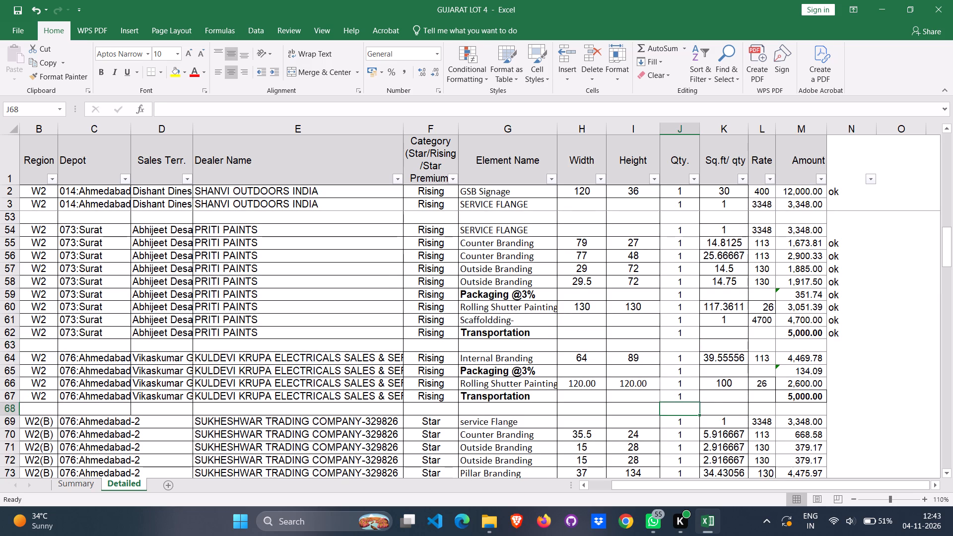
Remove the "ok" mark from the PRITI PAINTS Rolling Shutter Painting entry in row 60 and save the workbook.
scroll(628, 415, up, 1)
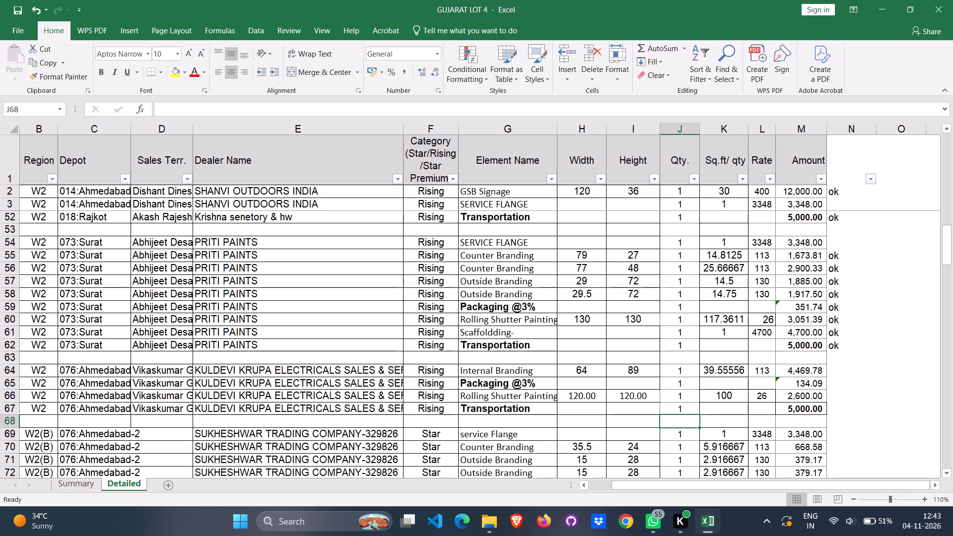
click(498, 321)
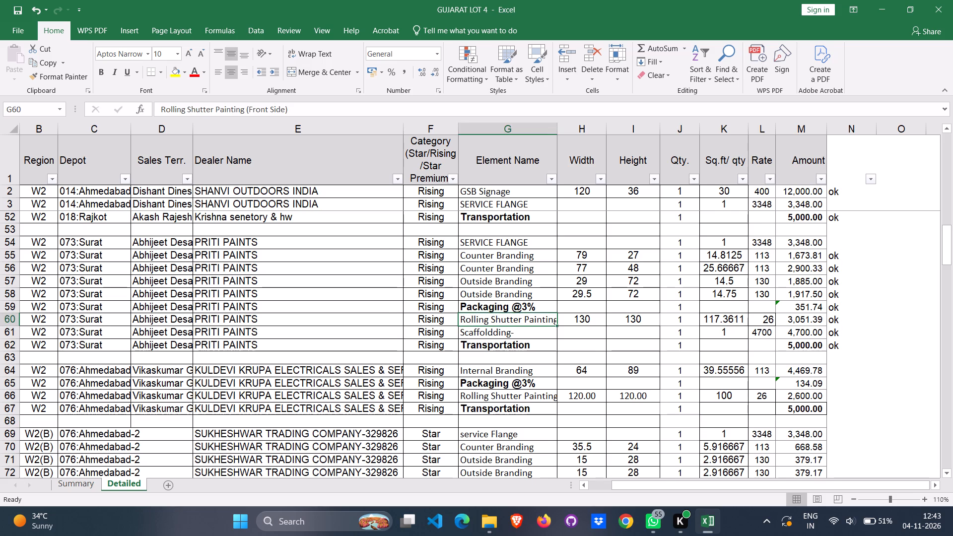
click(836, 322)
key(Delete)
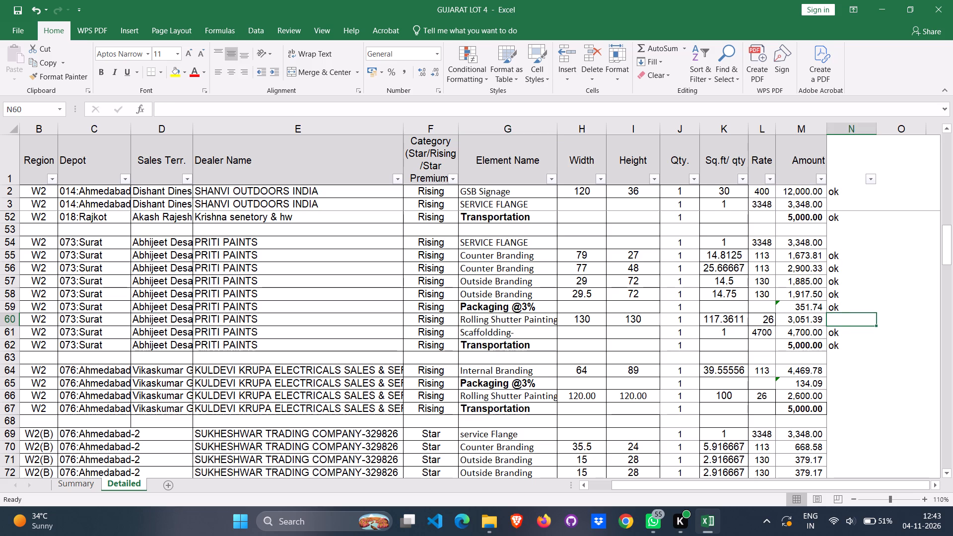
key(ctrl+s)
Check the KULDEVI KRUPA ELECTRICALS entries in rows 64 to 67, enter "ok" in column N for row 64, and save.
scroll(870, 393, down, 3)
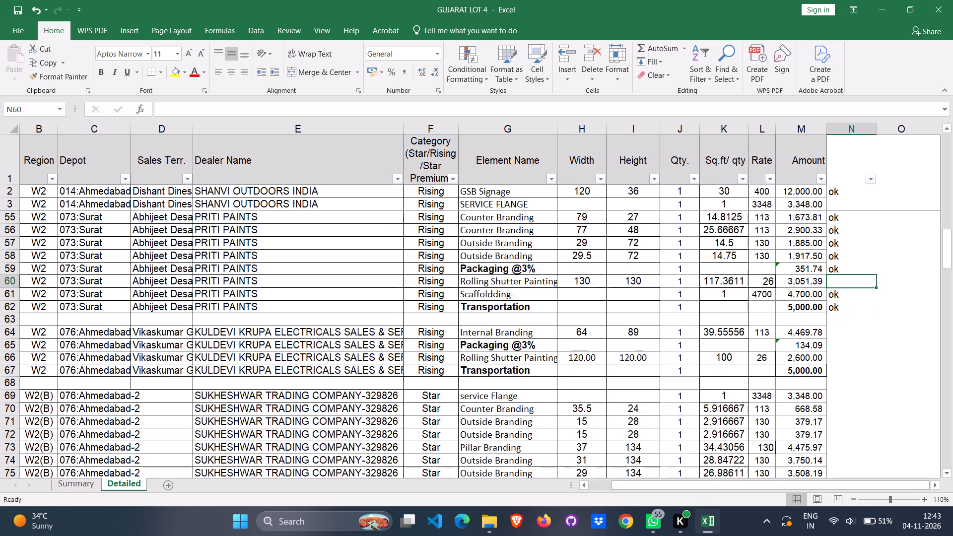
scroll(870, 393, up, 3)
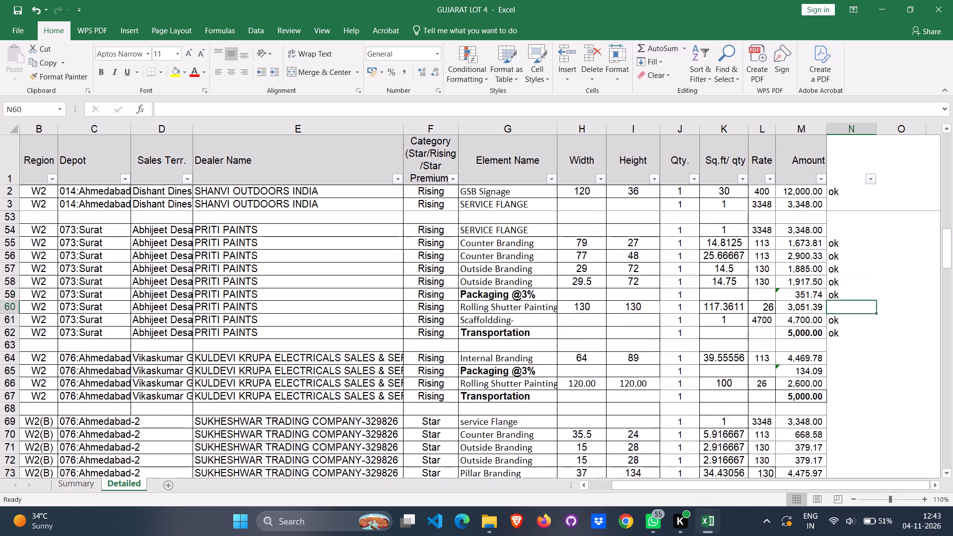
scroll(870, 393, up, 2)
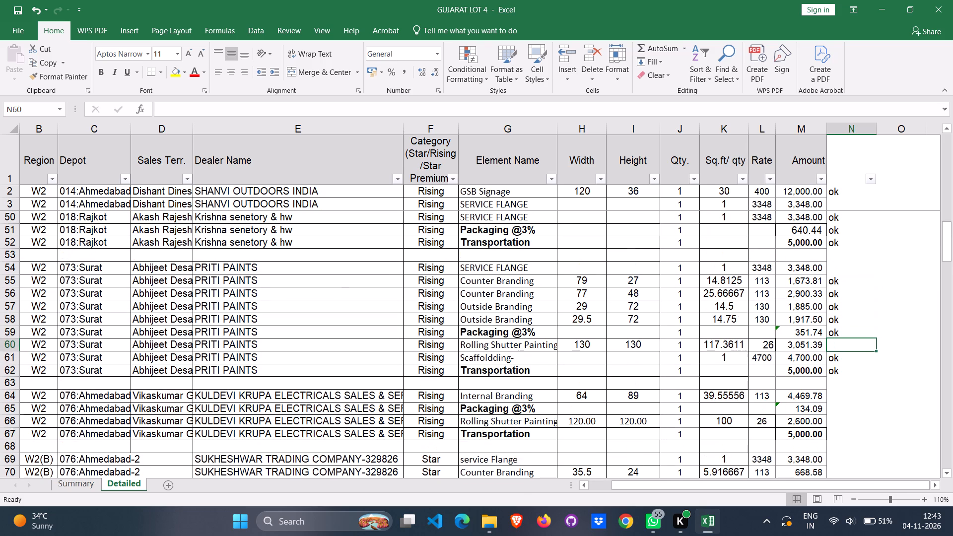
scroll(870, 393, down, 5)
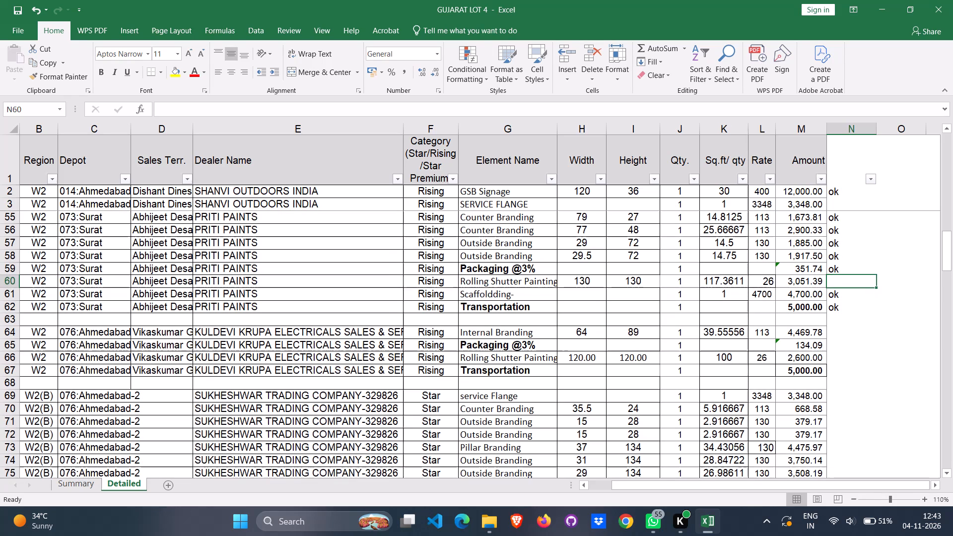
scroll(870, 393, down, 3)
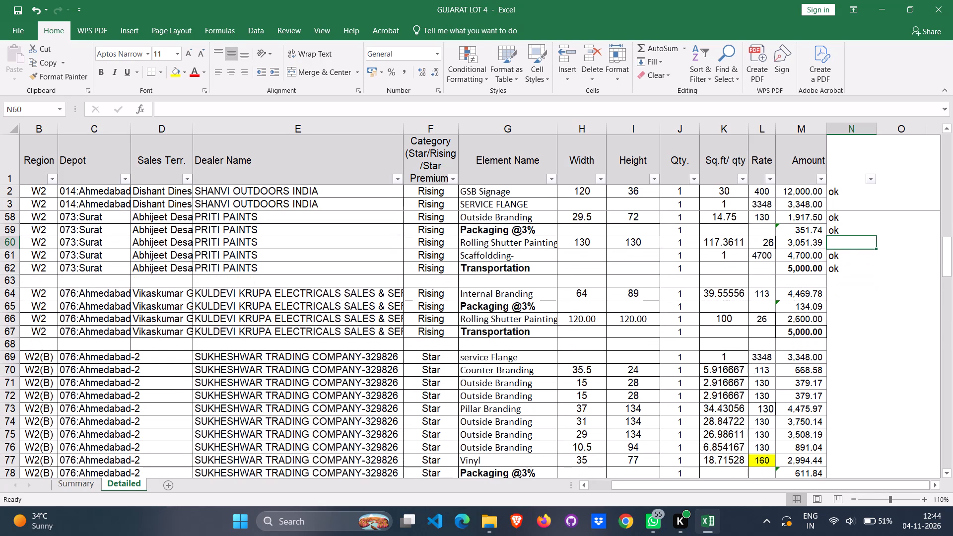
drag(9, 291, 9, 297)
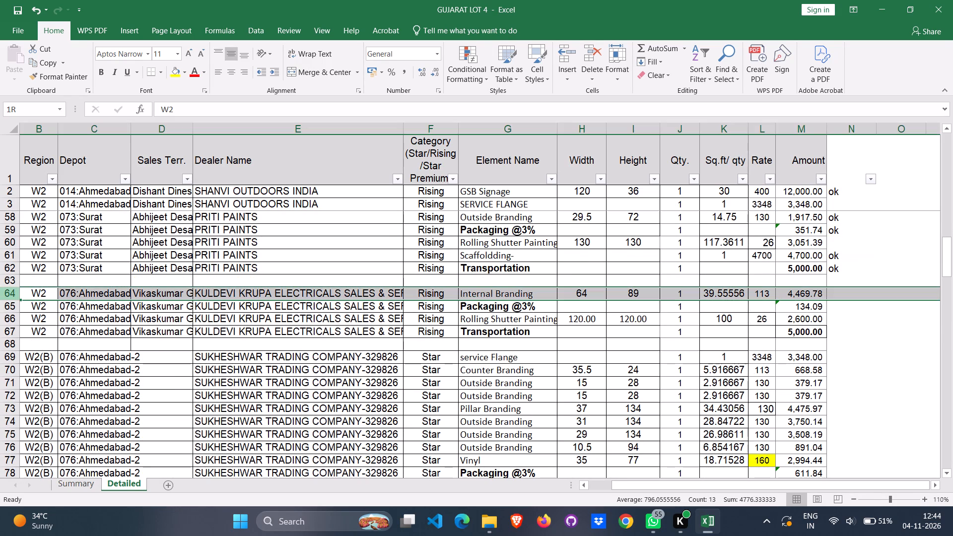
drag(9, 297, 9, 332)
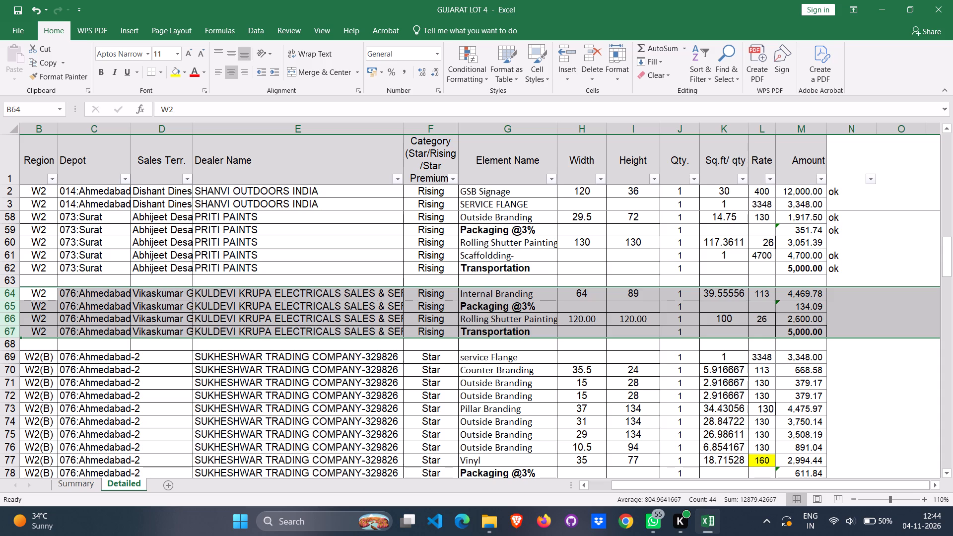
click(835, 295)
text(ok)
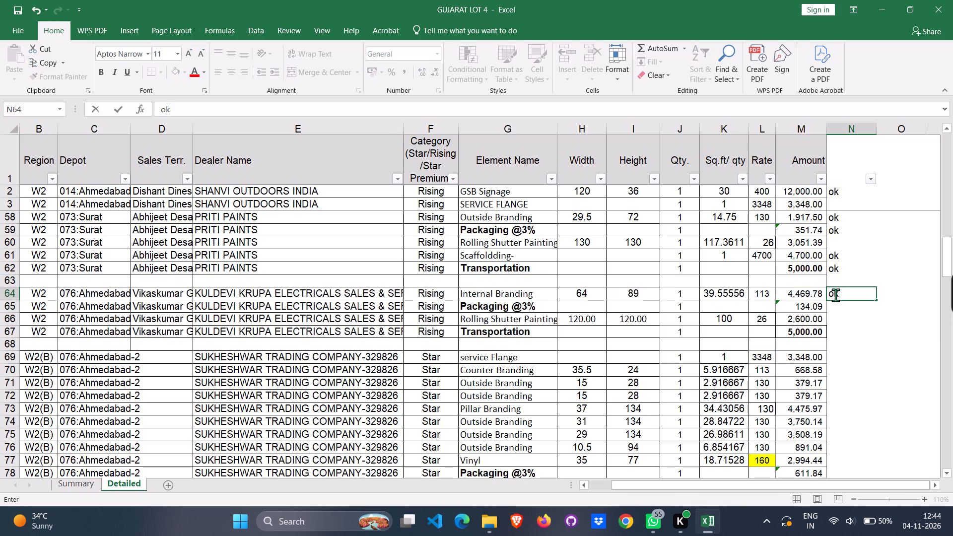
key(ctrl+s)
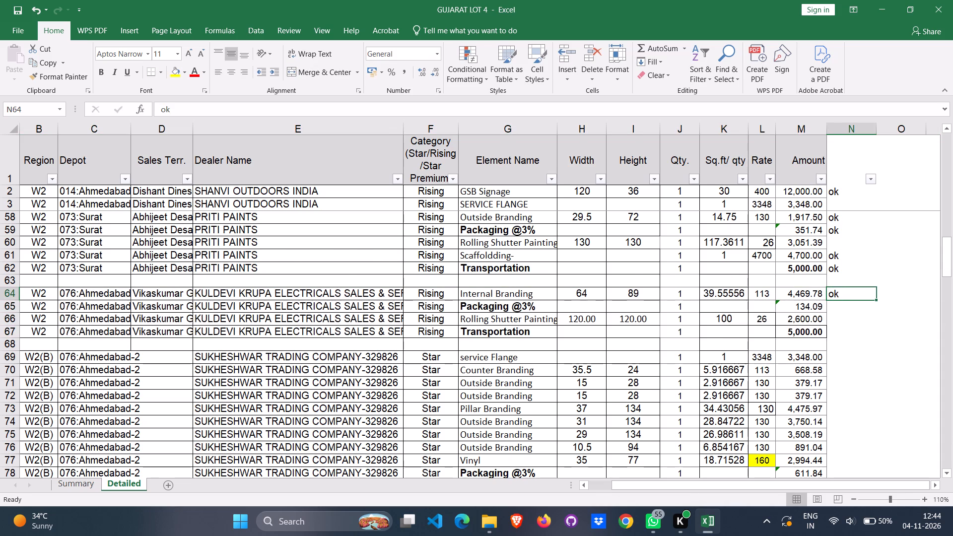
Select the SUKHESHWAR TRADING COMPANY entries in rows 69 to 81 to check them.
scroll(619, 395, down, 7)
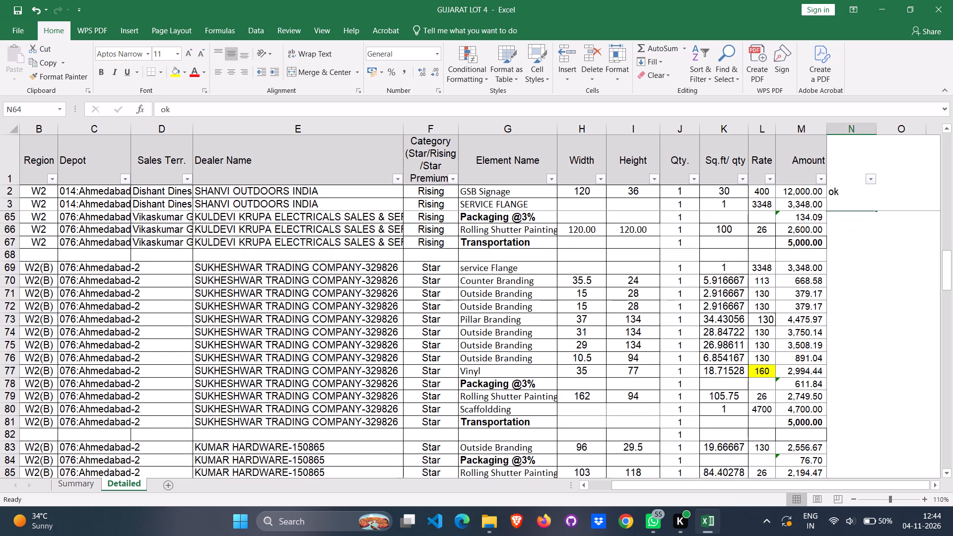
scroll(135, 295, down, 2)
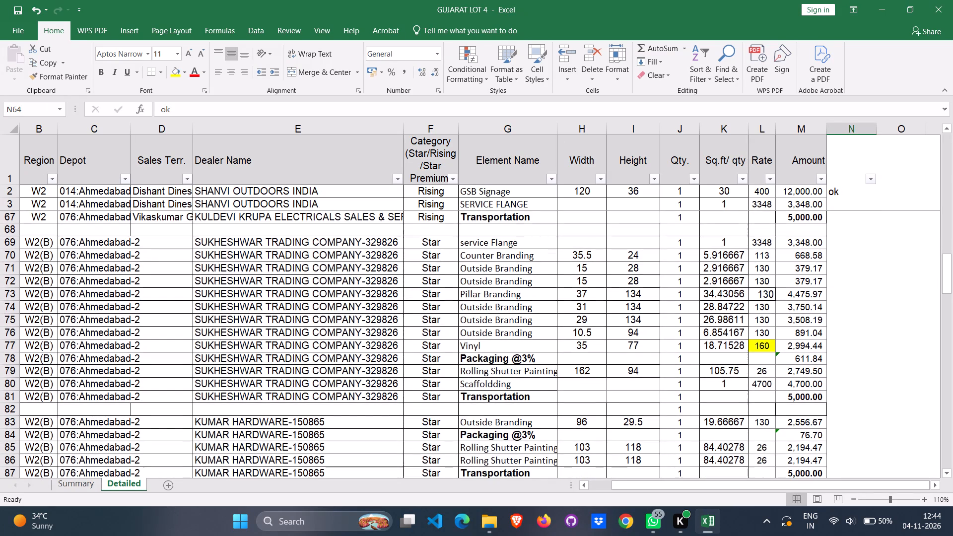
scroll(135, 295, up, 4)
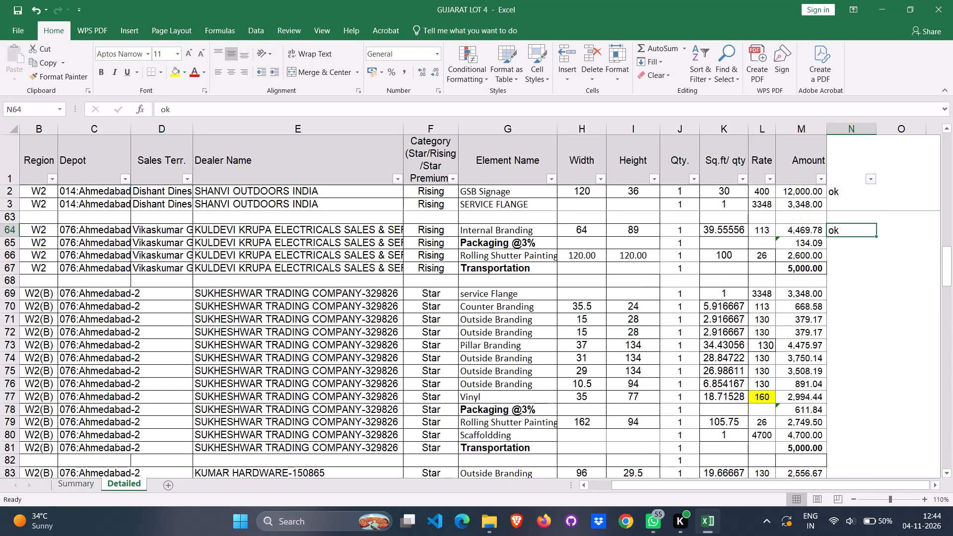
scroll(135, 295, down, 2)
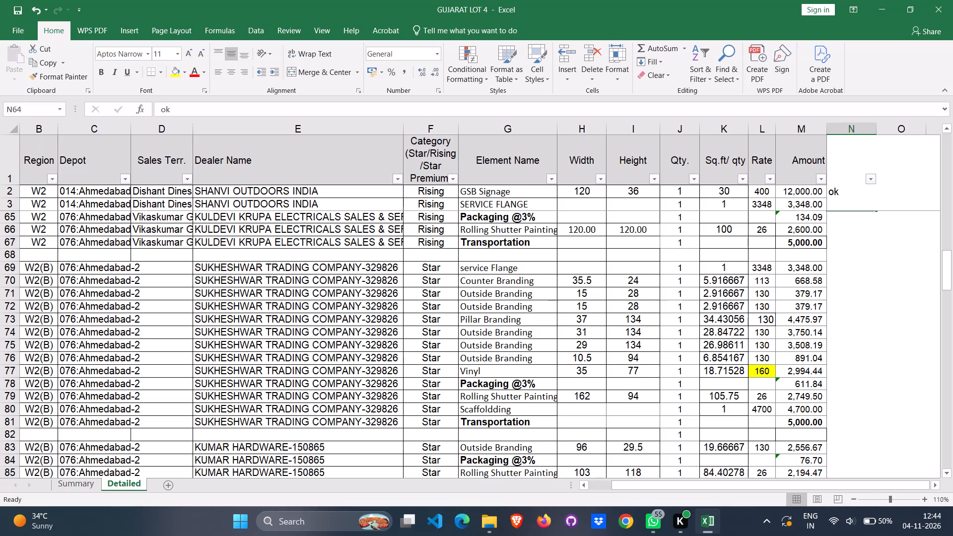
scroll(139, 337, down, 2)
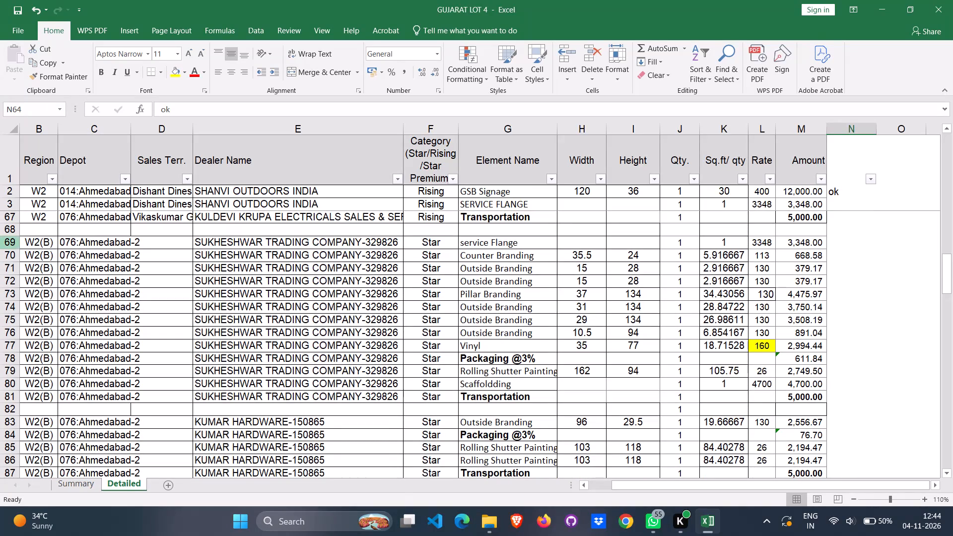
drag(10, 244, 16, 398)
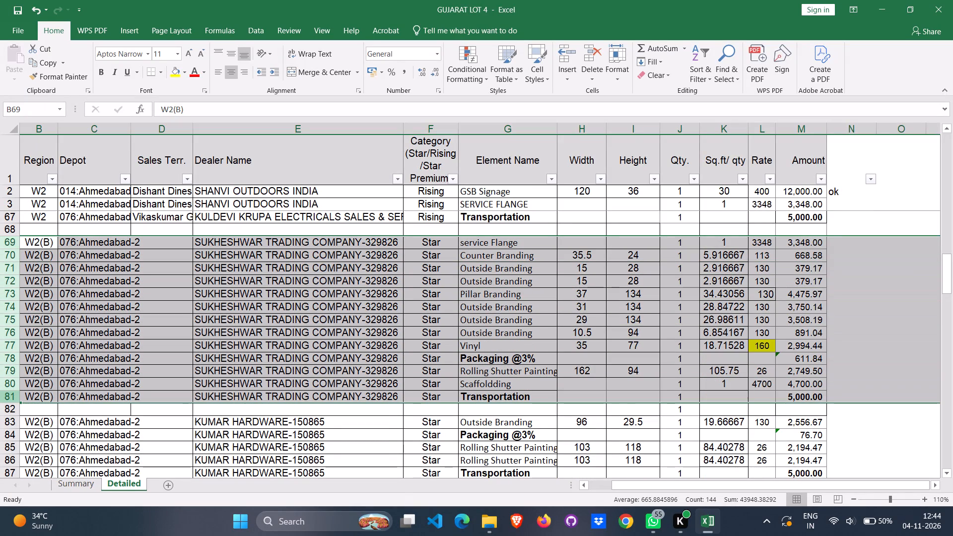
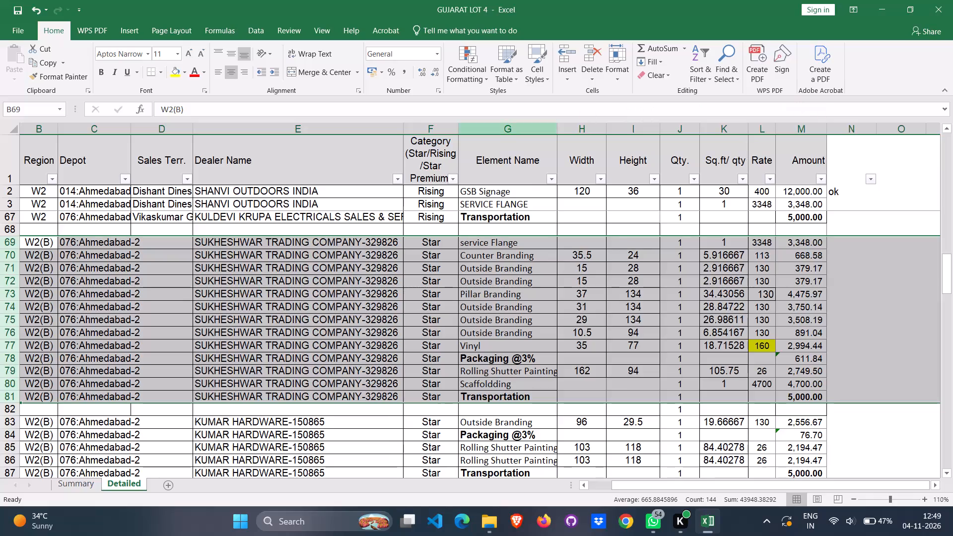
Check the KUMAR HARDWARE entries in rows 83 to 87, enter "ok" in column N for rows 83, 84 and 87, and save.
scroll(392, 273, down, 9)
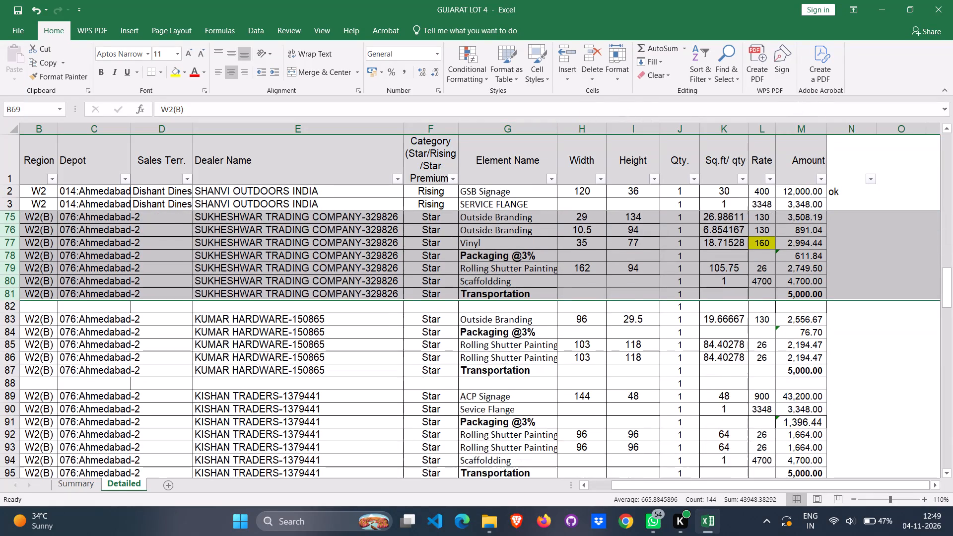
scroll(392, 273, down, 4)
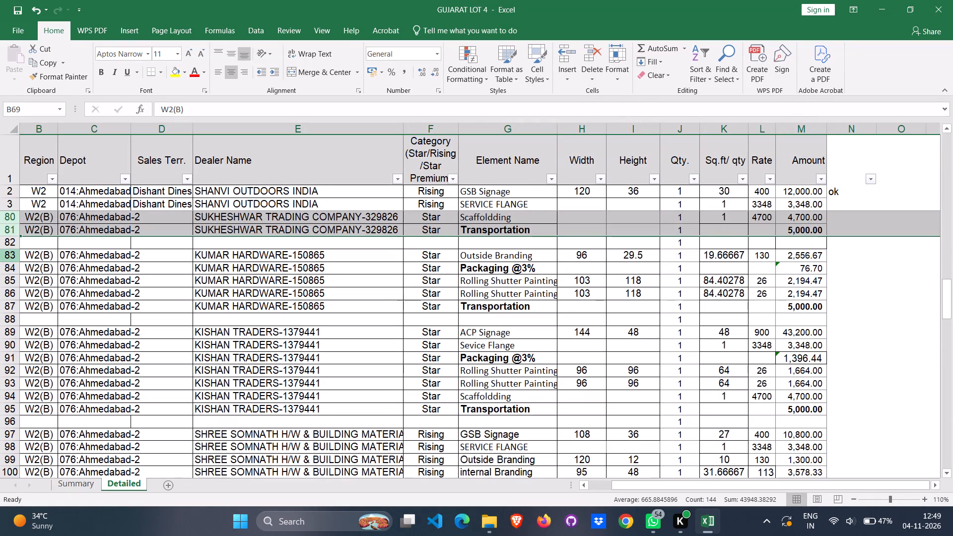
drag(12, 255, 17, 308)
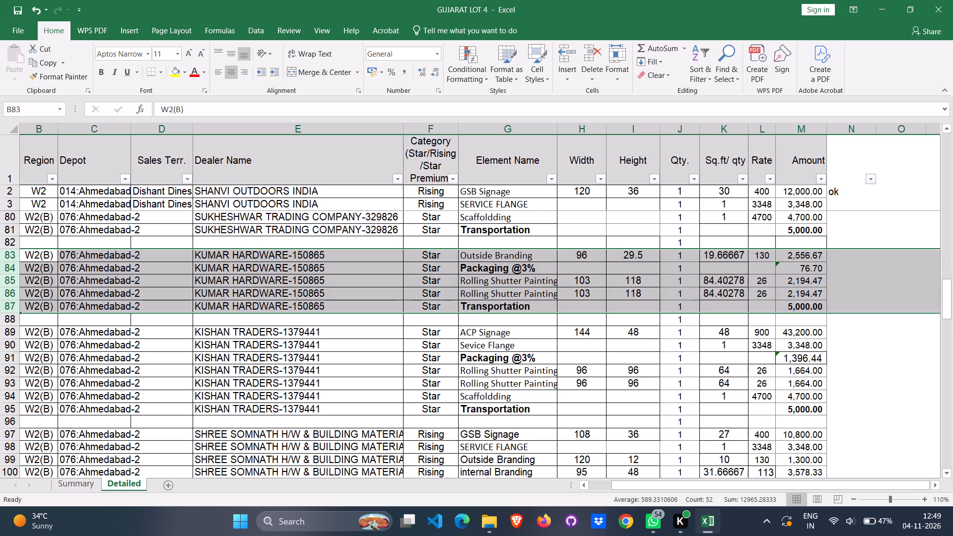
click(838, 252)
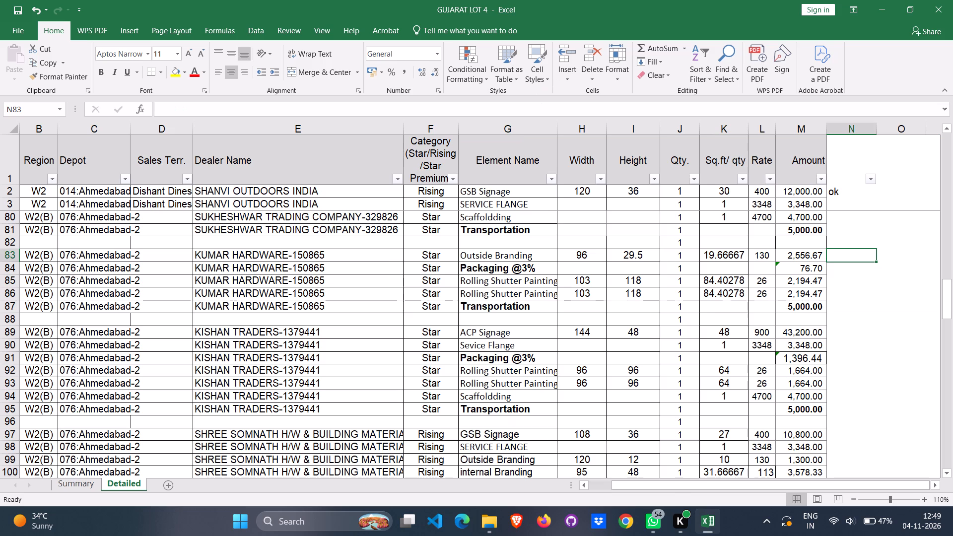
text(ok)
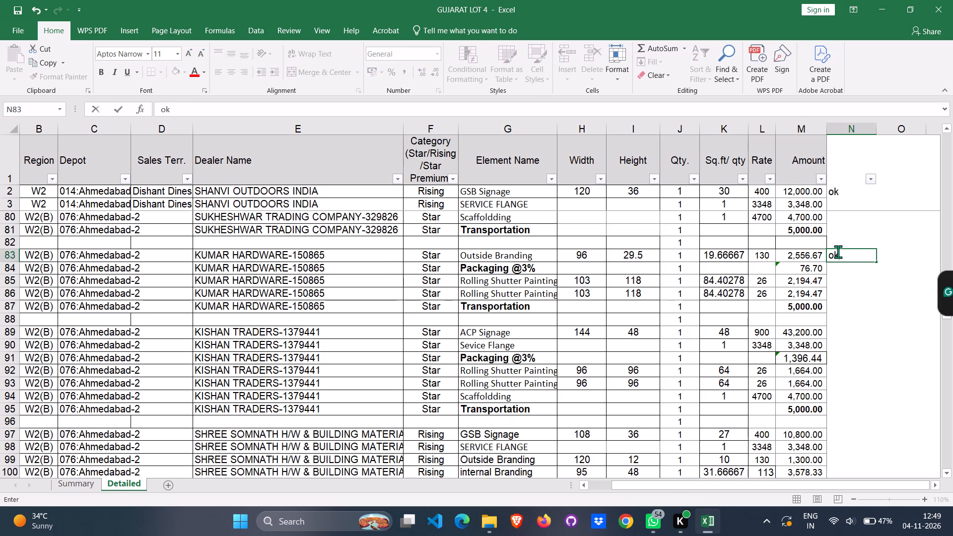
key(Down)
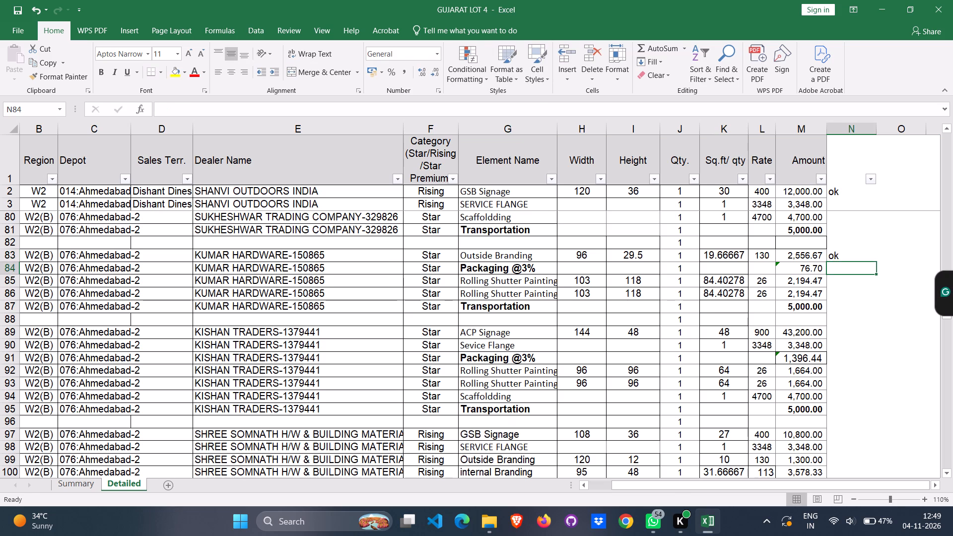
text(ok)
key(Down)
key(Down)
key(Down)
key(Down)
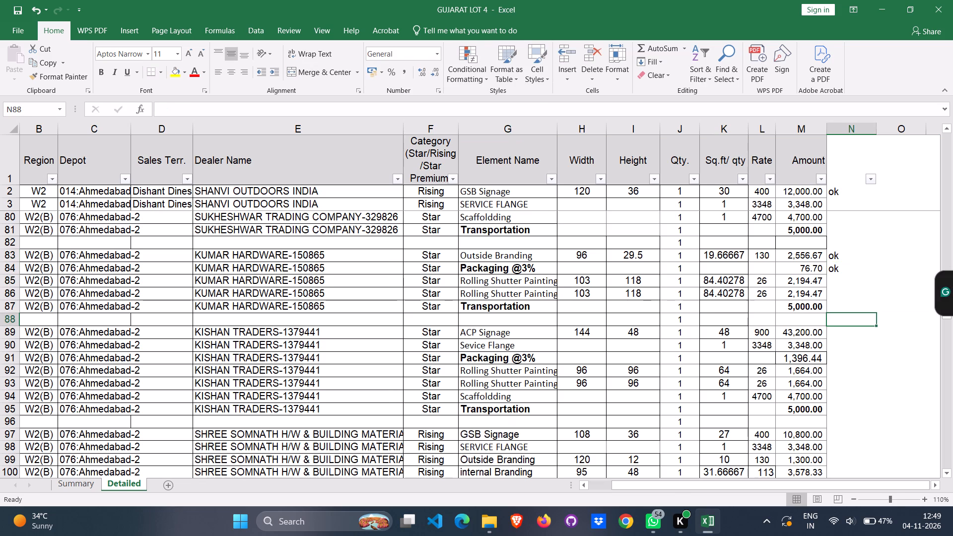
key(Up)
text(ok)
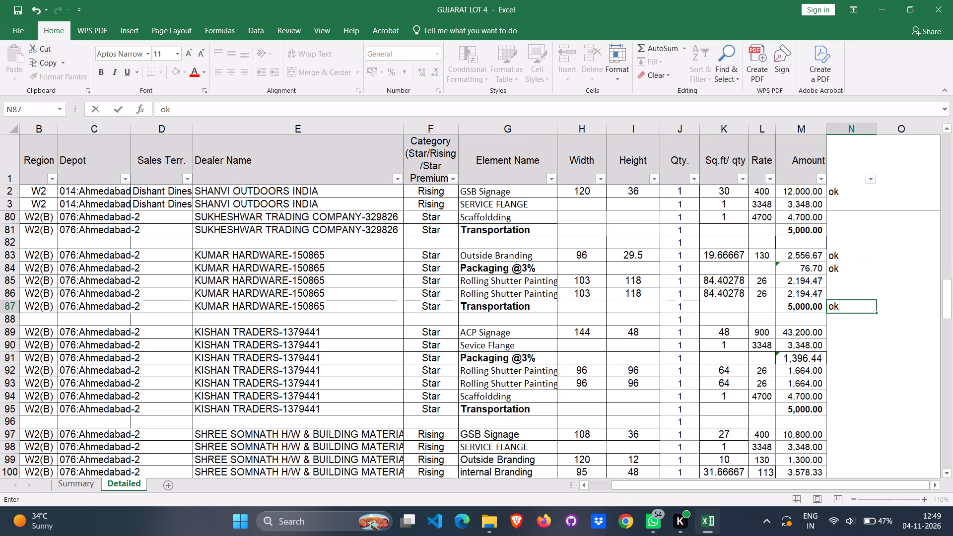
key(ctrl+s)
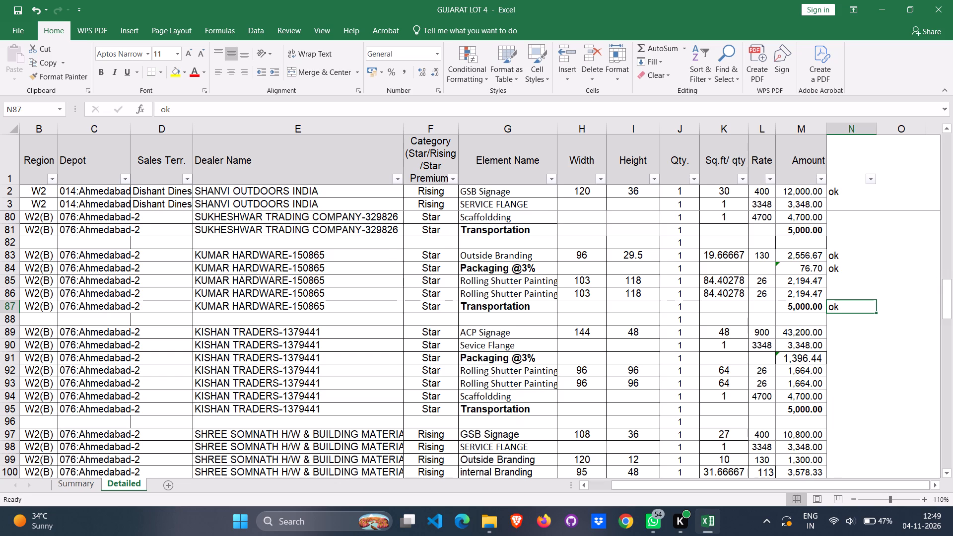
Select the KISHAN TRADERS entries in rows 89 to 95 to check them.
scroll(788, 357, down, 2)
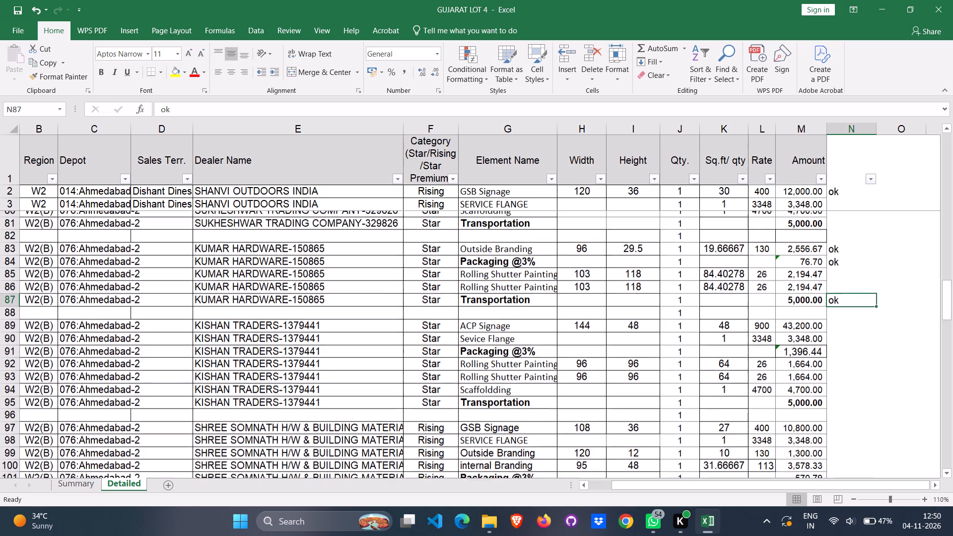
scroll(788, 357, down, 3)
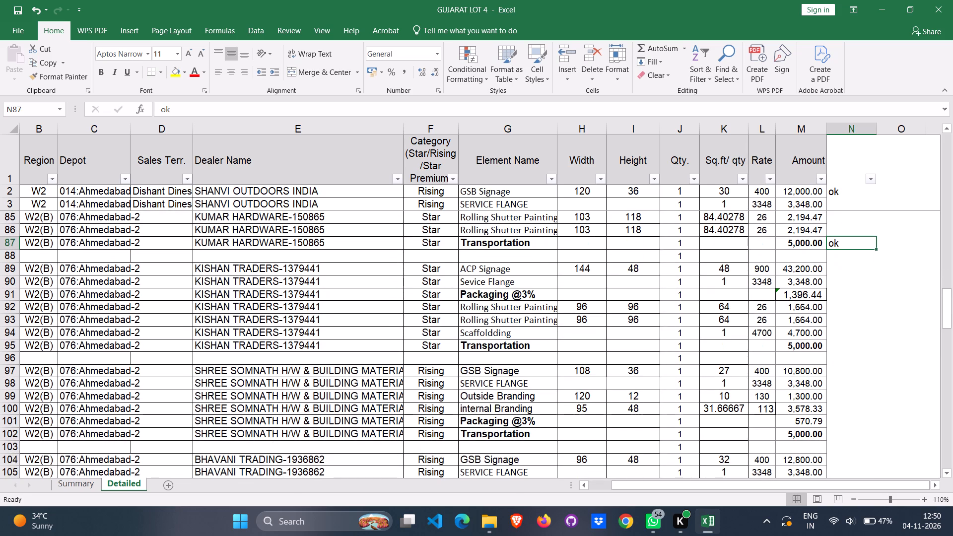
scroll(788, 357, down, 3)
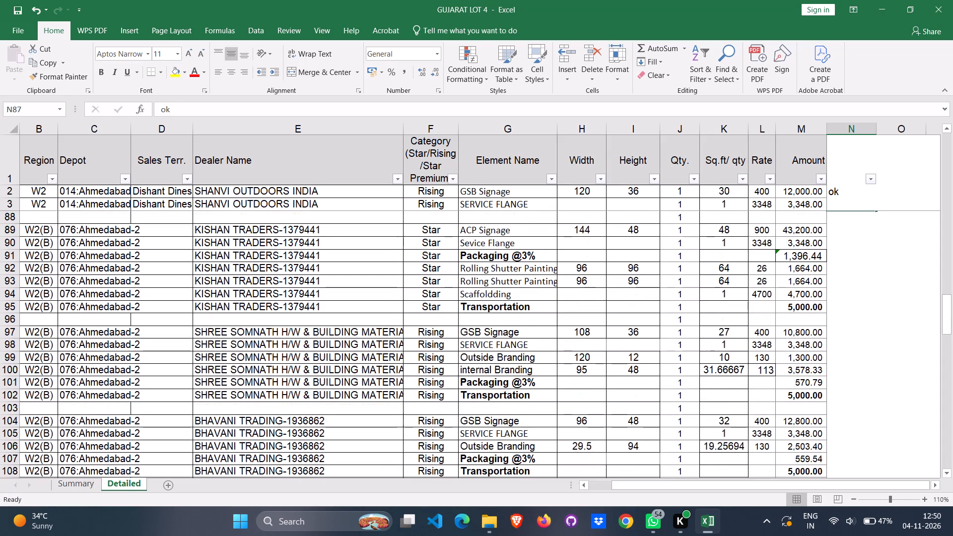
scroll(788, 357, up, 1)
drag(14, 243, 16, 314)
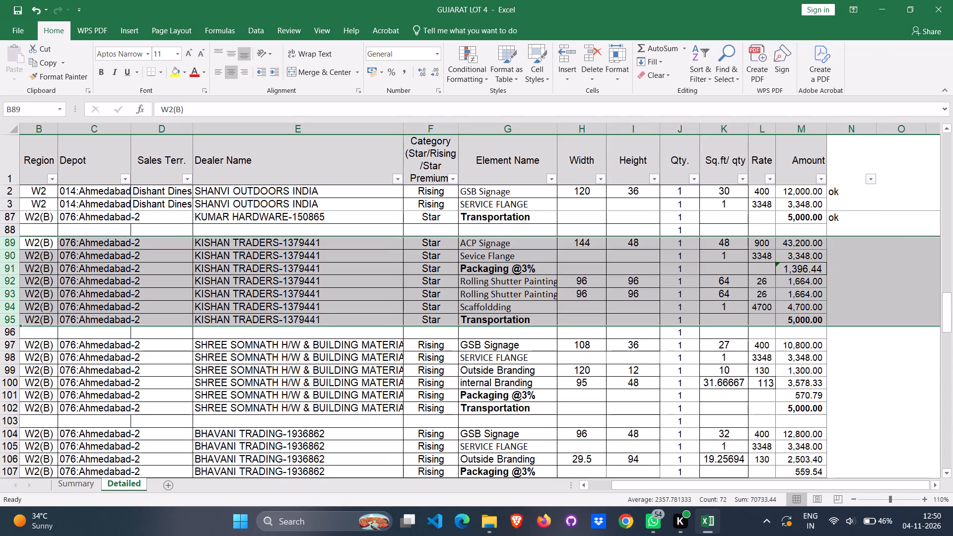
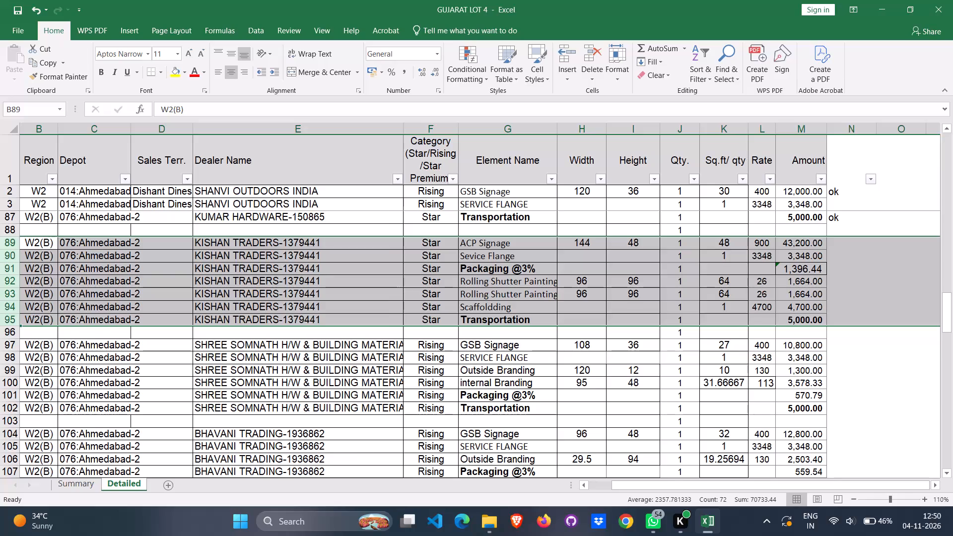
Select the SHREE SOMNATH H/W & BUILDING MATERIAL entries, rows 97 to 103, to check them.
scroll(202, 295, down, 4)
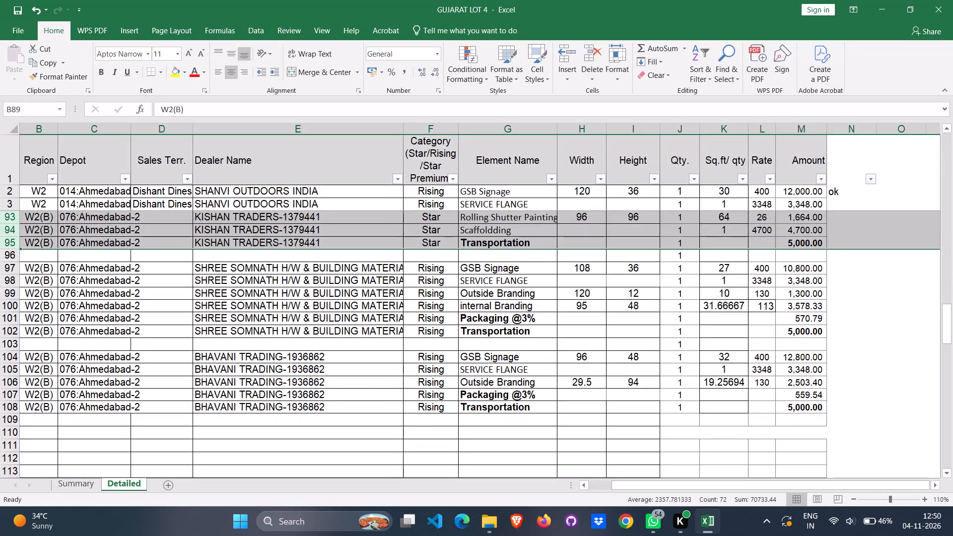
drag(11, 269, 16, 338)
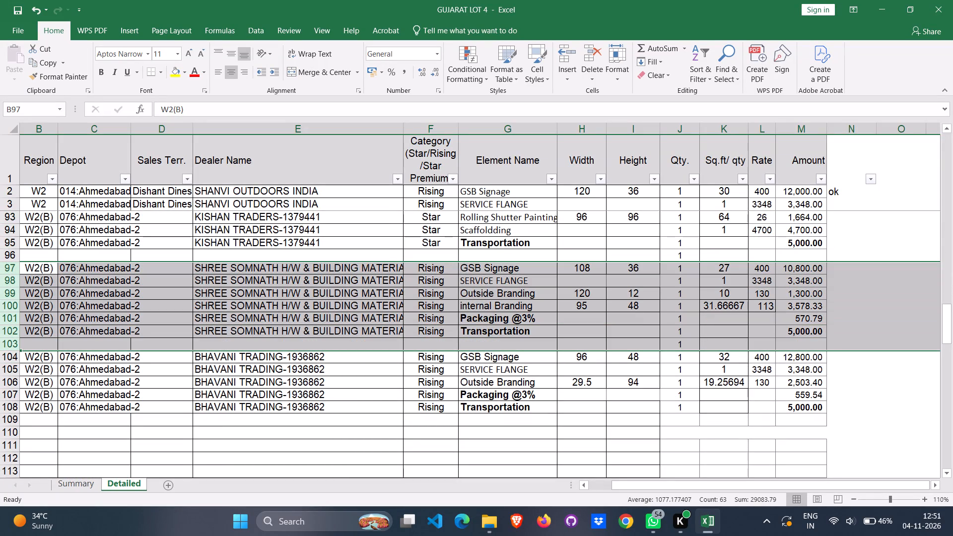
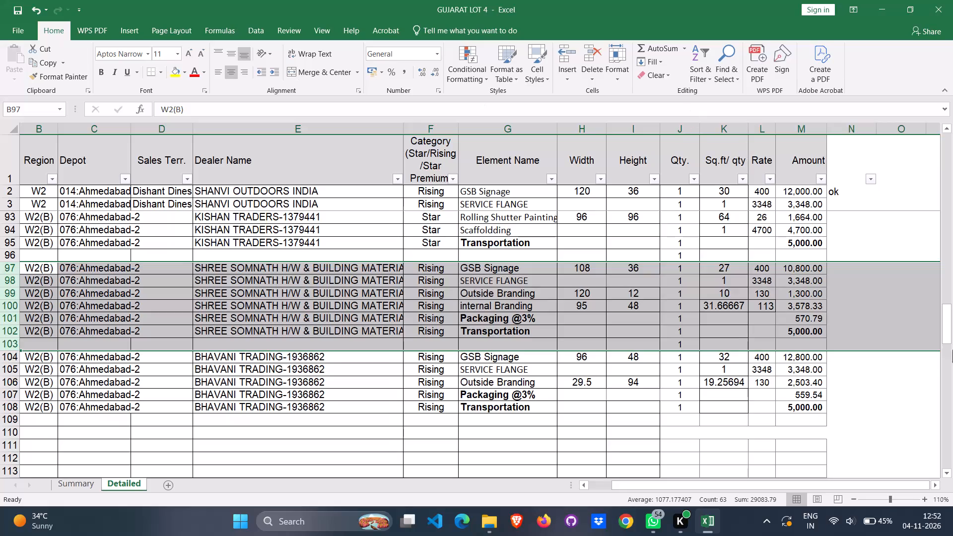
Review the Detailed sheet's dealer entries from BHAVANI TRADING back up to SHANVI OUTDOORS INDIA for rows not marked "ok".
click(892, 398)
scroll(892, 398, up, 1)
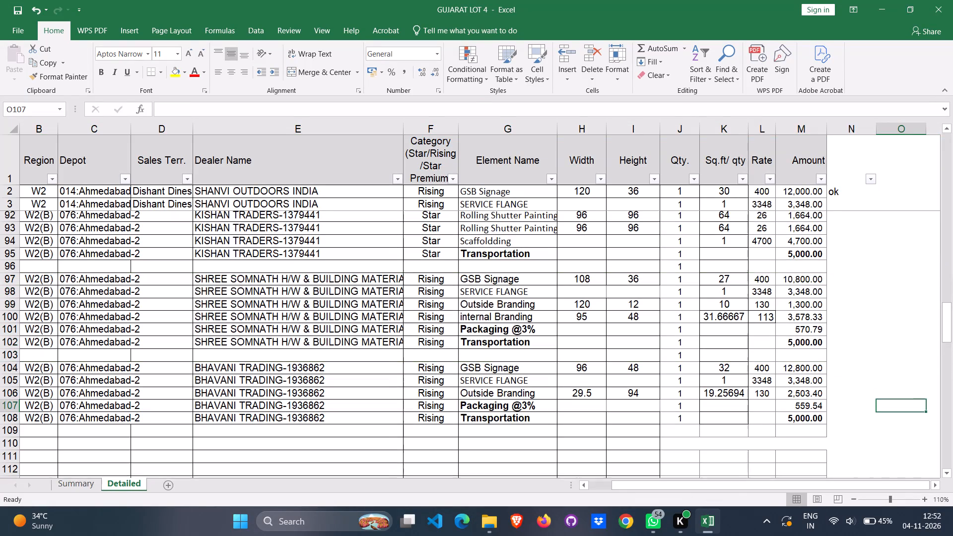
scroll(892, 398, up, 20)
scroll(892, 398, up, 20)
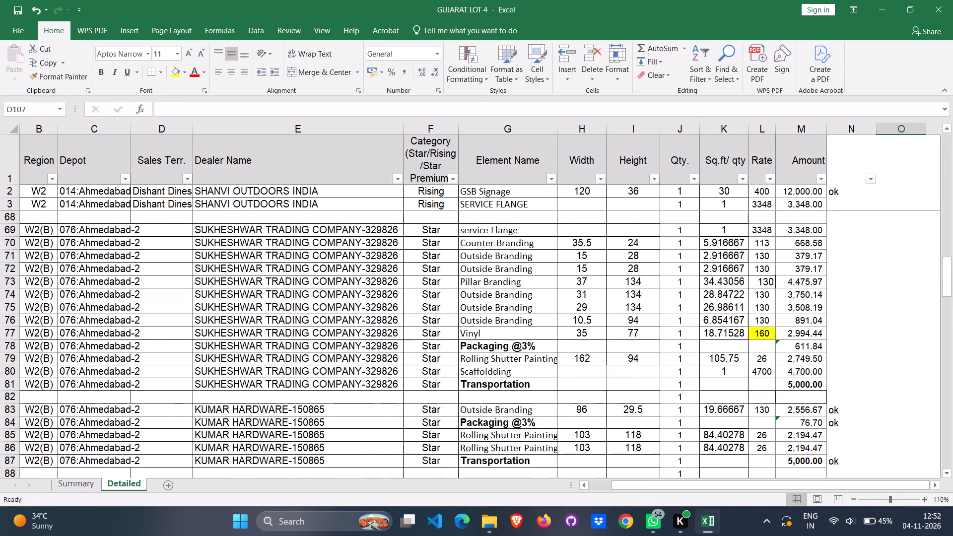
scroll(881, 376, up, 20)
scroll(881, 376, up, 20)
scroll(881, 376, up, 1)
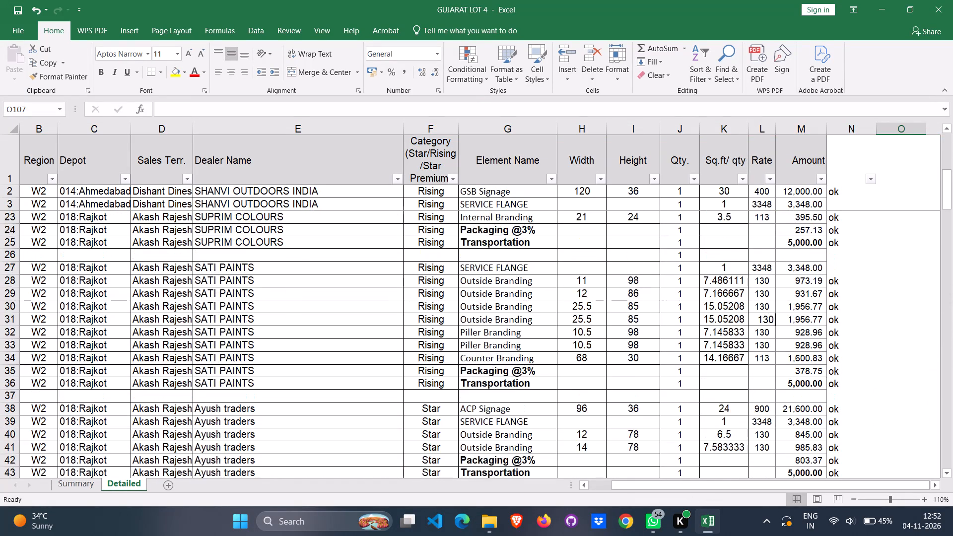
scroll(864, 410, up, 20)
scroll(864, 410, up, 7)
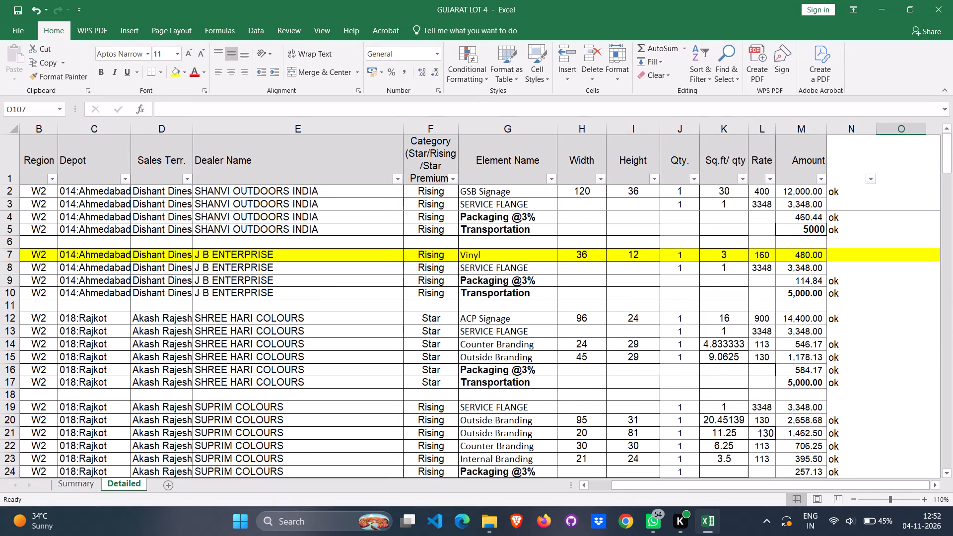
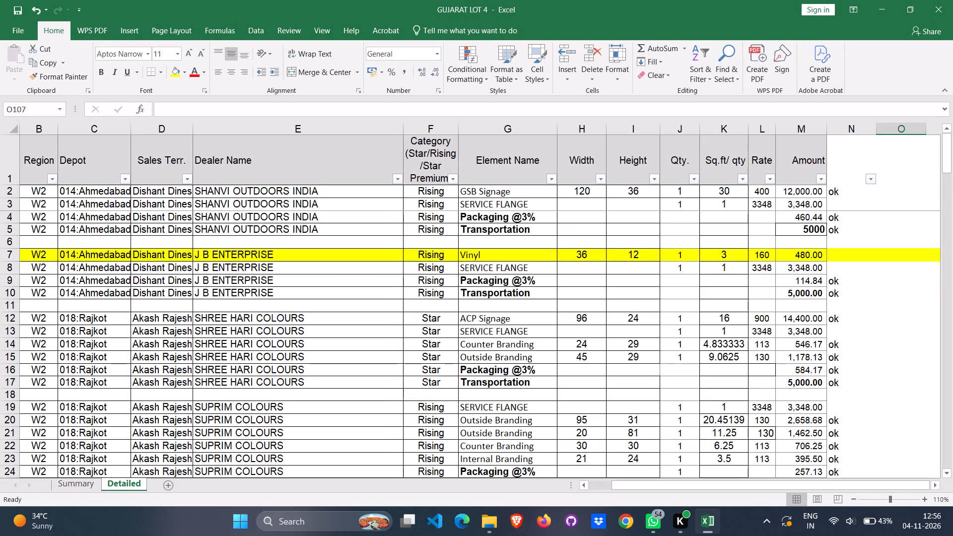
Switch to File Explorer, delete the Rising Star and Star Retailer 2026-West workbook from Documents, and return to the GUJARAT LOT 4 workbook.
click(489, 527)
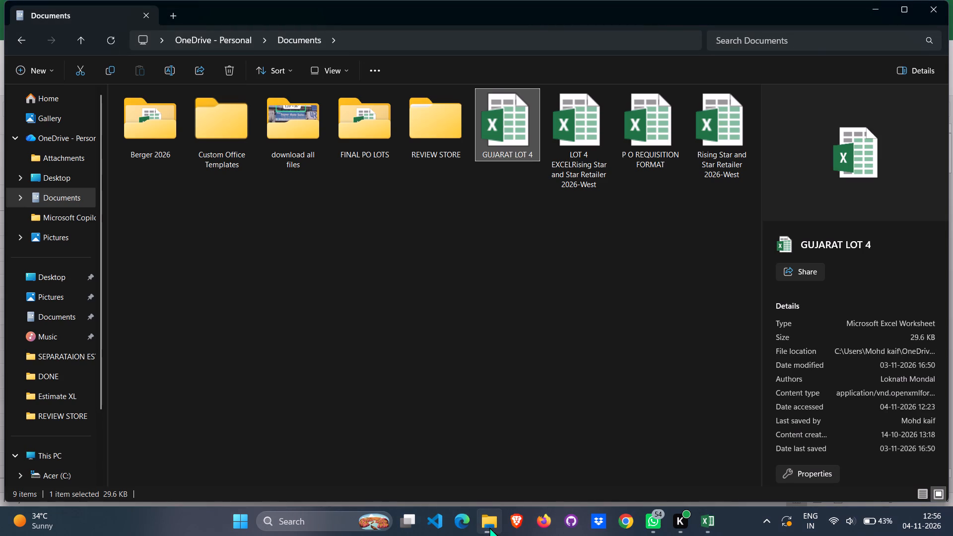
click(872, 13)
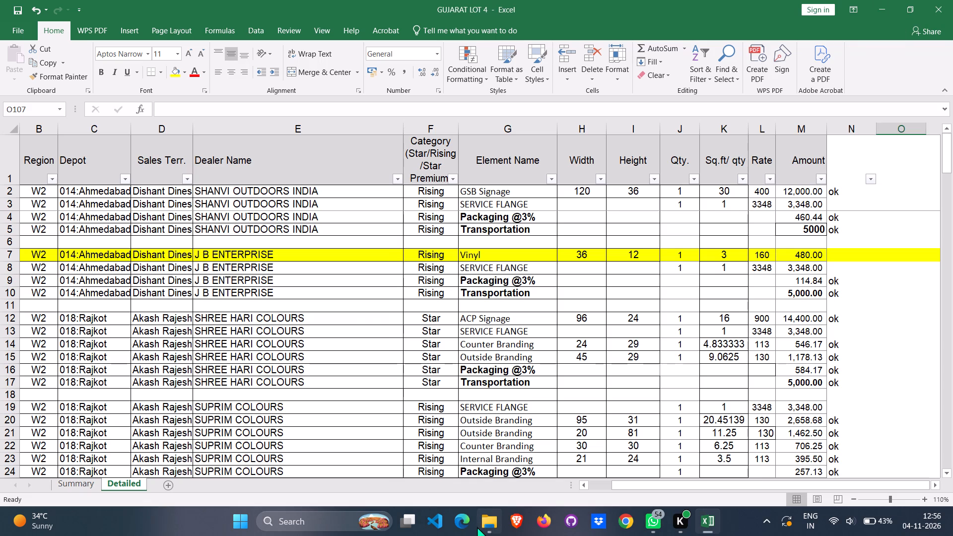
click(488, 523)
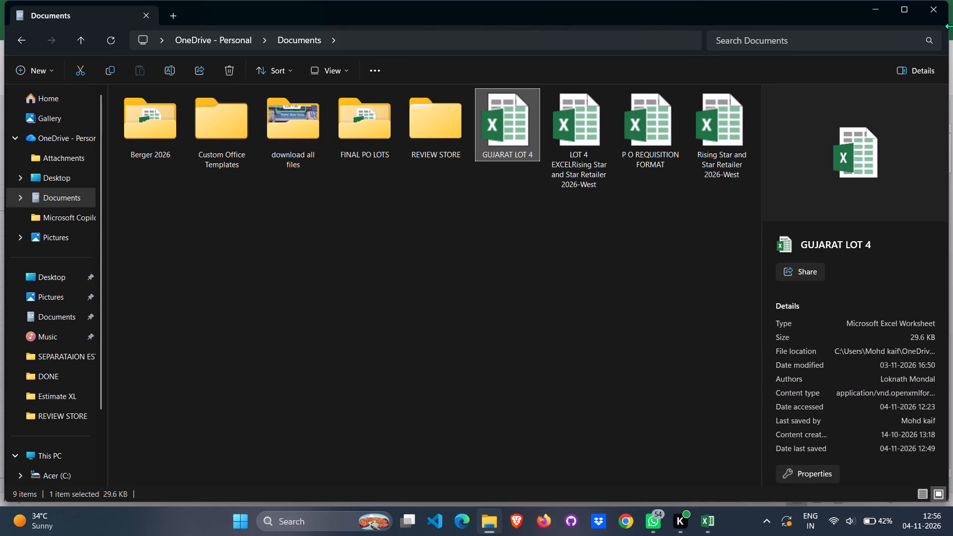
click(718, 151)
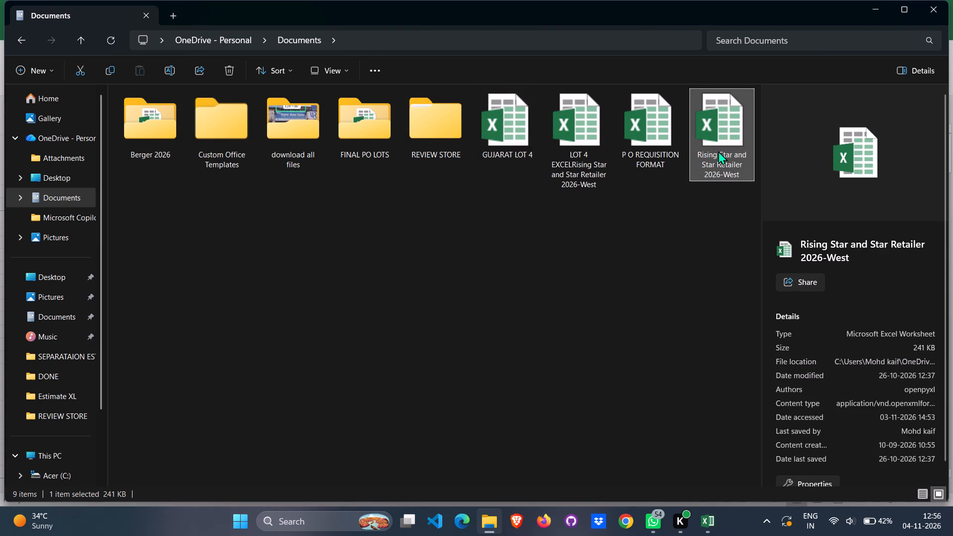
right_click(718, 151)
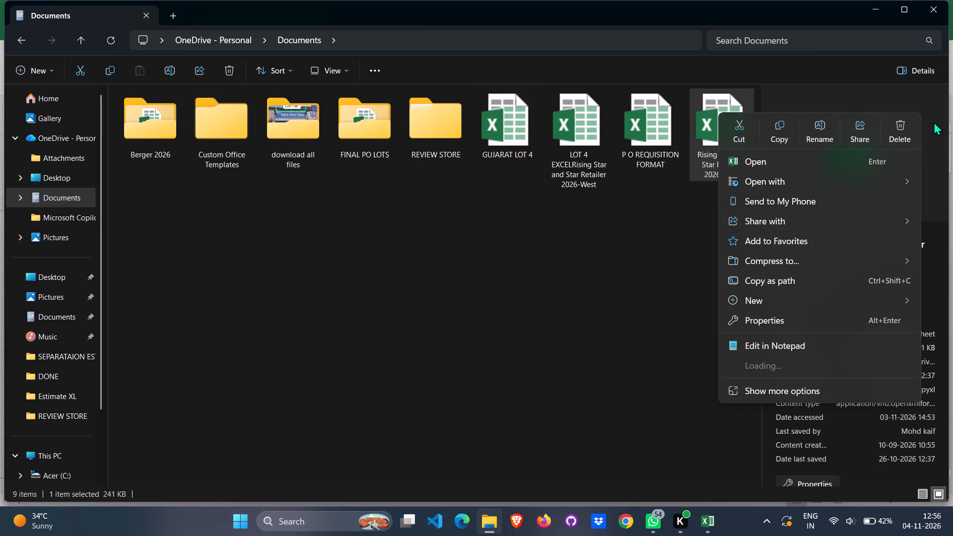
click(904, 126)
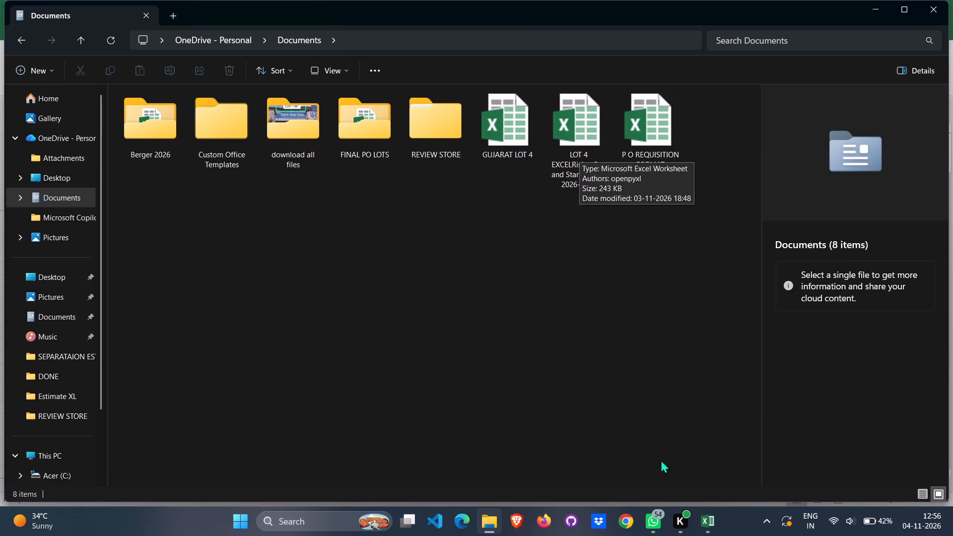
click(697, 458)
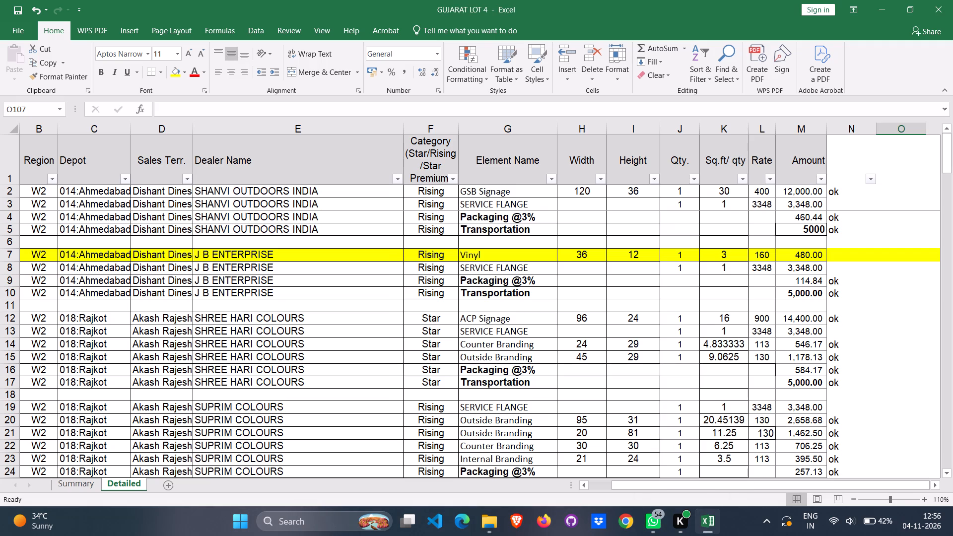
Mark the PRITI PAINTS SERVICE FLANGE entry in row 54 "ok" and save the workbook.
scroll(424, 296, up, 4)
scroll(327, 378, up, 3)
scroll(327, 378, down, 13)
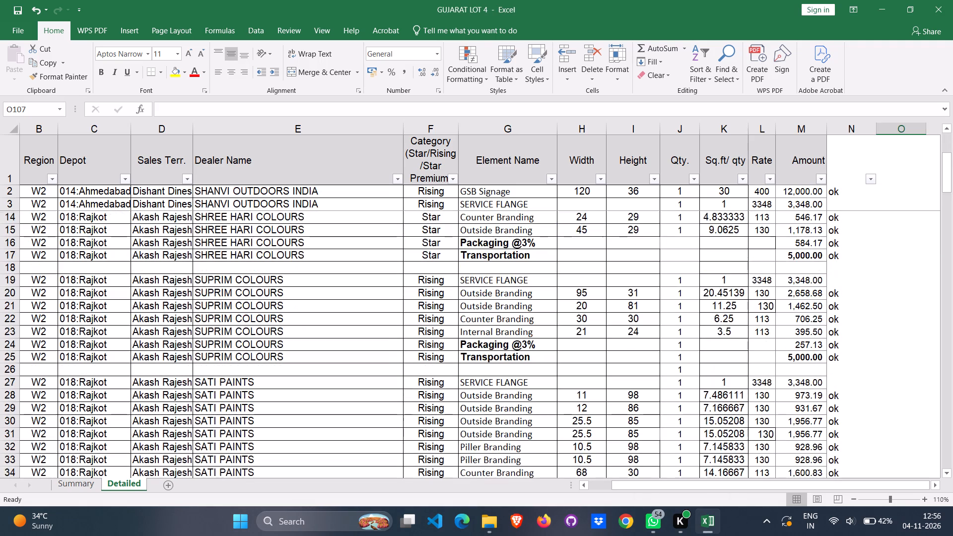
scroll(328, 377, down, 11)
scroll(328, 377, down, 12)
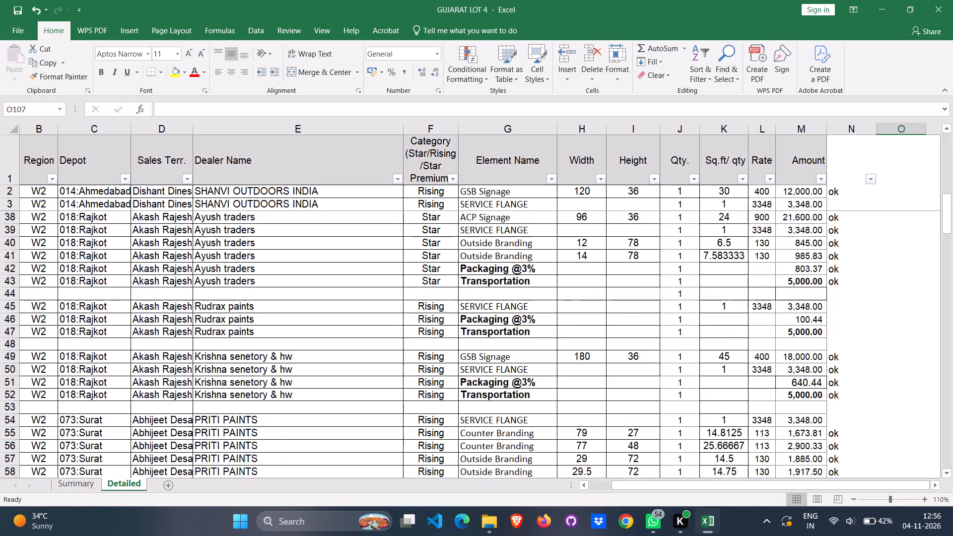
scroll(328, 377, down, 6)
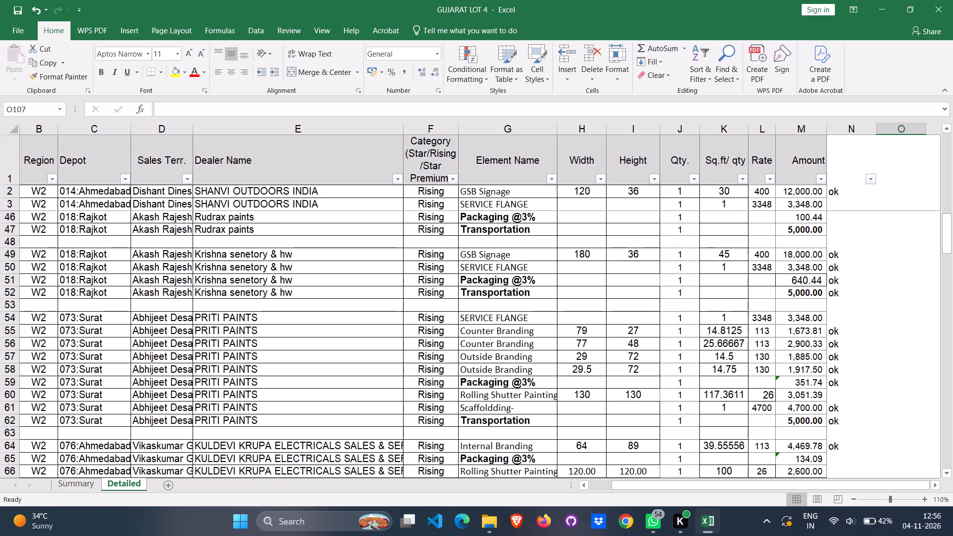
click(12, 316)
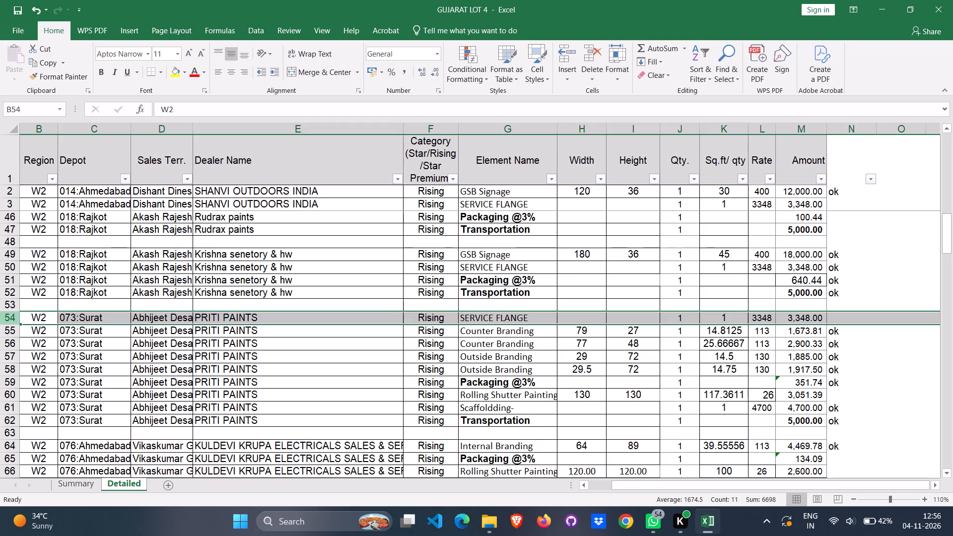
click(846, 317)
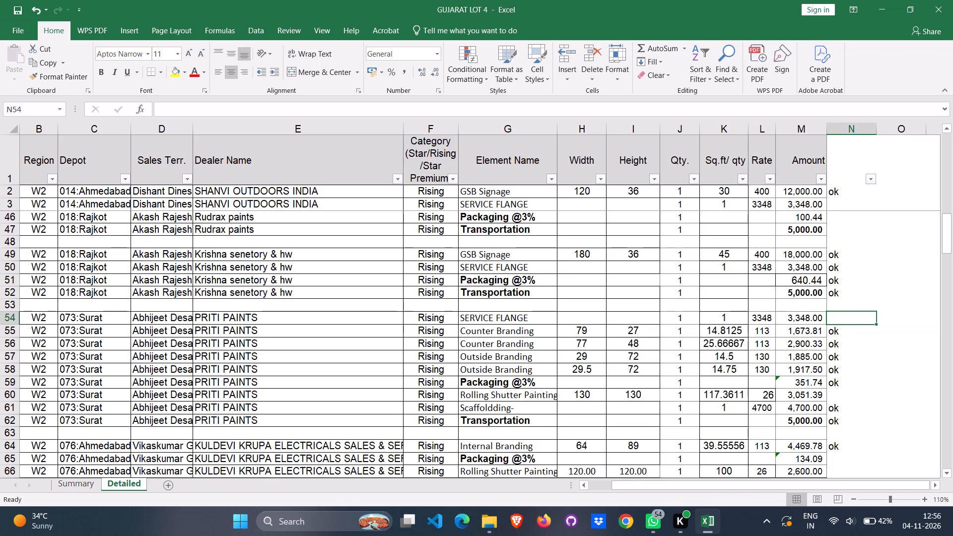
text(ok)
key(ctrl+s)
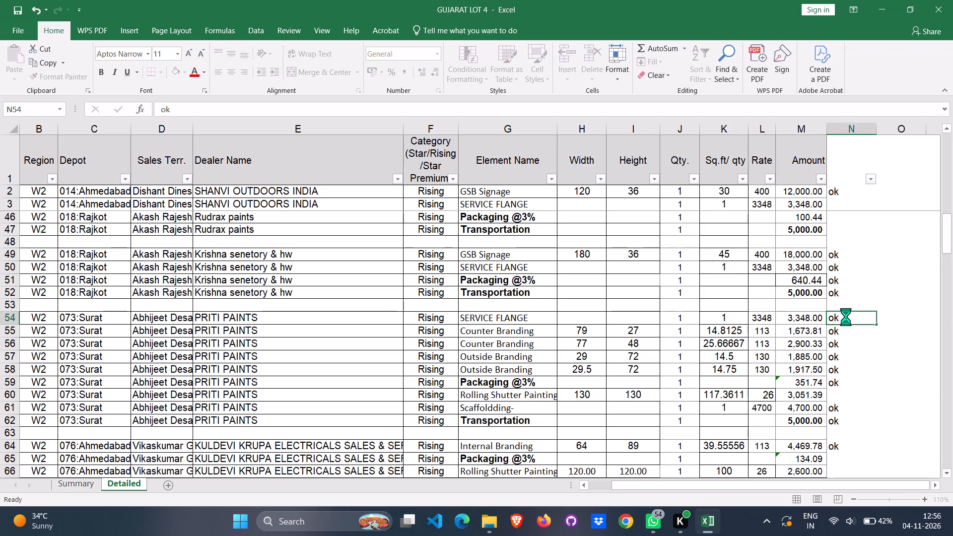
Clear the stray Qty. values from blank separator rows 82 and 88, above and below the KUMAR HARDWARE entries.
scroll(646, 361, down, 4)
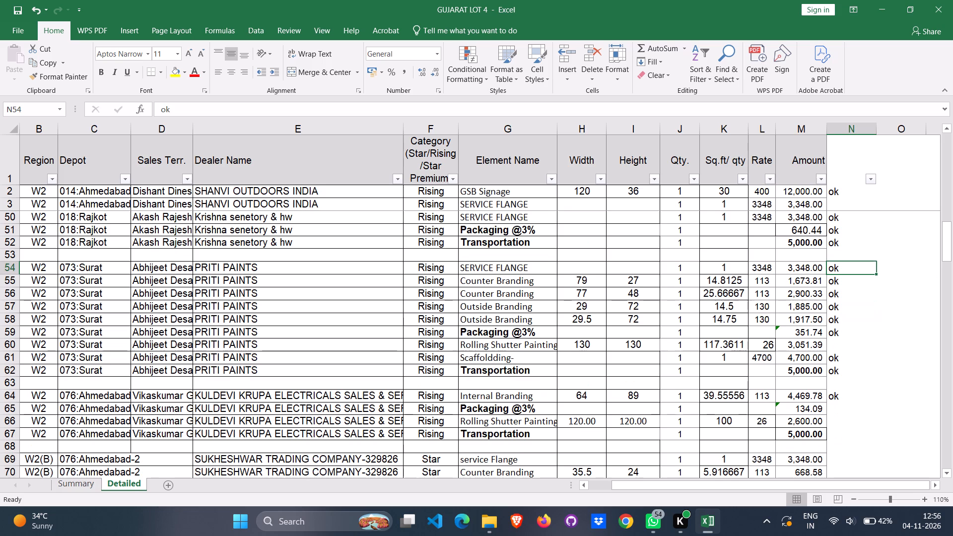
scroll(634, 364, down, 13)
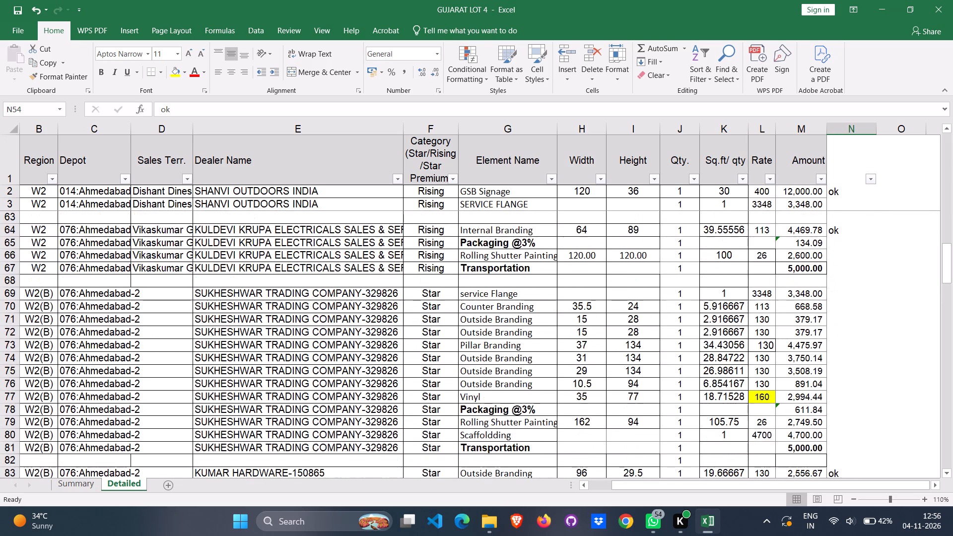
scroll(634, 364, down, 8)
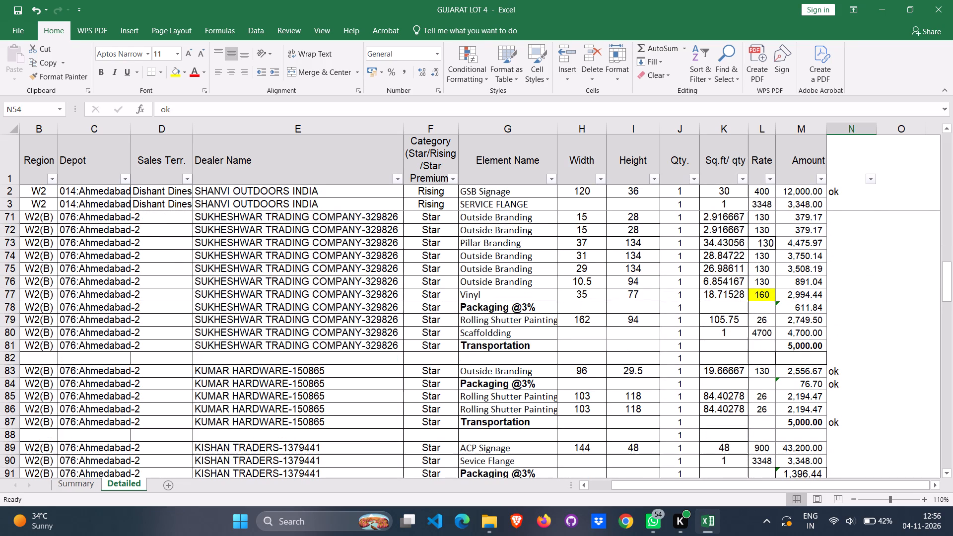
click(688, 356)
key(Delete)
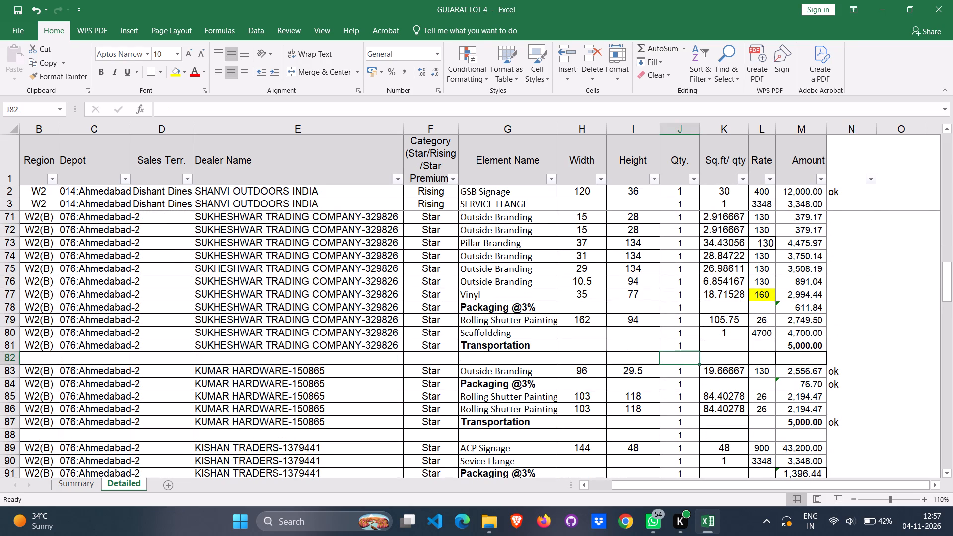
scroll(703, 259, down, 9)
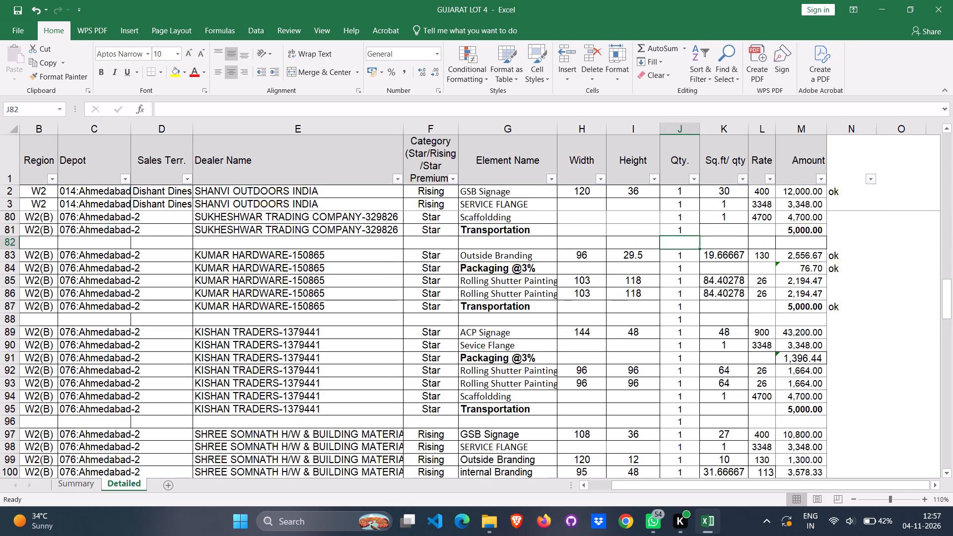
click(684, 320)
key(Print)
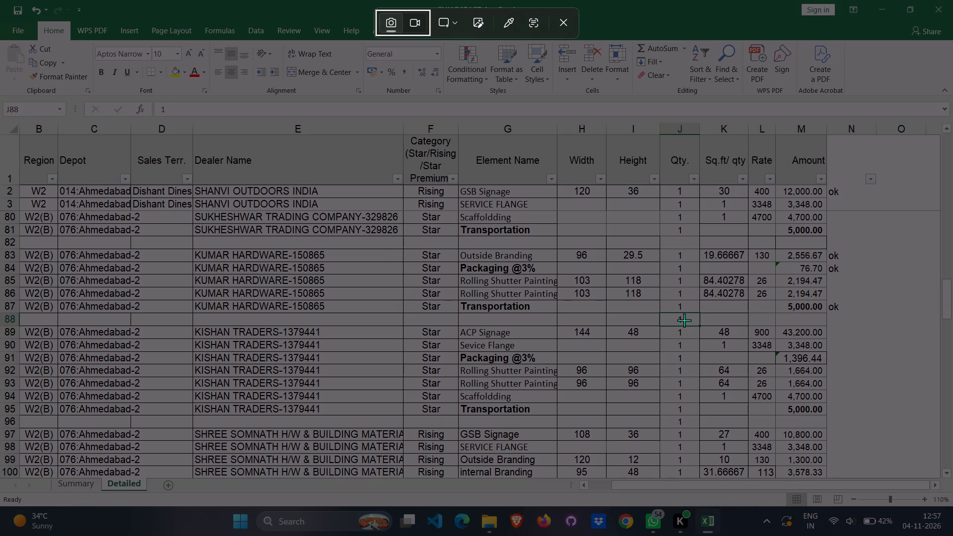
click(562, 20)
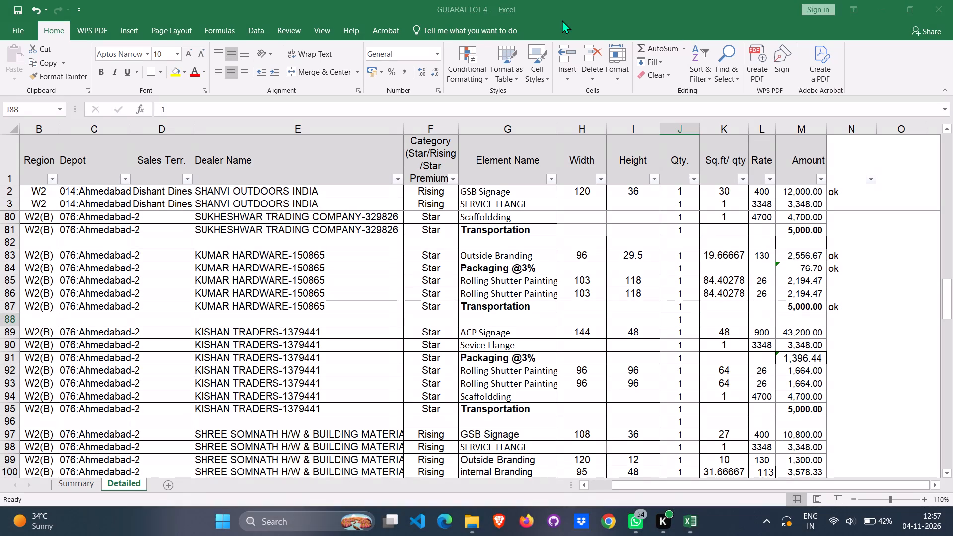
key(Delete)
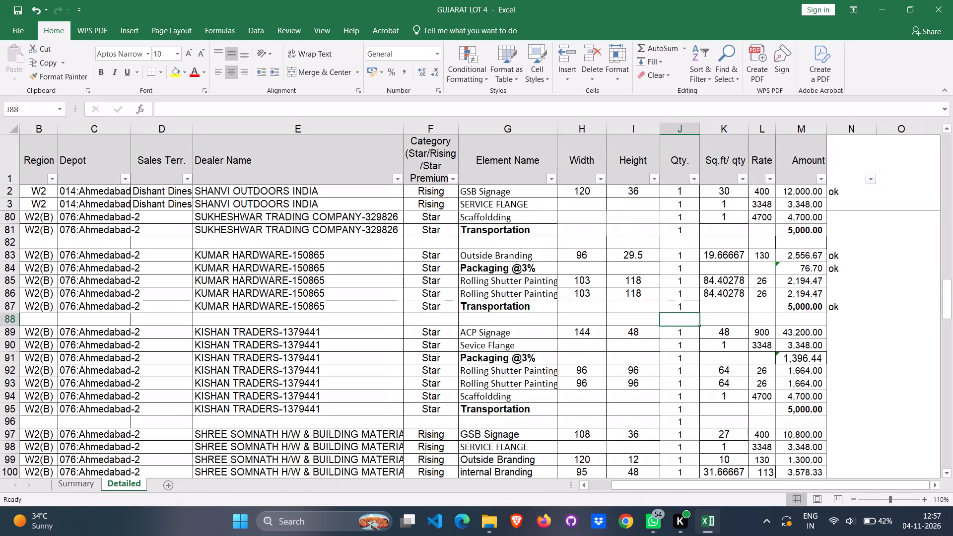
Clear the stray Qty. values from blank separator rows 96 and 103, around the SHREE SOMNATH H/W entries.
scroll(648, 277, down, 6)
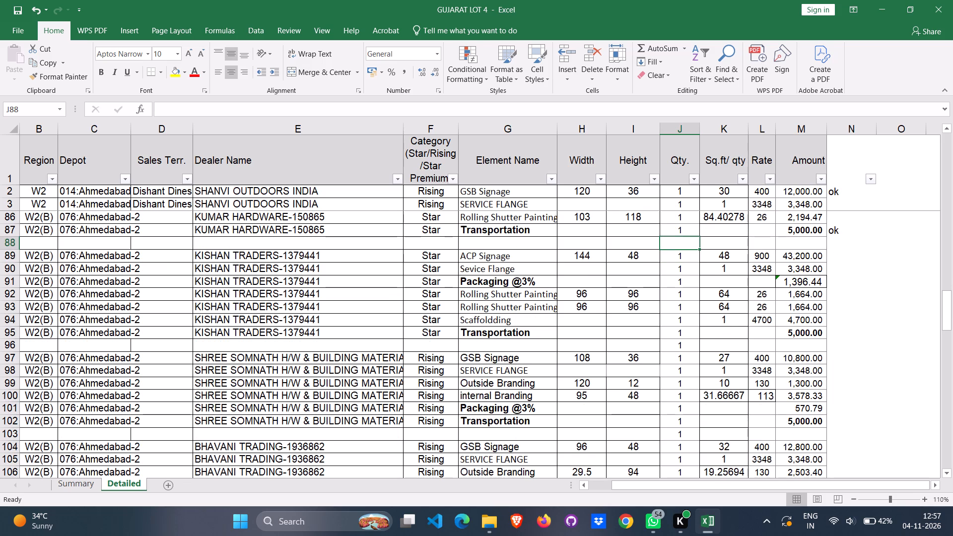
click(678, 347)
key(Delete)
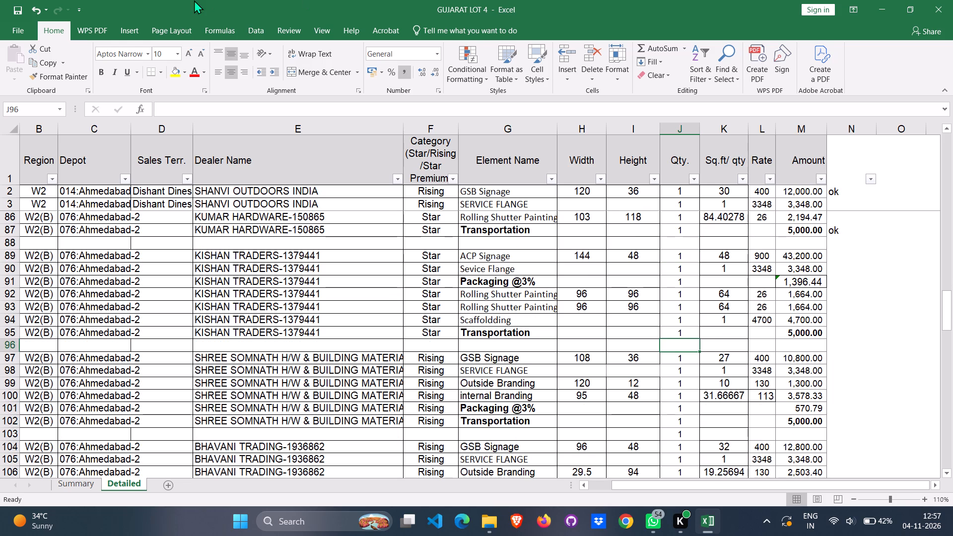
scroll(194, 0, down, 5)
scroll(733, 265, down, 5)
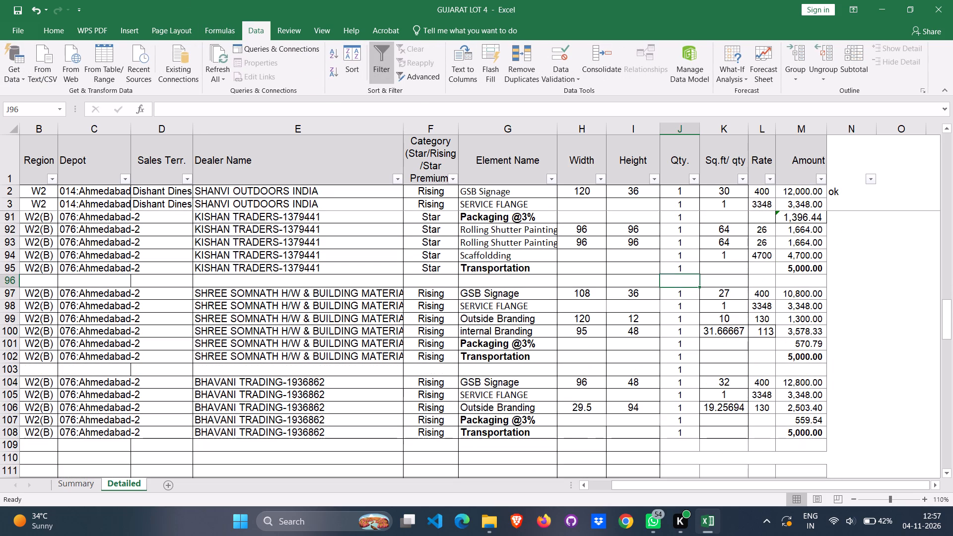
click(681, 367)
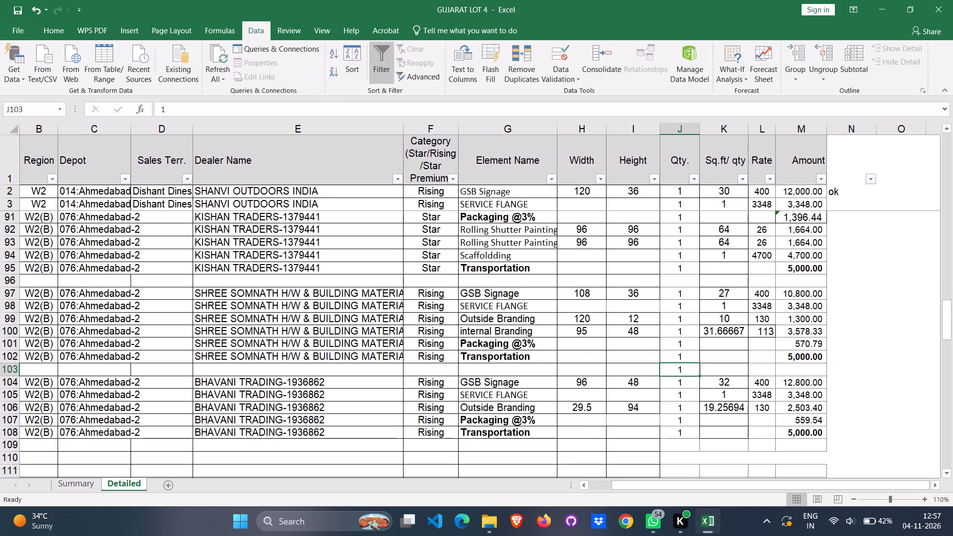
key(Delete)
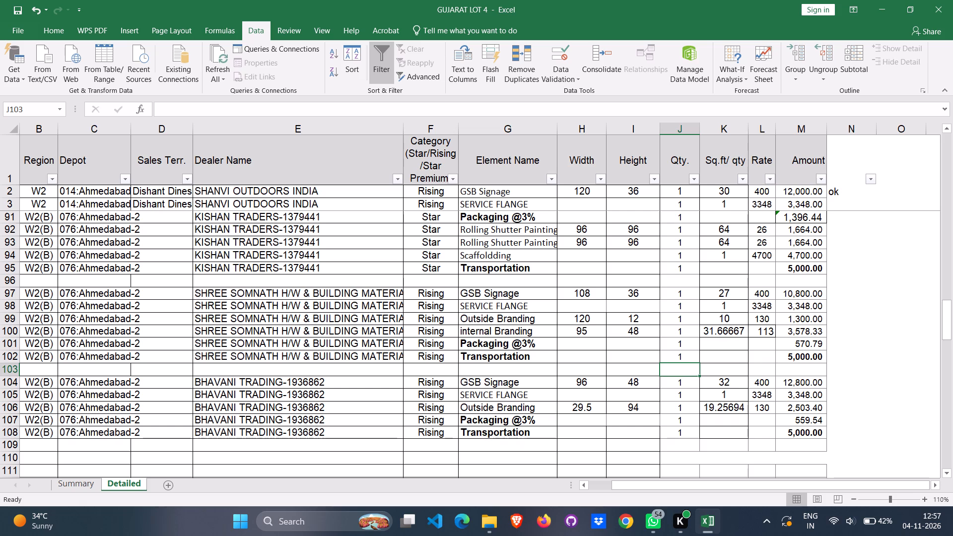
Clear the stray Qty. value from blank separator row 44 between Ayush traders and Rudrax paints.
scroll(638, 358, up, 7)
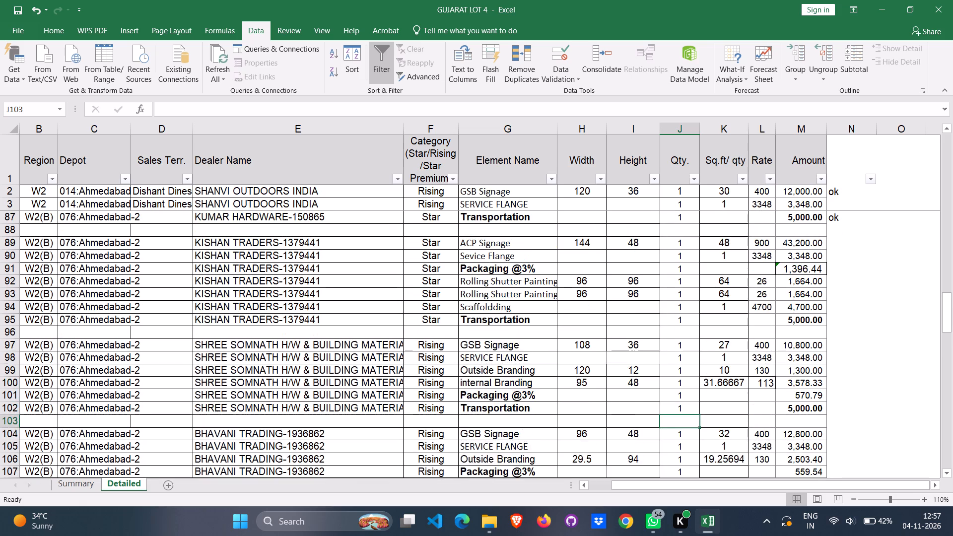
scroll(636, 355, up, 11)
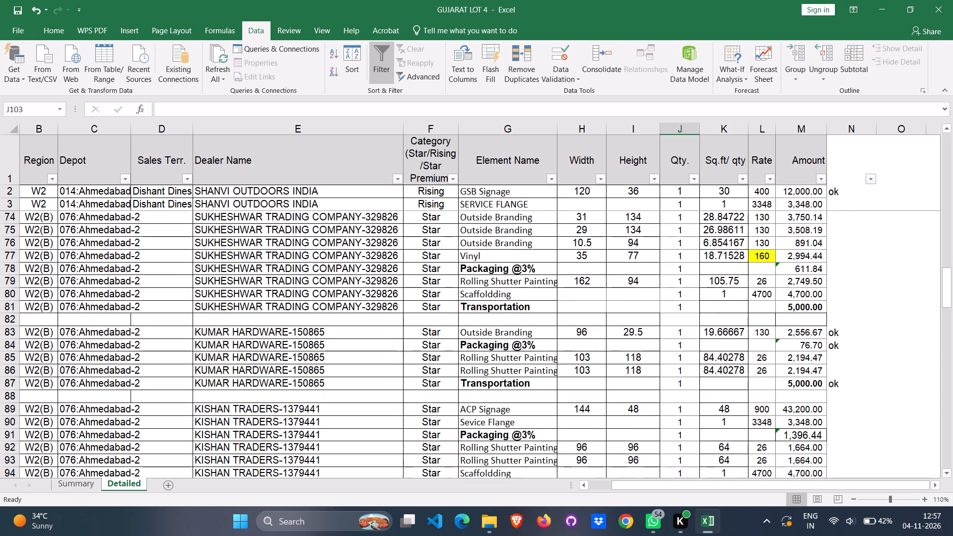
scroll(636, 354, up, 9)
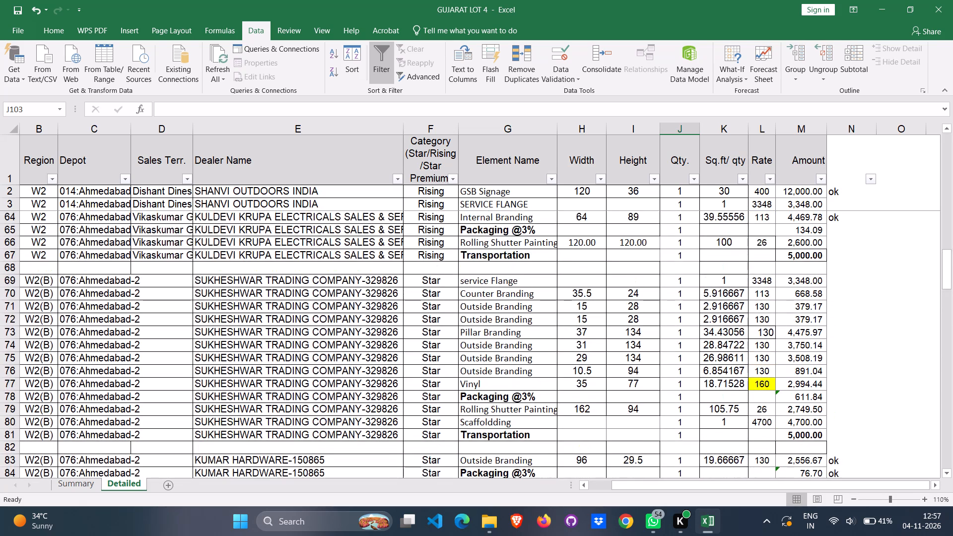
scroll(636, 353, up, 9)
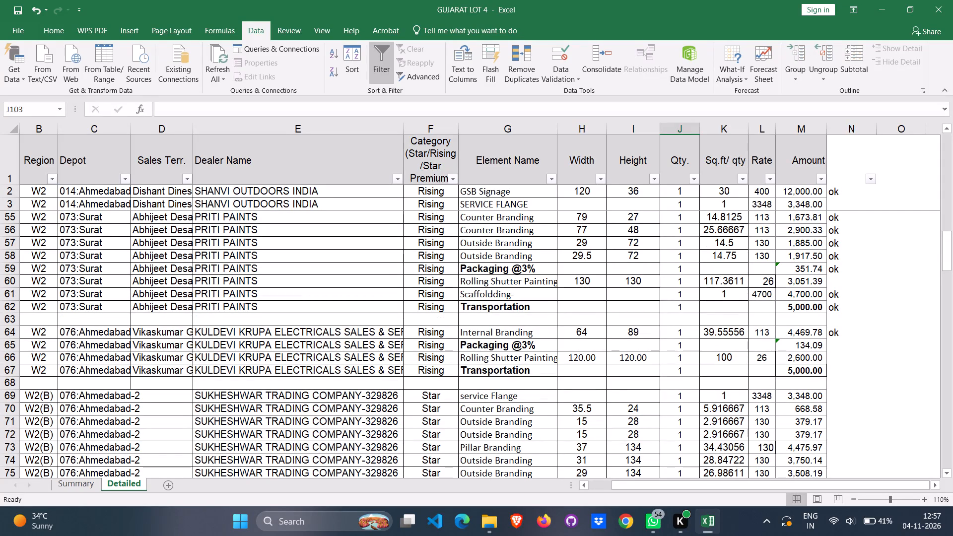
scroll(664, 328, up, 11)
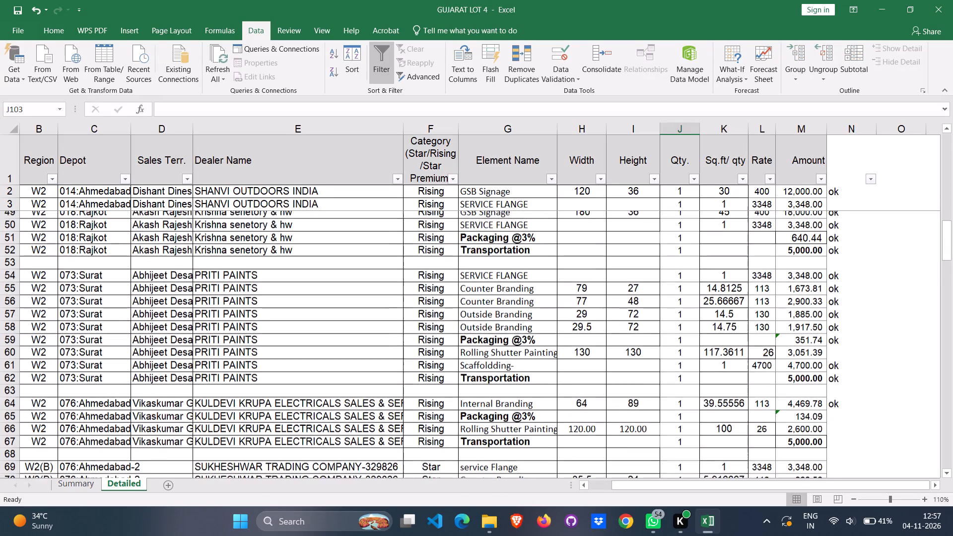
scroll(676, 298, up, 7)
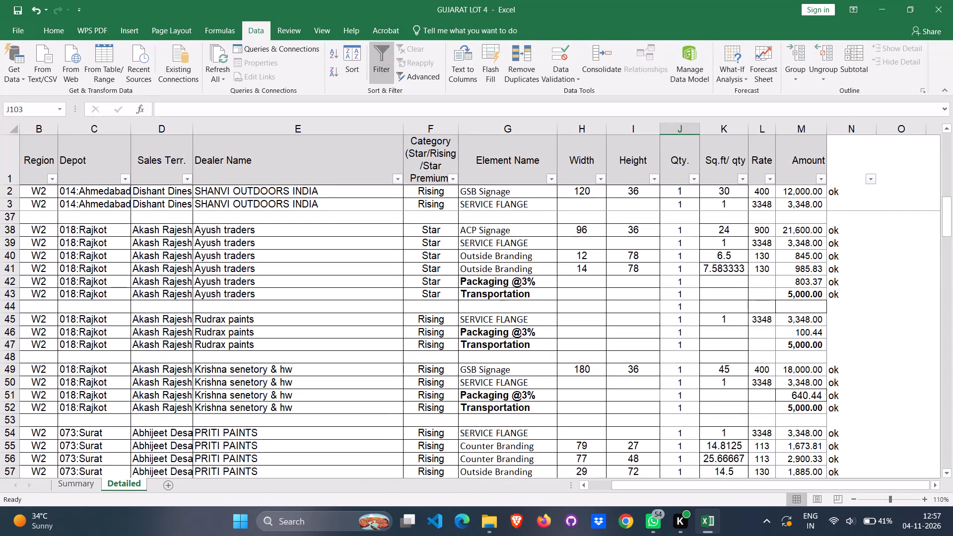
click(683, 302)
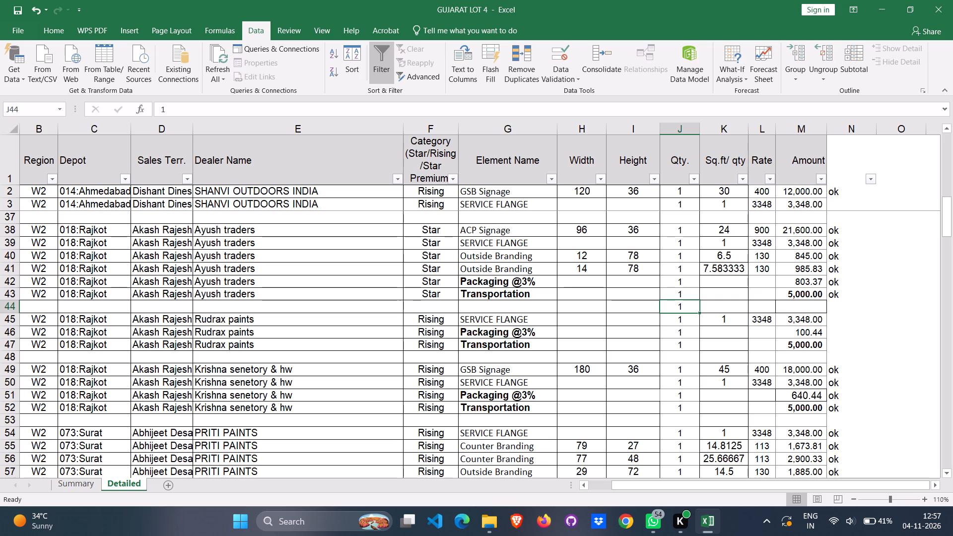
key(Delete)
scroll(684, 301, up, 5)
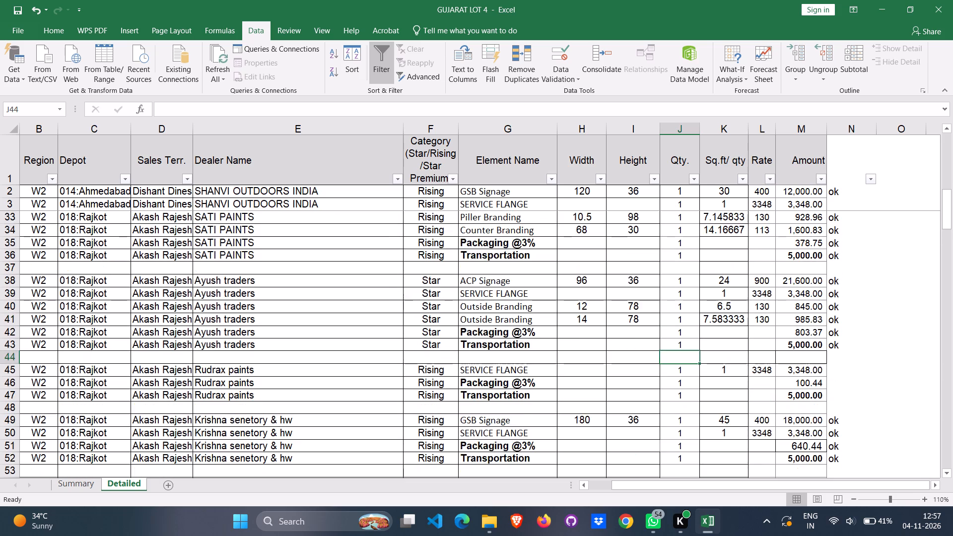
Clear the stray Qty. value from blank separator row 26 between SUPRIM COLOURS and SATI PAINTS.
scroll(689, 284, up, 12)
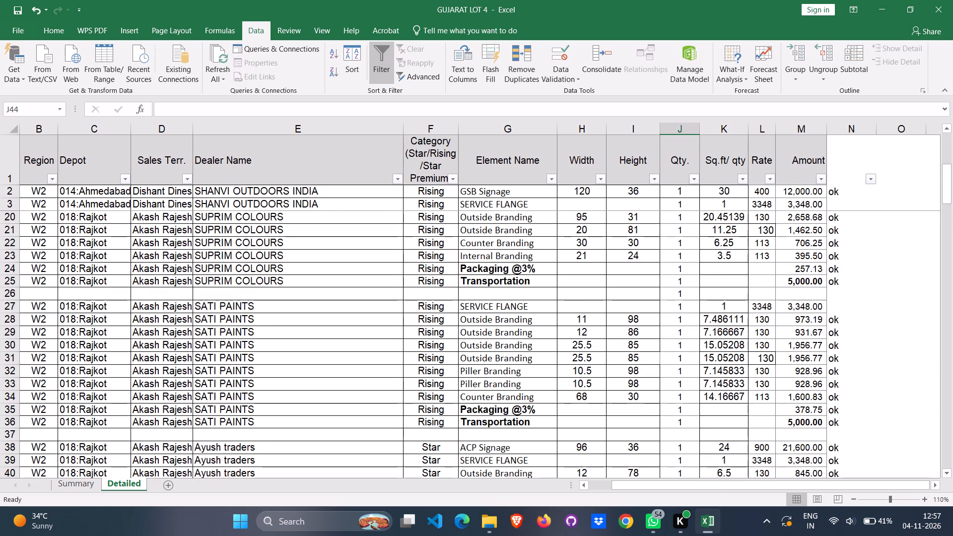
click(682, 293)
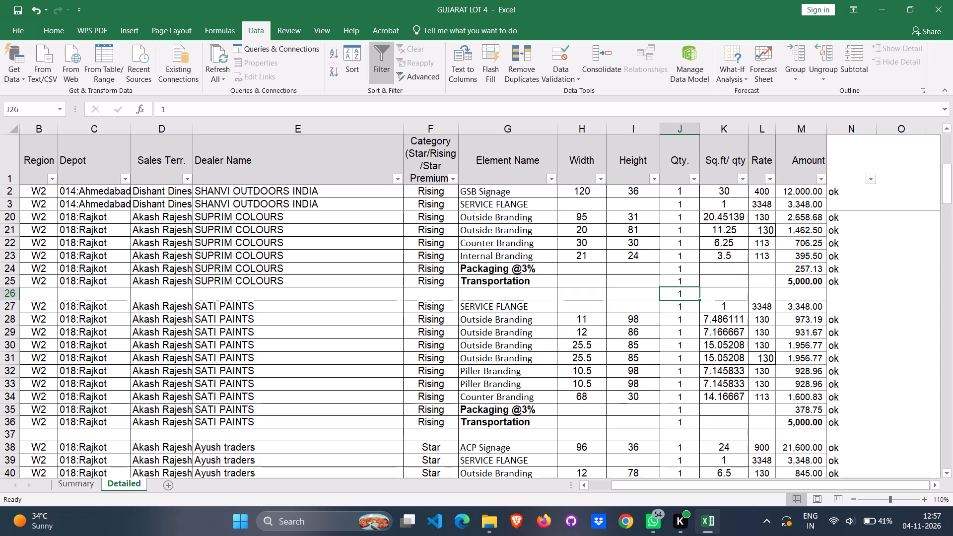
key(Delete)
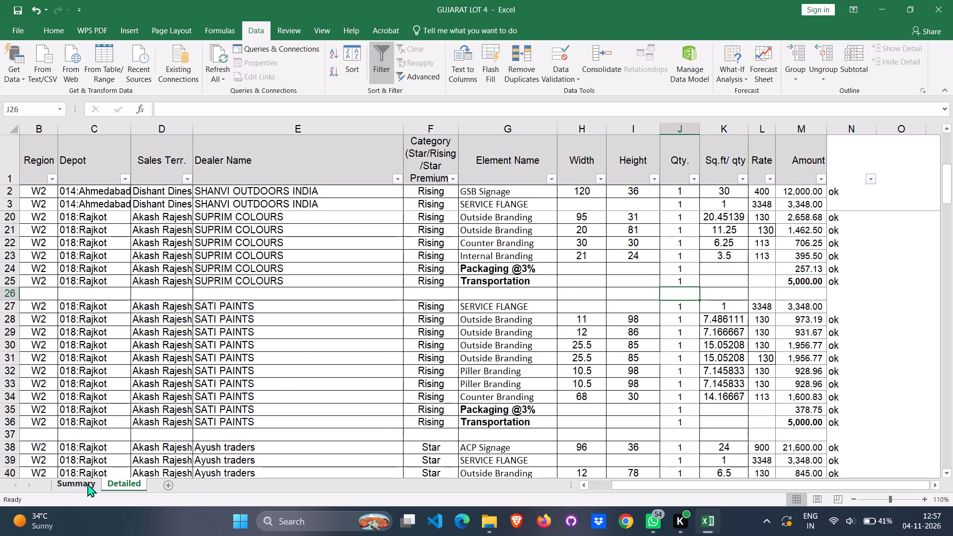
Look over the dealer list and totals on the Summary sheet, and review the first dealers' Qty. entries on the Detailed sheet.
click(84, 482)
scroll(267, 348, up, 5)
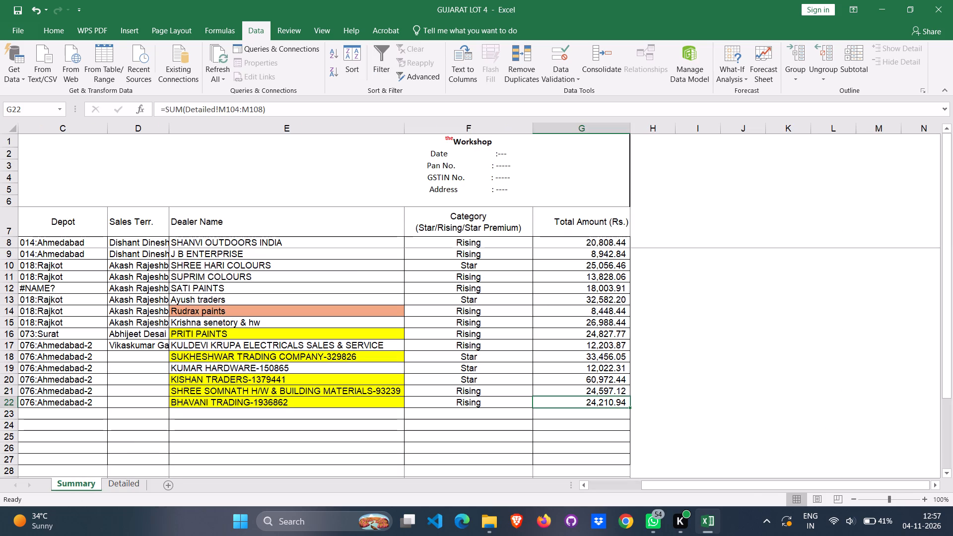
click(119, 487)
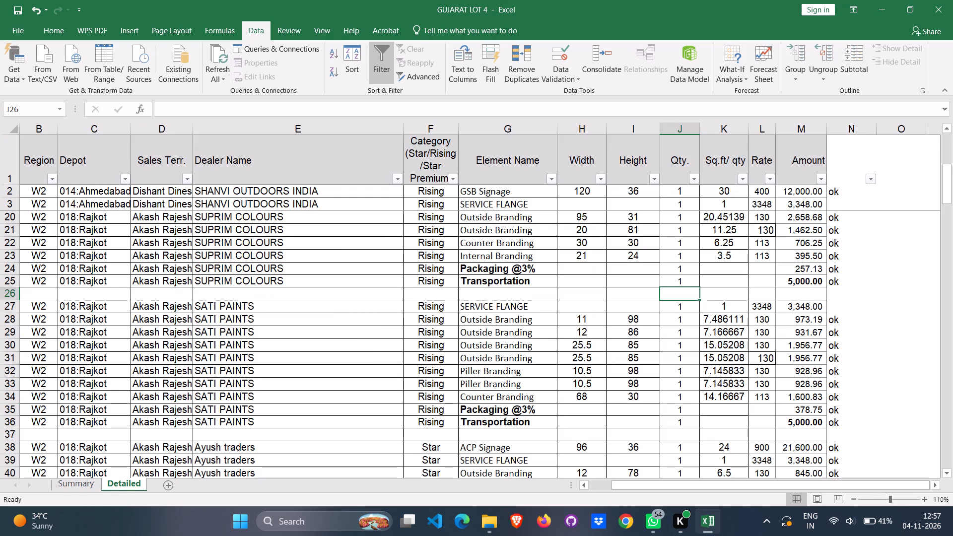
scroll(573, 329, up, 15)
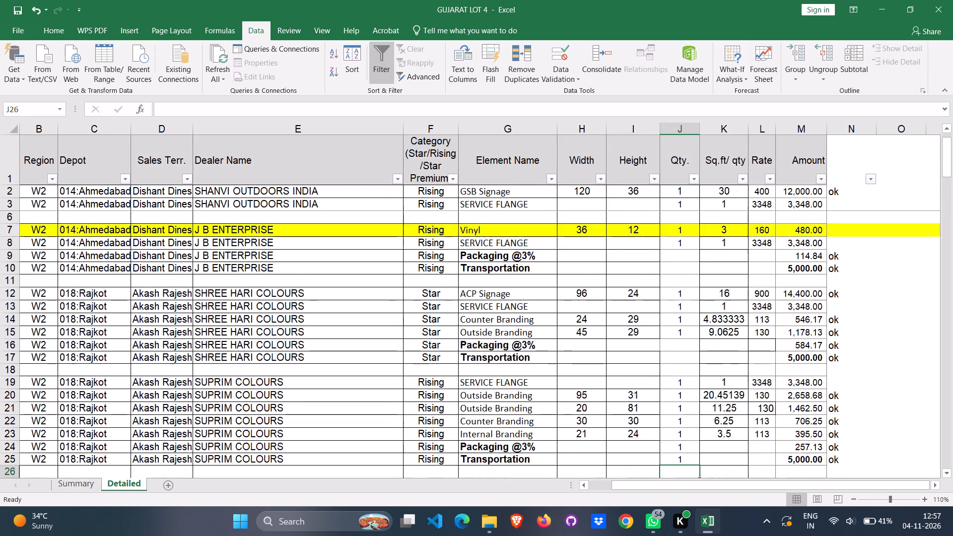
scroll(587, 337, up, 11)
scroll(599, 327, down, 5)
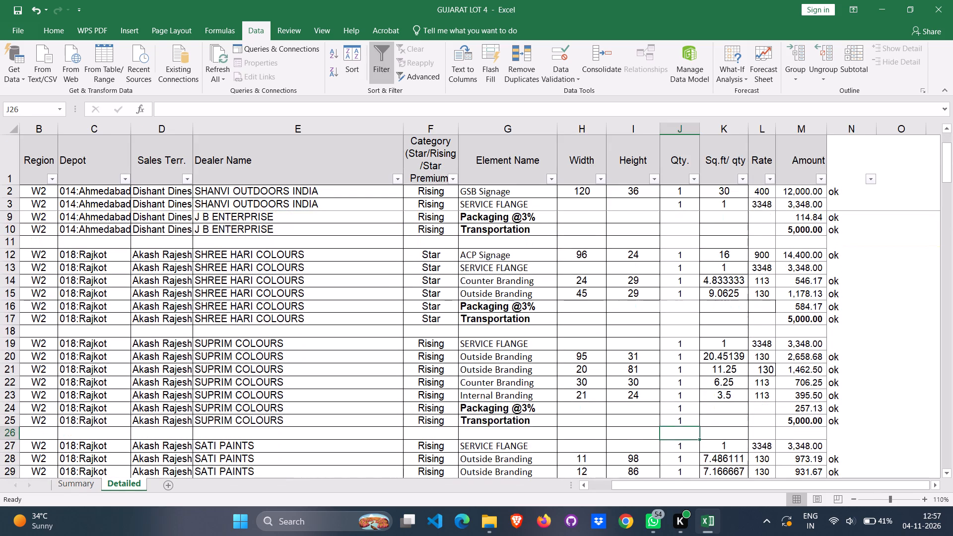
Clear the Qty. value from the SUPRIM COLOURS Transportation entry in row 25.
scroll(599, 327, down, 2)
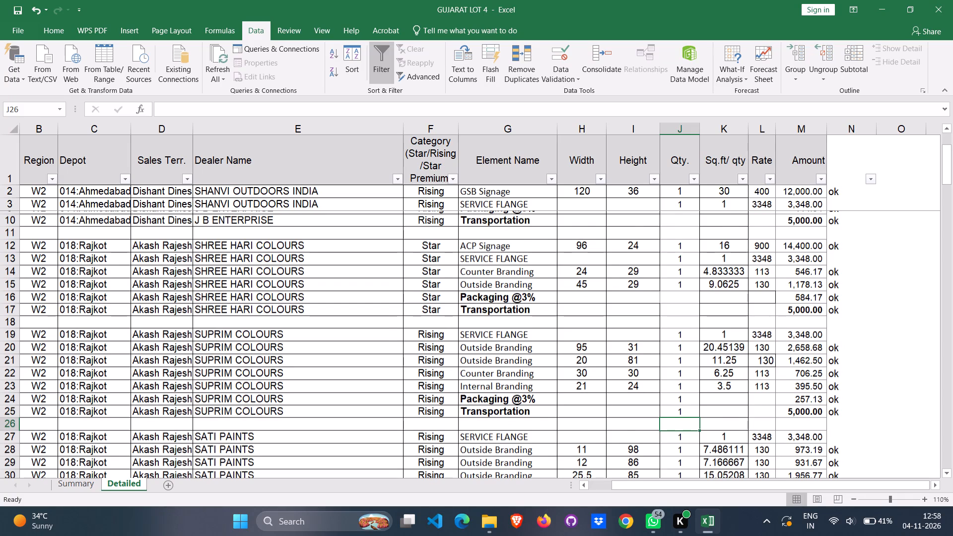
key(shift+Up)
key(Delete)
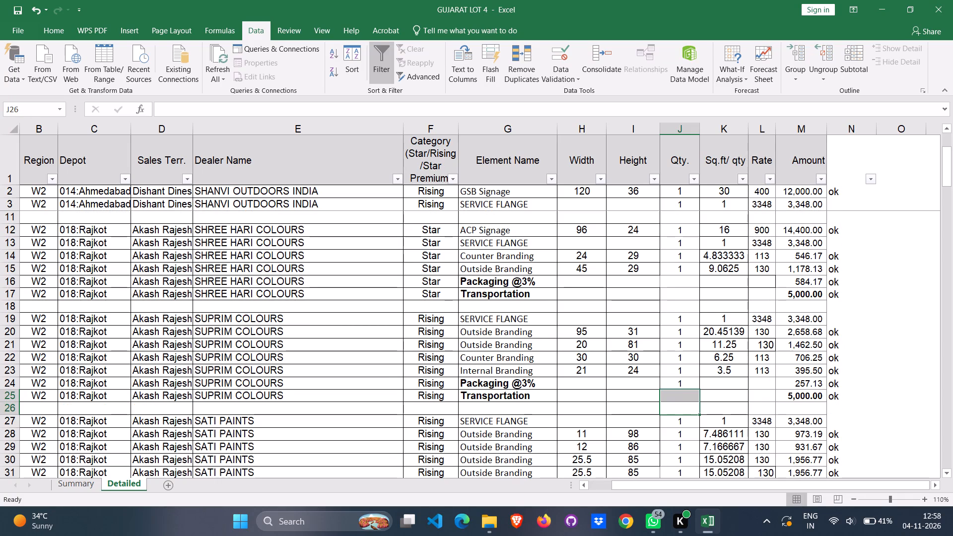
Clear the Qty. values from the SATI PAINTS Packaging @3% and Transportation entries in rows 35 and 36.
key(Down)
key(Down)
key(Down)
key(Down)
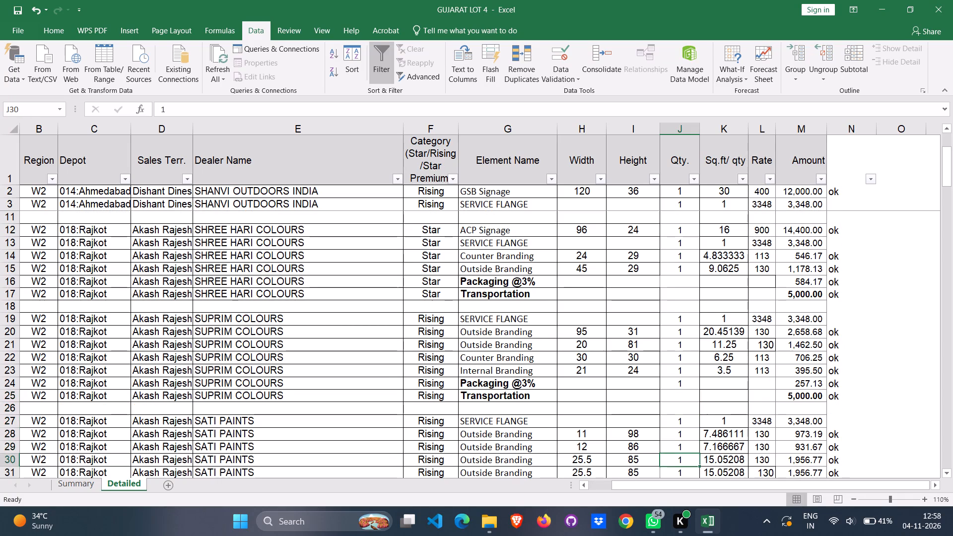
key(Down)
key(Down)
key(Down)
key(Down)
key(Down)
key(Down)
key(Down)
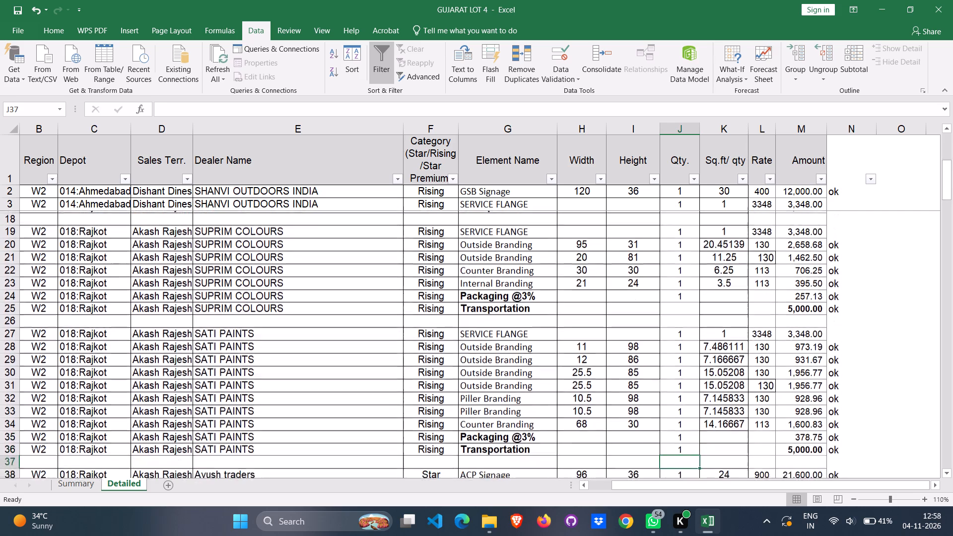
key(Down)
key(Up)
key(Up)
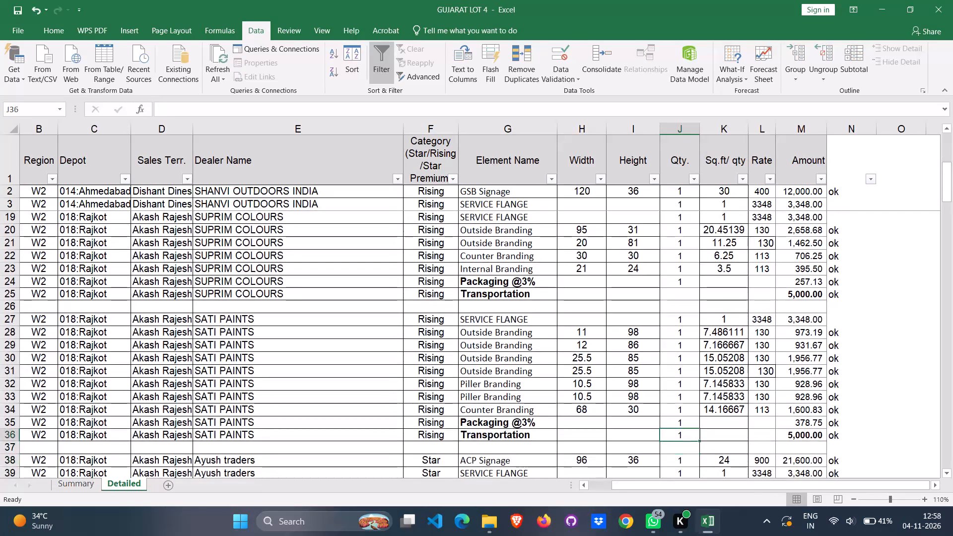
key(shift+Up)
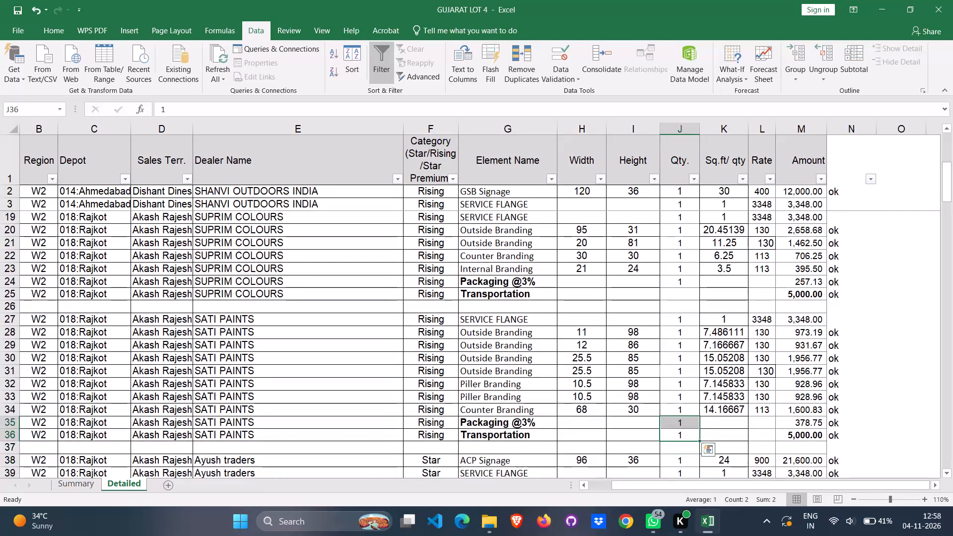
key(Delete)
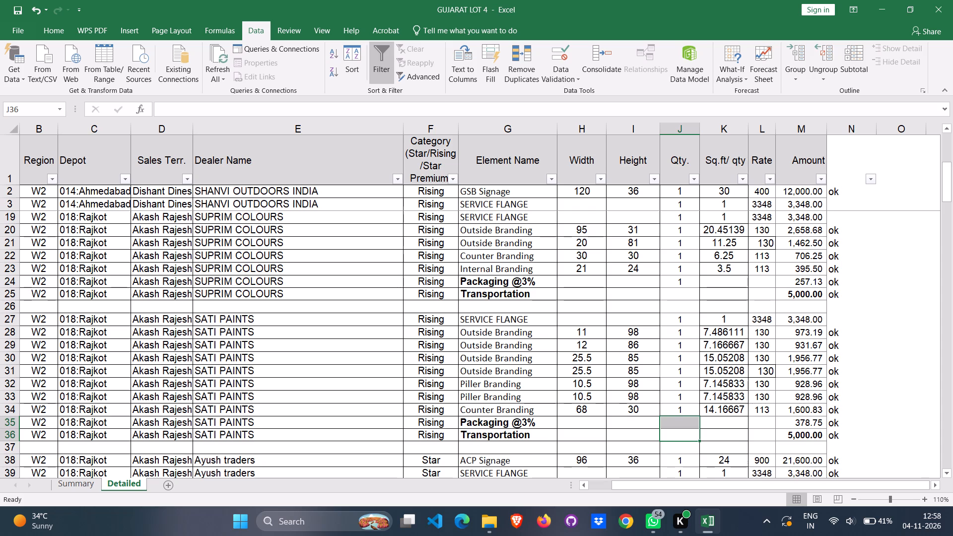
Clear the Qty. values from the Ayush traders Packaging @3% and Transportation entries in rows 42 and 43.
scroll(778, 397, down, 3)
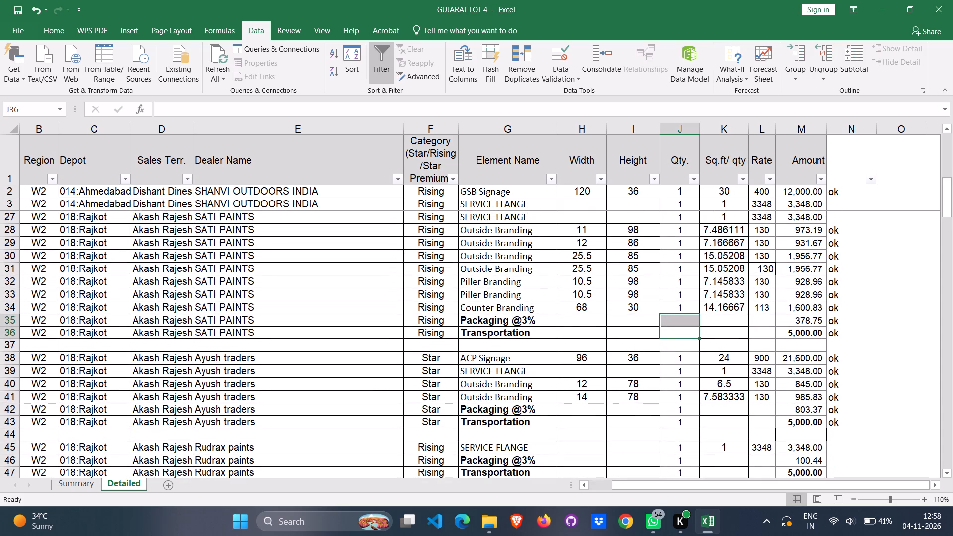
click(681, 422)
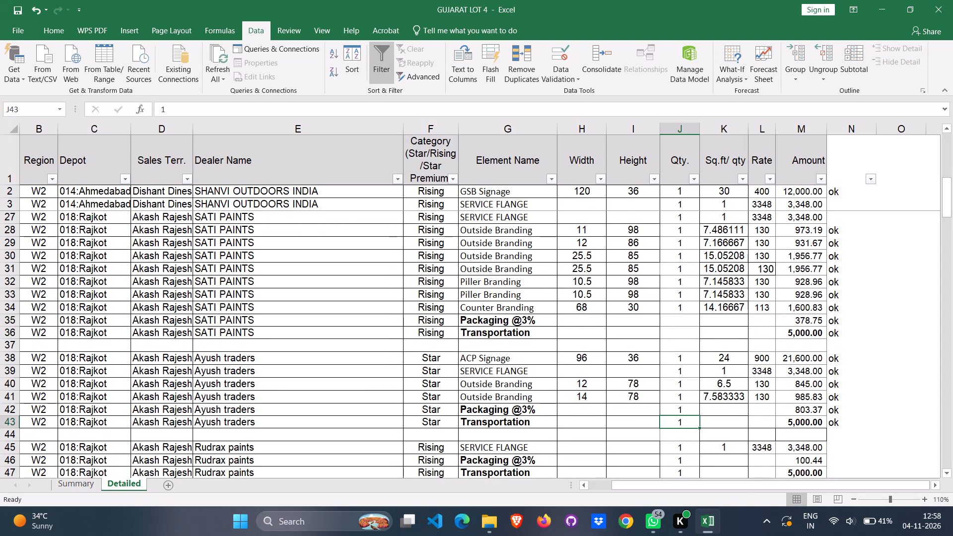
key(shift+Up)
key(Delete)
Clear the Qty. values from the Rudrax paints Packaging @3% and Transportation entries in rows 46 and 47.
scroll(681, 422, down, 1)
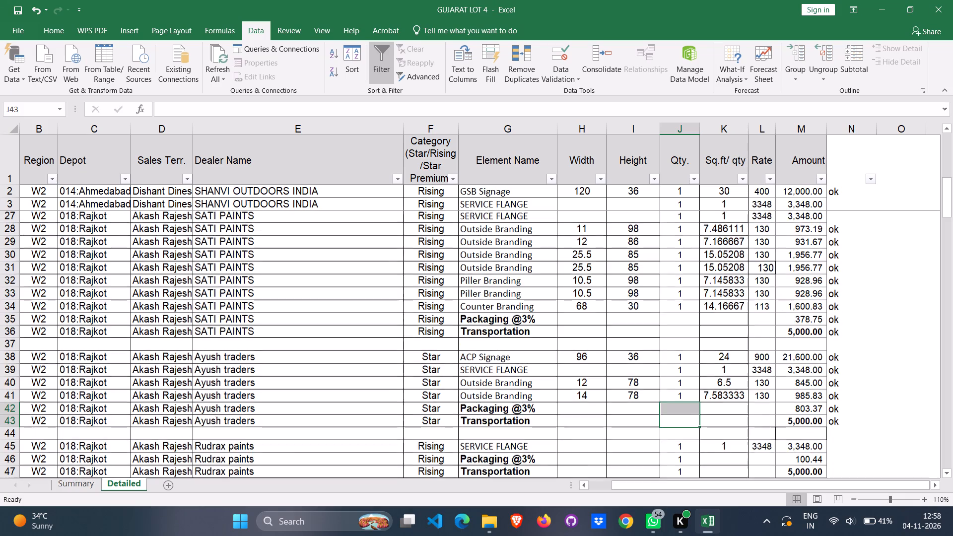
scroll(681, 422, down, 2)
click(684, 343)
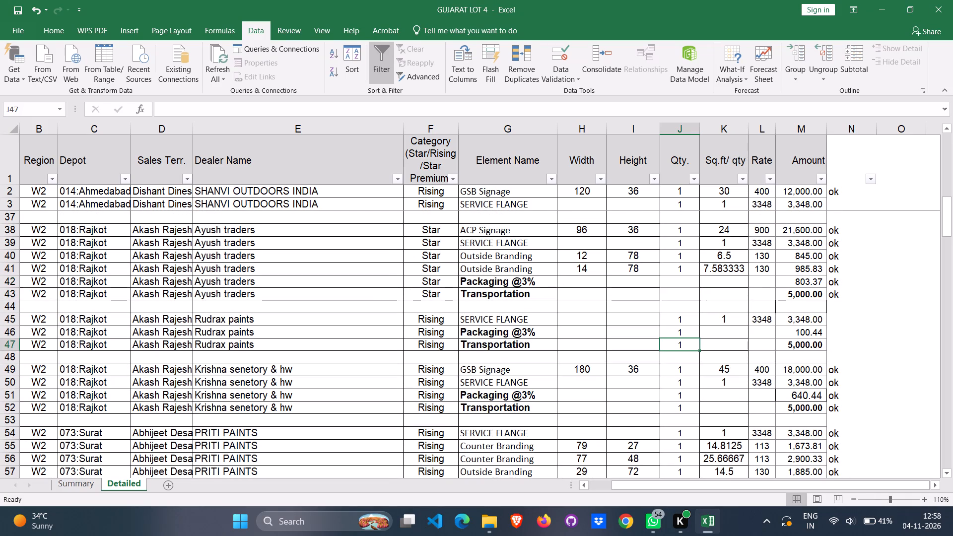
key(shift+Up)
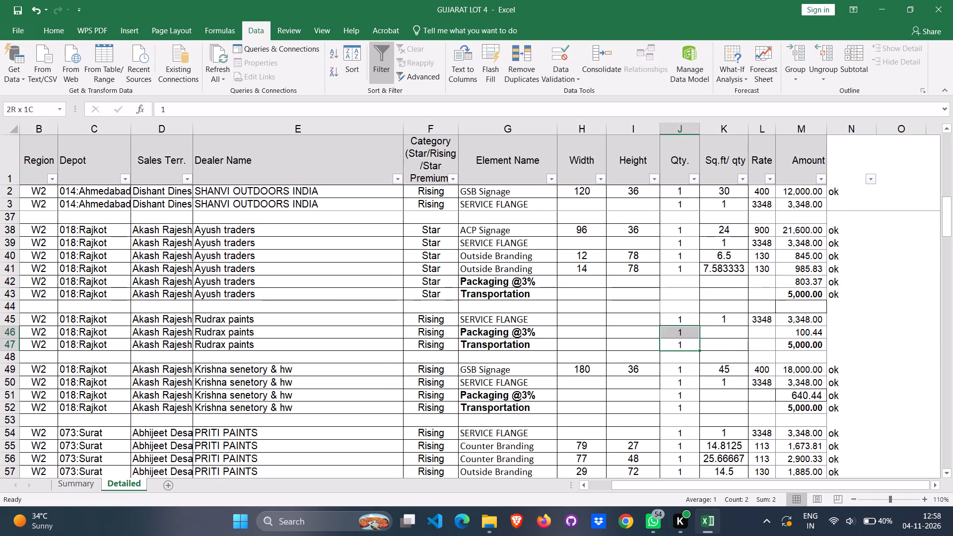
key(Delete)
Clear the Qty. values from the Krishna senetory & hw Packaging @3% and Transportation entries in rows 51 and 52.
scroll(684, 343, down, 1)
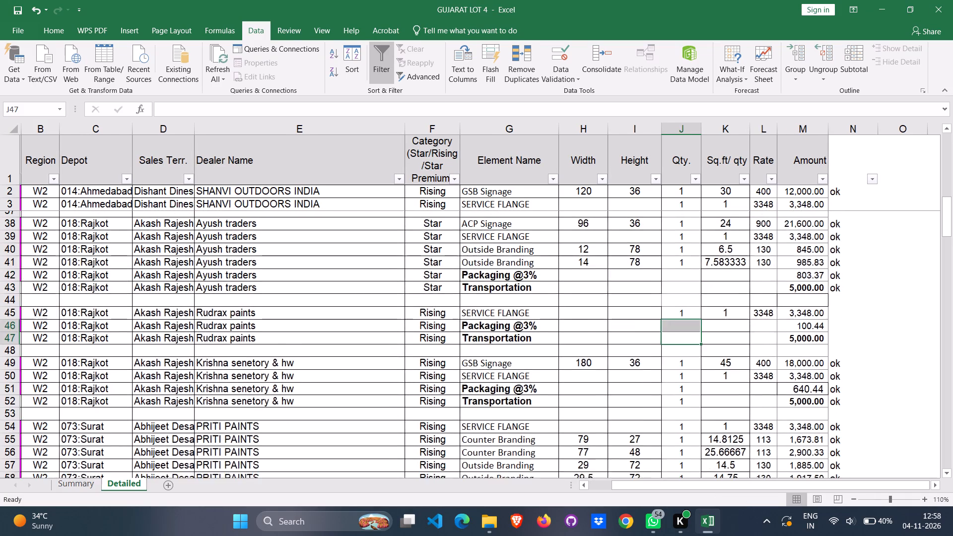
scroll(684, 343, down, 1)
click(680, 353)
key(shift+Up)
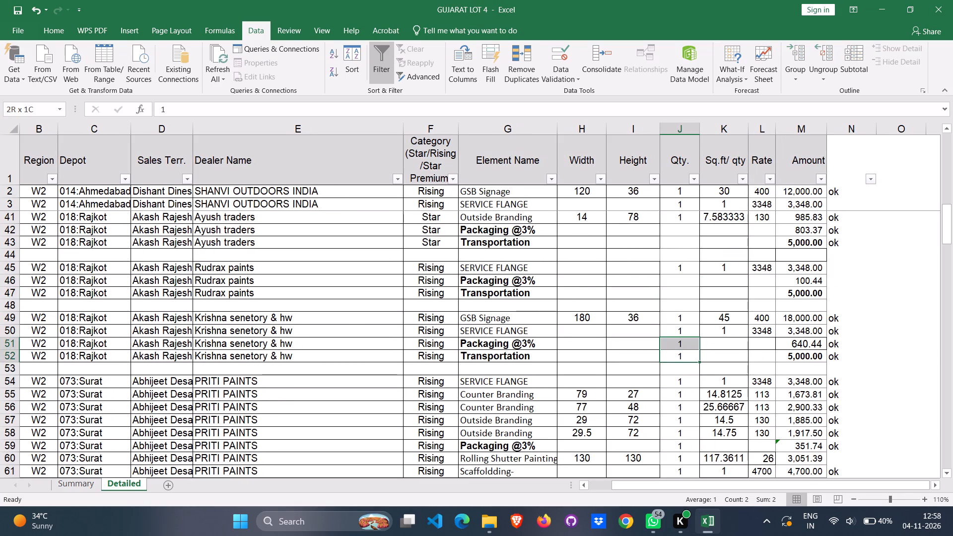
key(Delete)
Clear the Qty. values from the PRITI PAINTS Transportation entry in row 62 and Packaging @3% entry in row 59.
scroll(680, 353, down, 2)
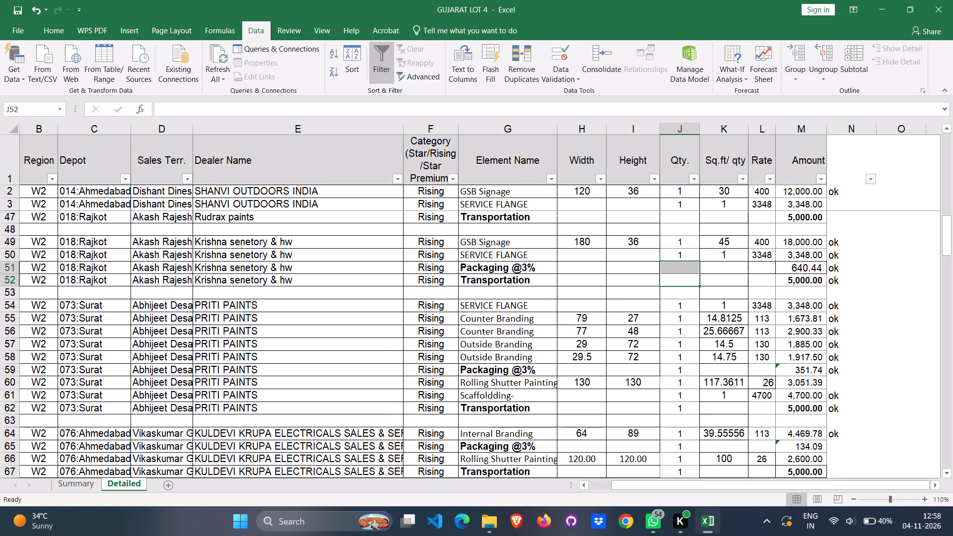
click(681, 412)
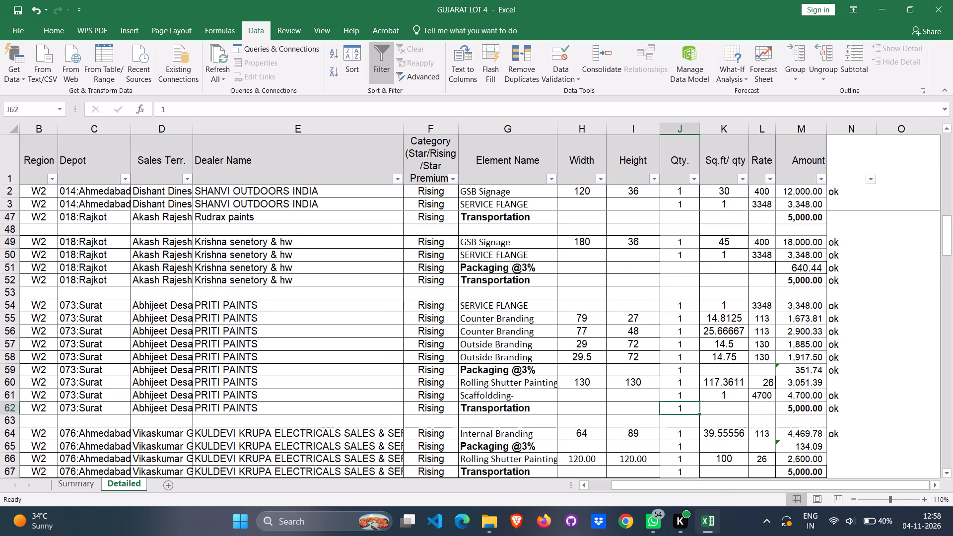
key(Delete)
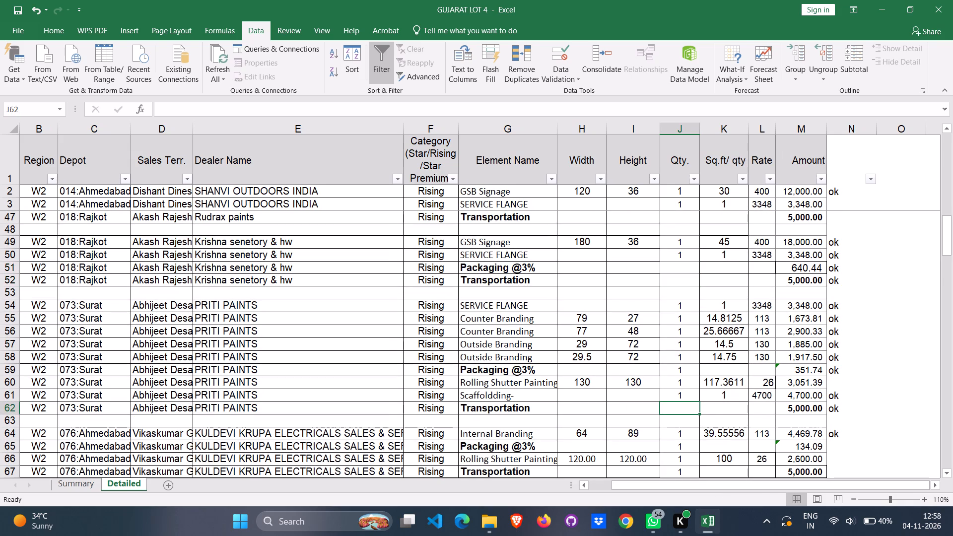
click(682, 372)
key(Delete)
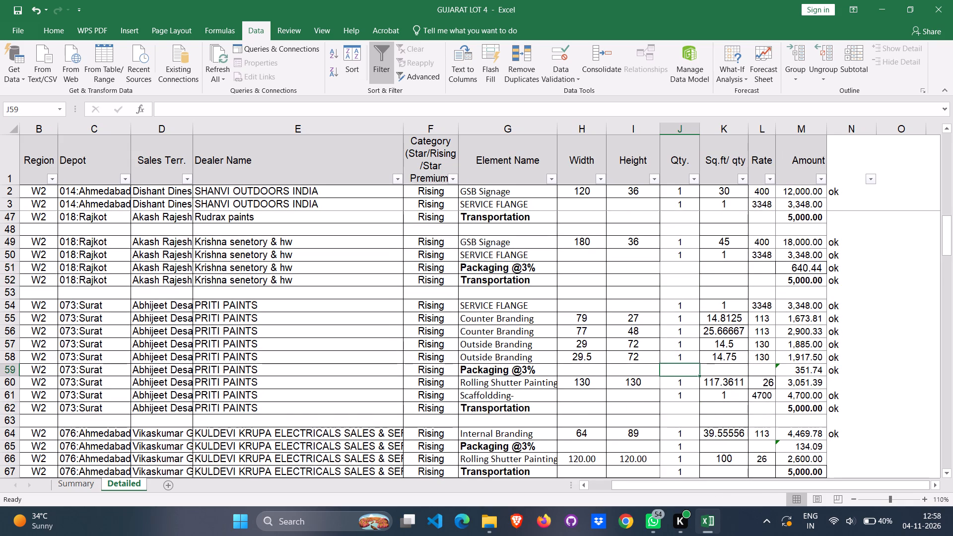
Clear the Qty. values from the KULDEVI KRUPA ELECTRICALS Packaging @3% and Transportation entries in rows 65 and 67.
scroll(682, 372, down, 1)
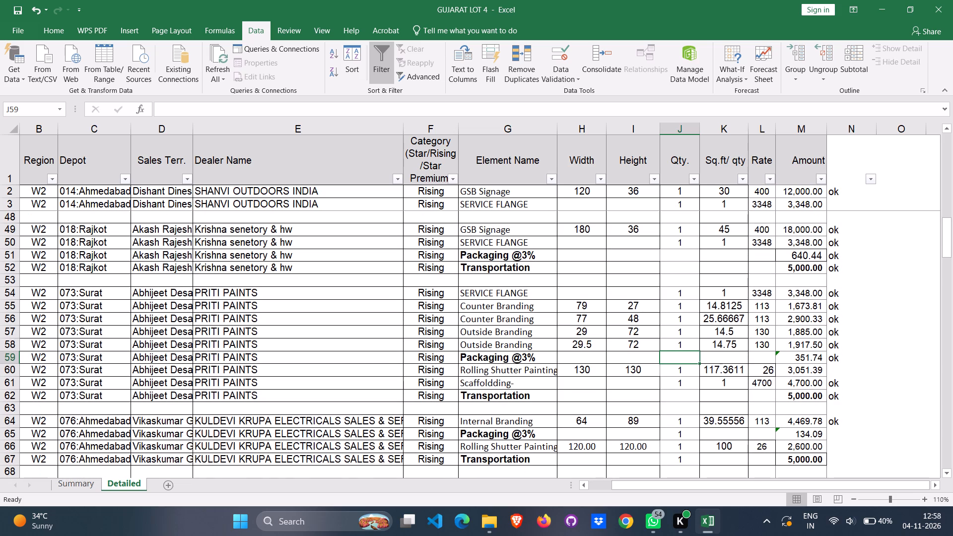
scroll(682, 372, down, 4)
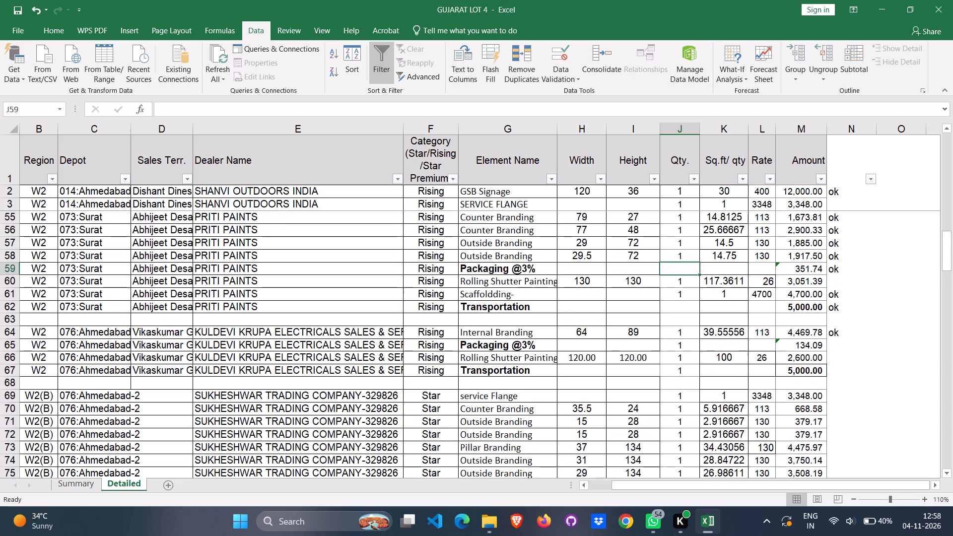
click(681, 345)
key(Delete)
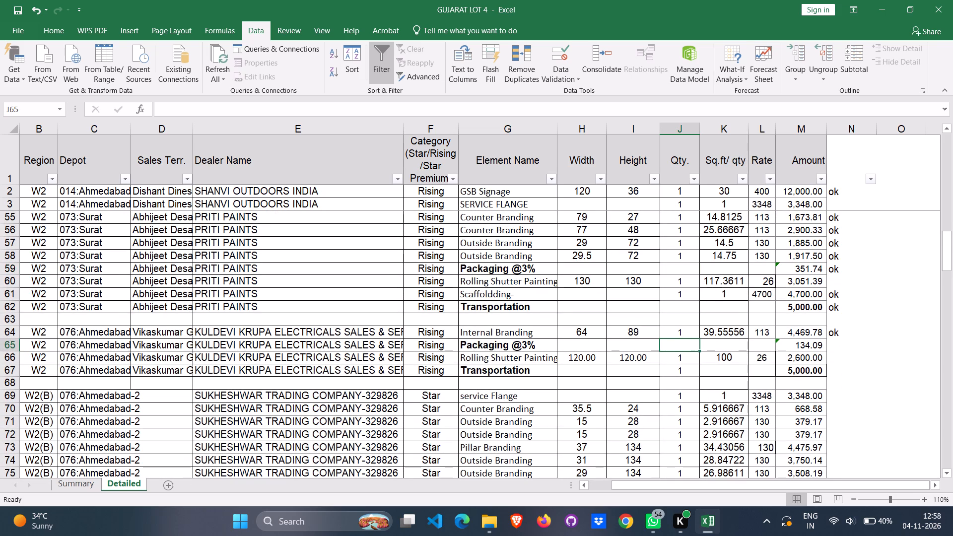
click(681, 374)
key(Delete)
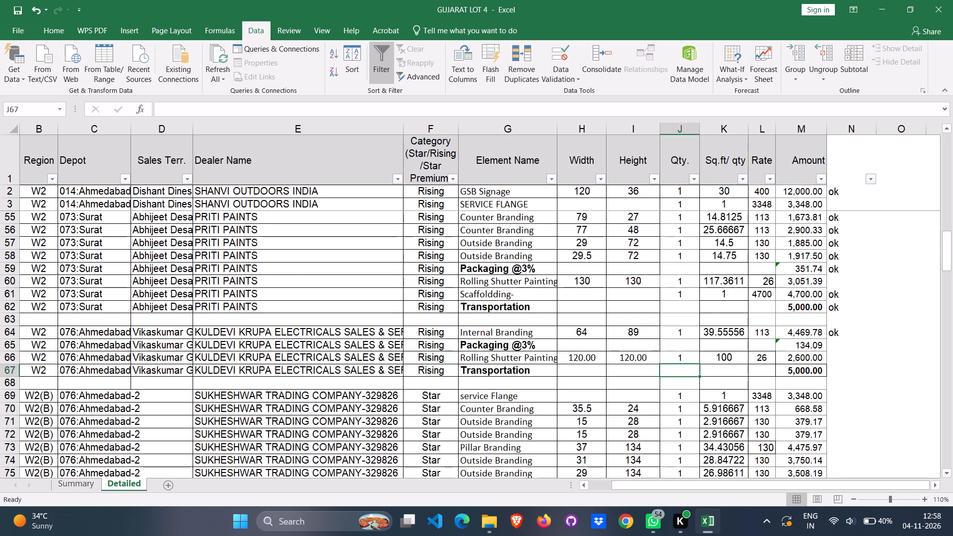
Clear the Qty. values from the SUKHESHWAR TRADING COMPANY Packaging @3% and Transportation entries in rows 78 and 81.
scroll(681, 374, down, 4)
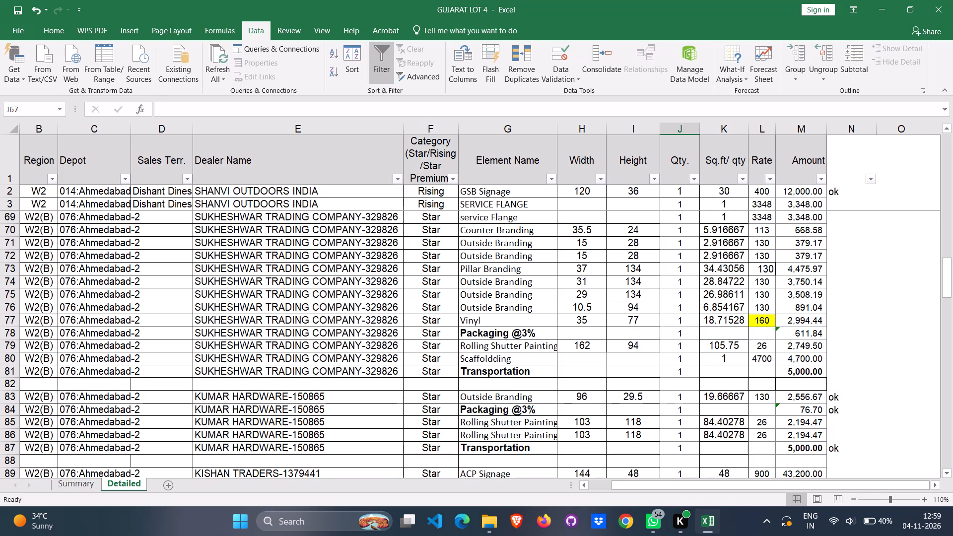
click(678, 336)
key(Delete)
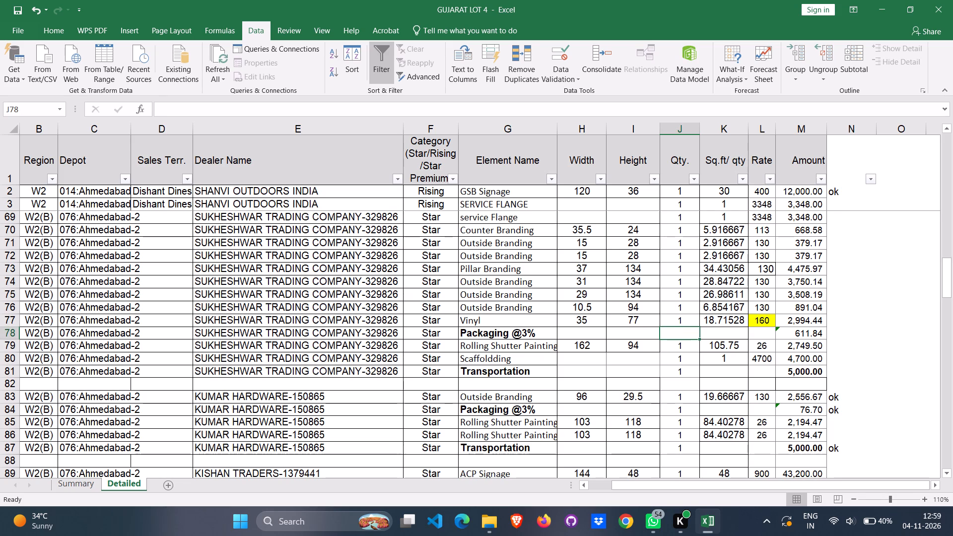
click(677, 370)
key(Delete)
Clear the Qty. values from the KUMAR HARDWARE Packaging @3% and Transportation entries in rows 84 and 87.
scroll(677, 370, down, 1)
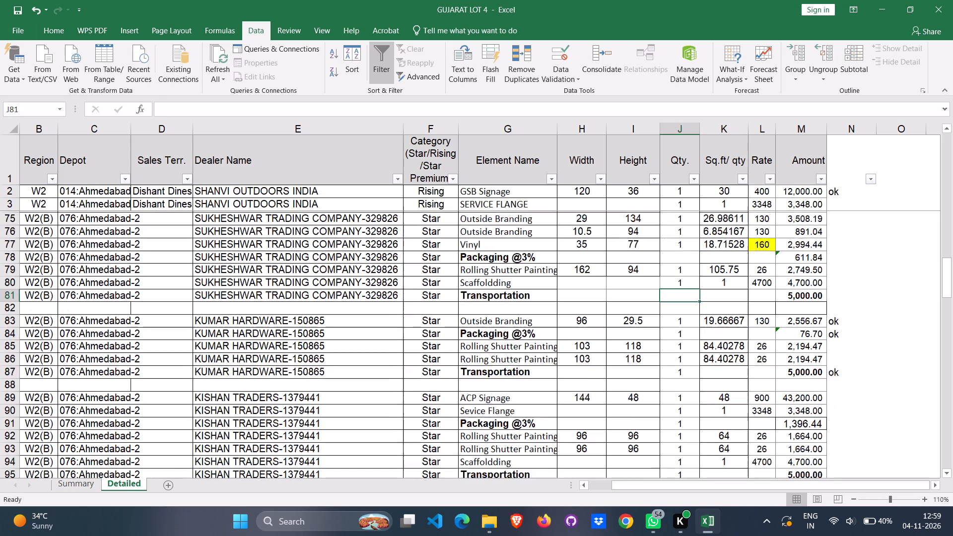
scroll(677, 370, down, 2)
click(681, 291)
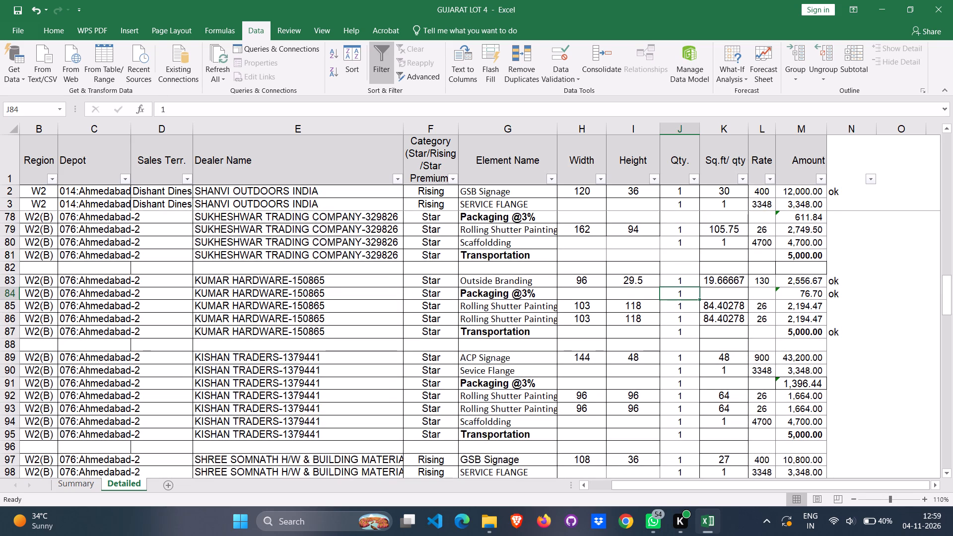
key(Delete)
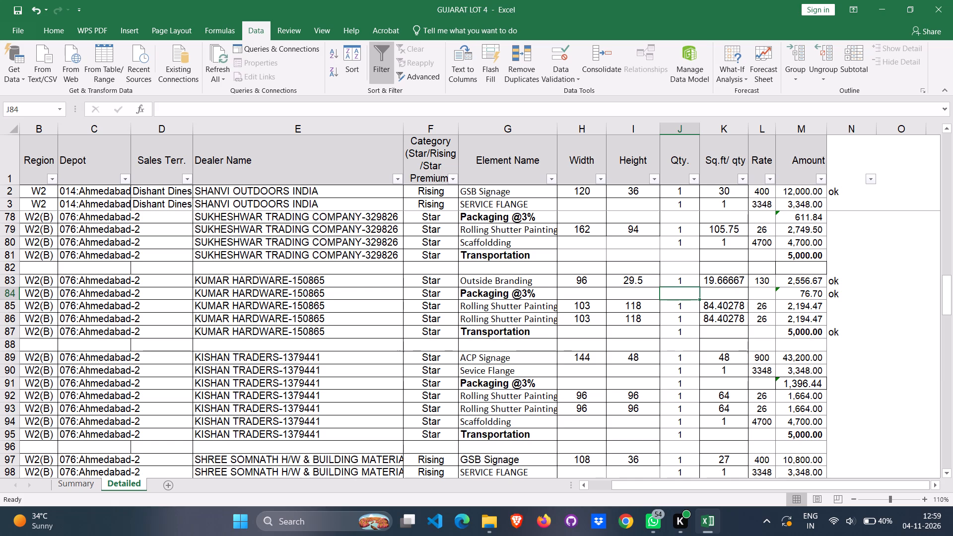
click(678, 327)
key(Delete)
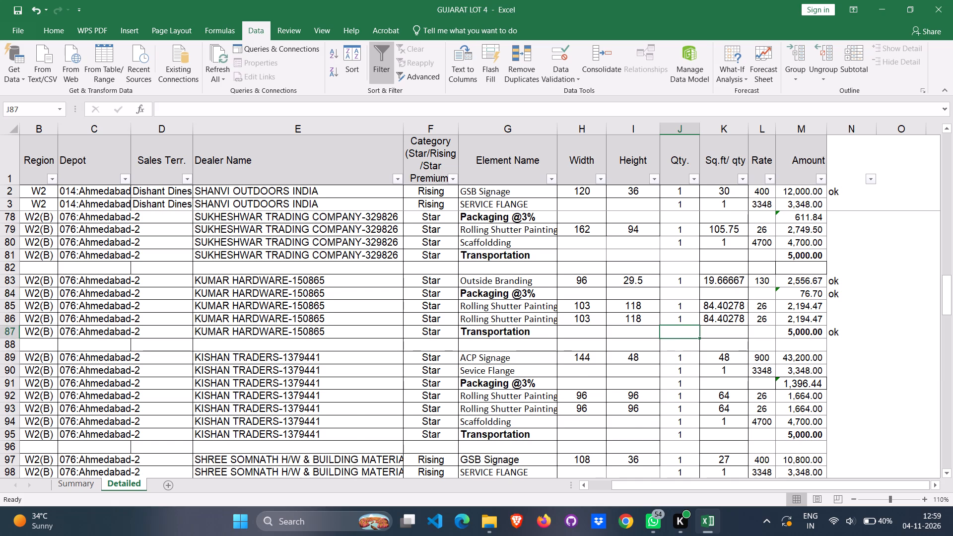
Clear the Qty. values from the KISHAN TRADERS Packaging @3% and Transportation entries in rows 91 and 95.
scroll(678, 327, down, 2)
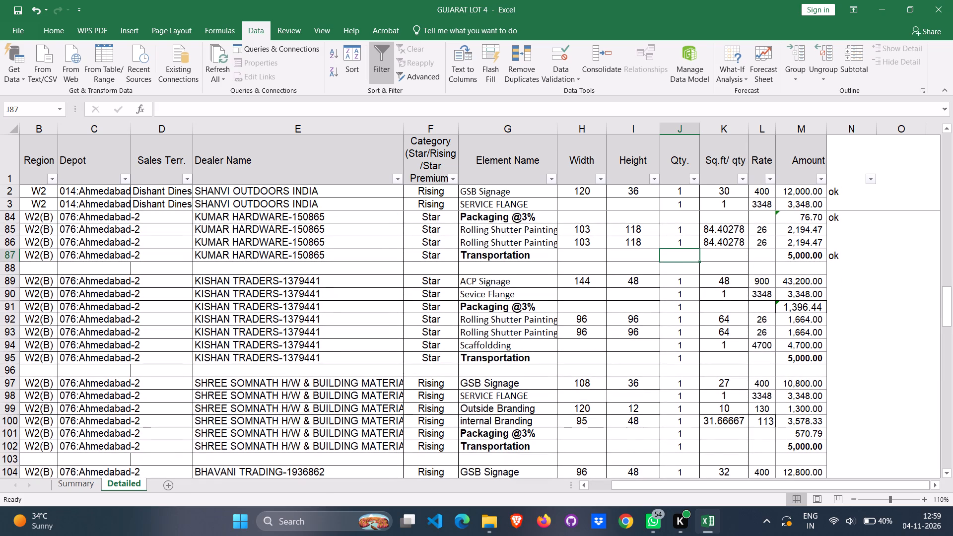
click(685, 310)
key(Delete)
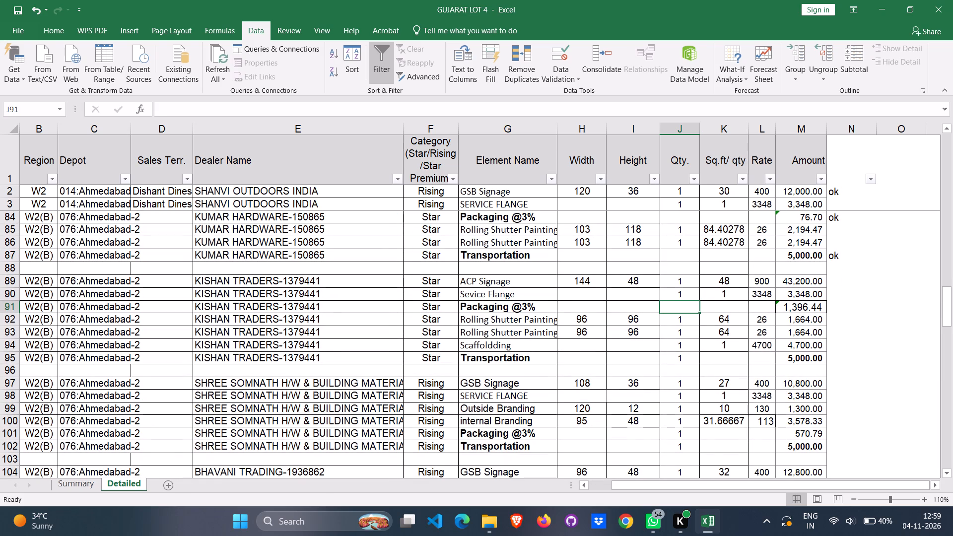
click(677, 355)
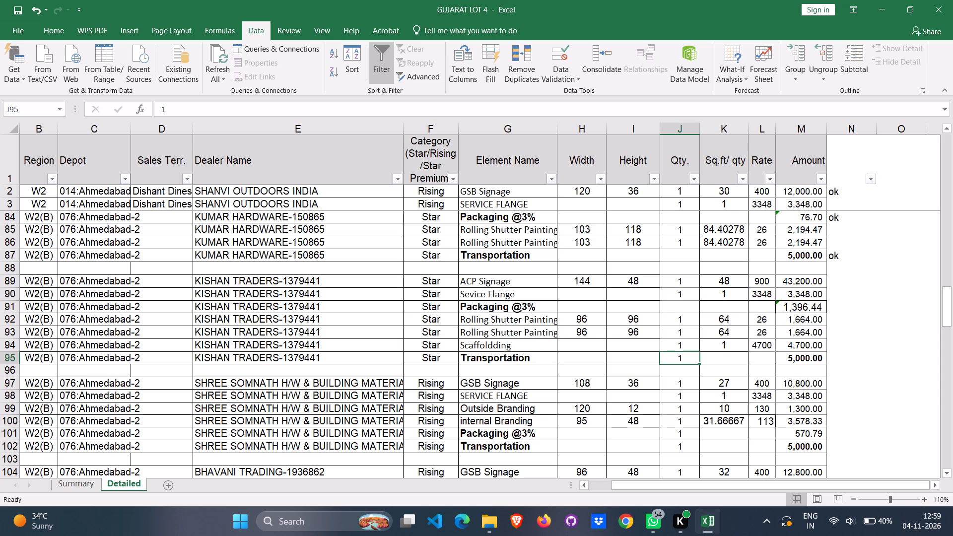
key(Delete)
Clear the Qty. values from the SHREE SOMNATH H/W Packaging @3% and Transportation entries in rows 101 and 102.
scroll(677, 355, down, 3)
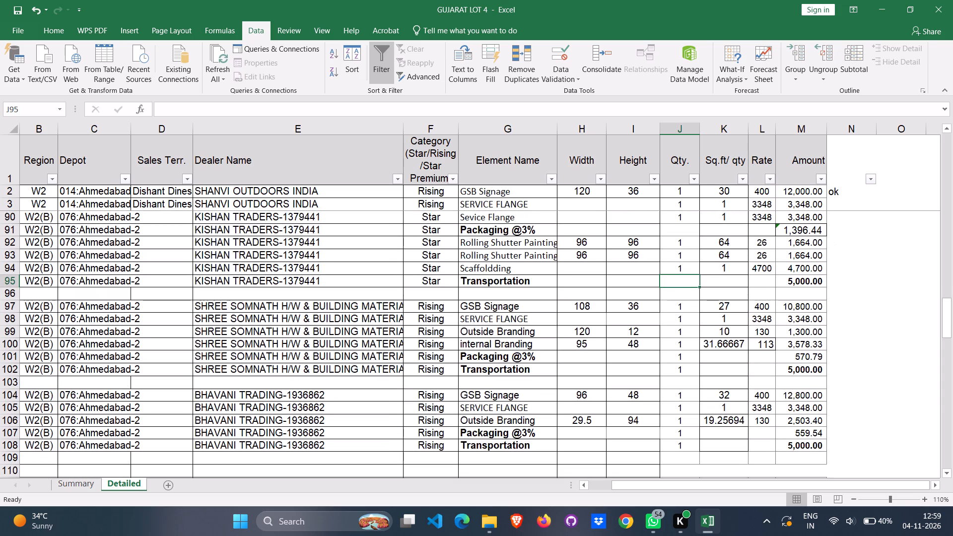
click(681, 361)
key(shift+Down)
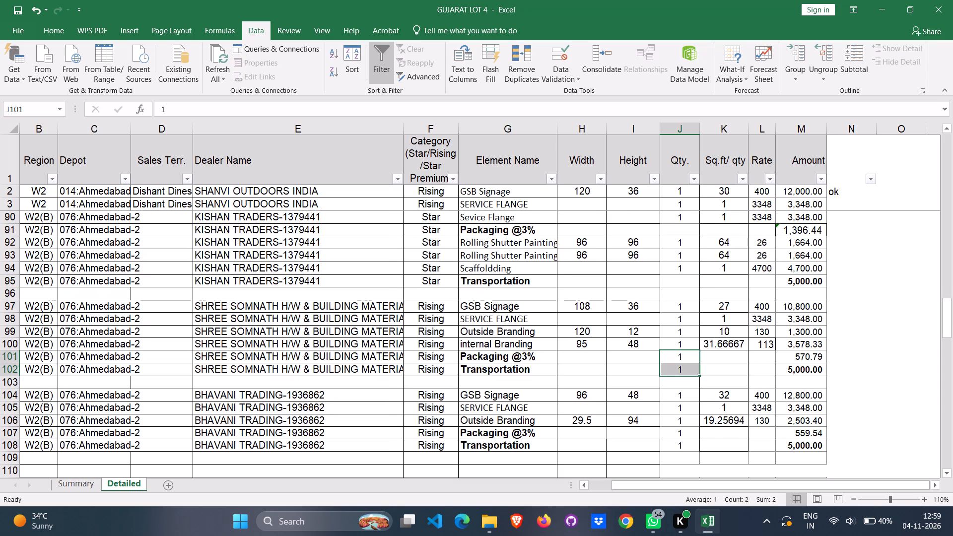
key(Delete)
Clear the Qty. values from the BHAVANI TRADING Packaging @3% and Transportation entries in rows 107 and 108.
scroll(681, 361, down, 4)
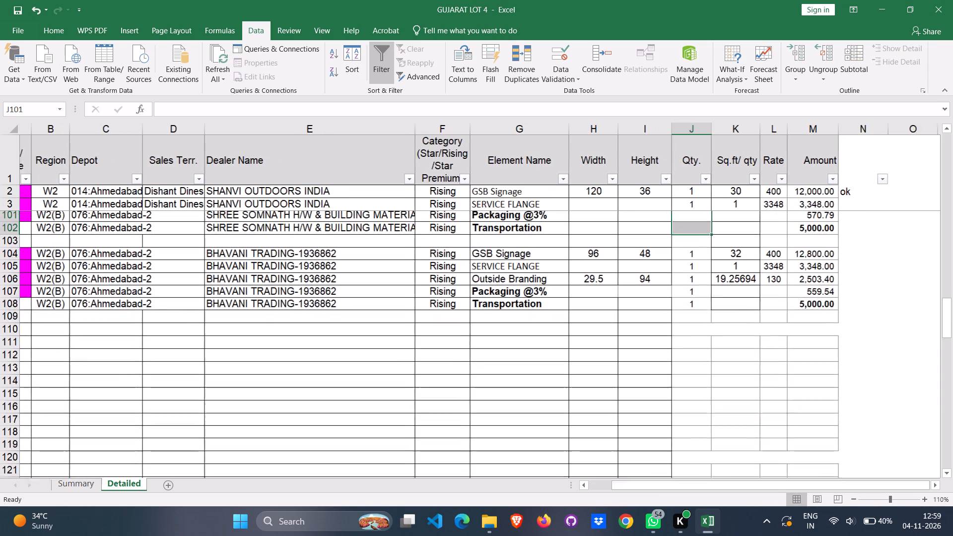
click(678, 292)
key(shift+Down)
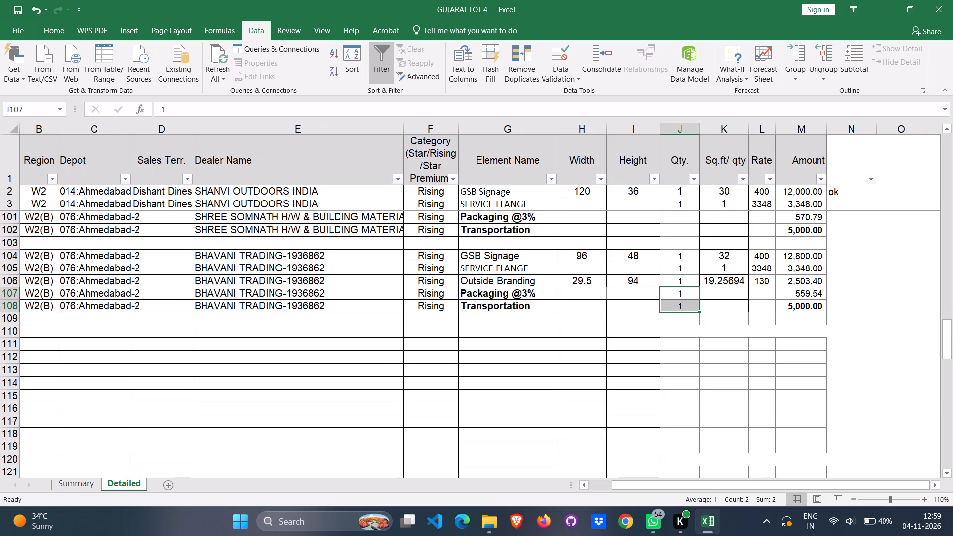
key(Delete)
Return to the first entries of the Detailed sheet and save the GUJARAT LOT 4 workbook.
scroll(678, 292, up, 1)
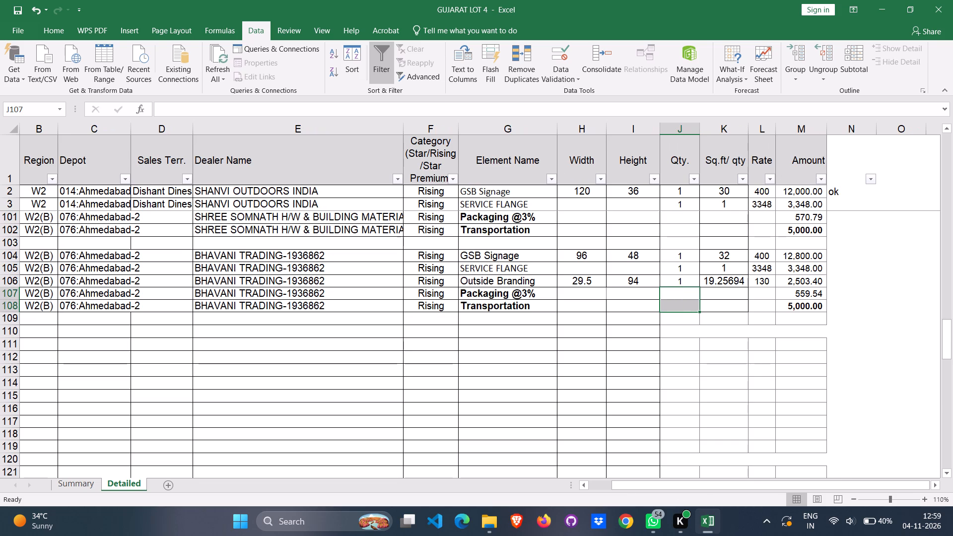
scroll(678, 292, up, 1)
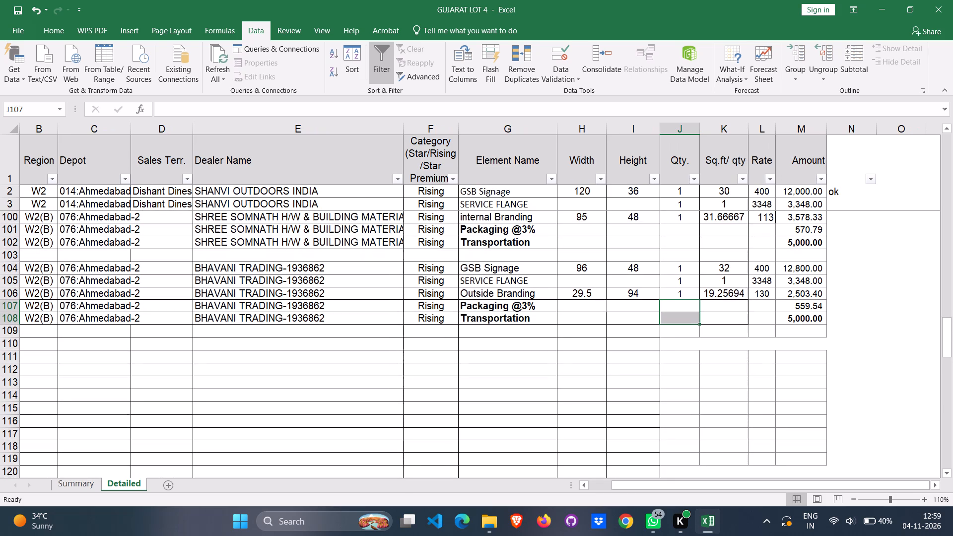
scroll(678, 292, up, 1)
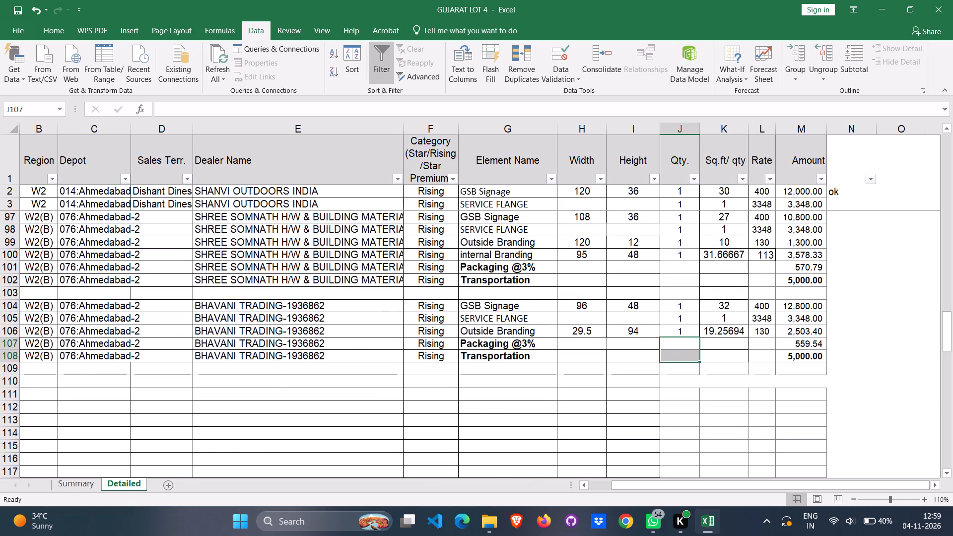
scroll(678, 292, up, 15)
drag(678, 292, 342, 285)
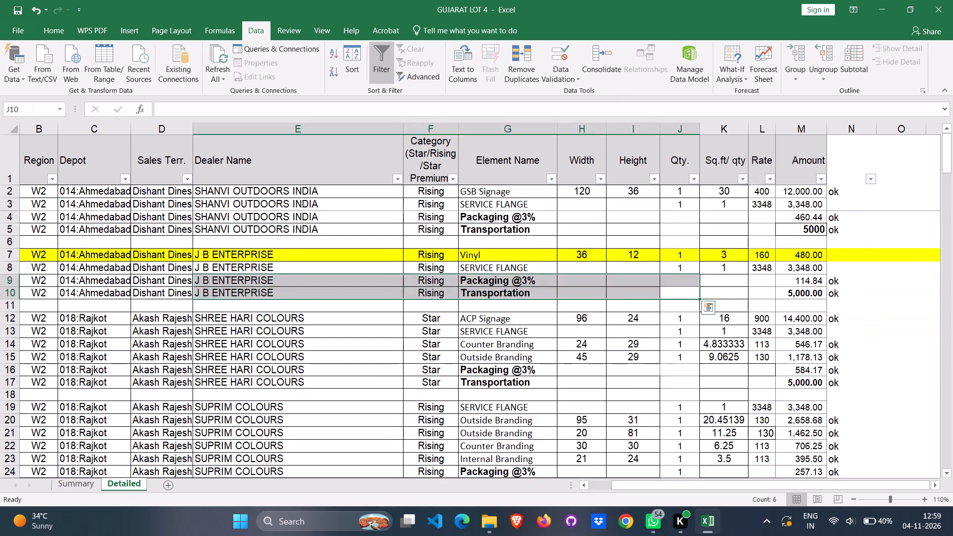
triple_click(15, 8)
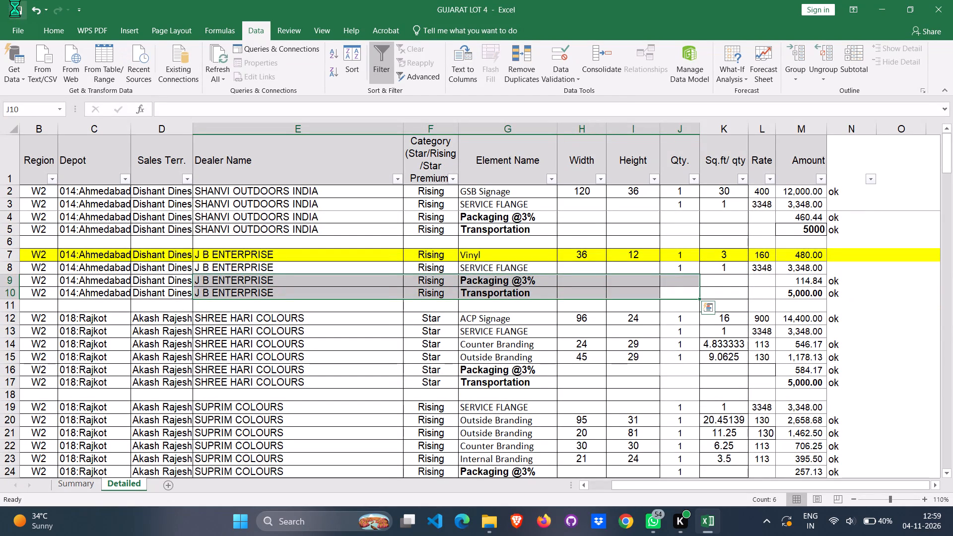
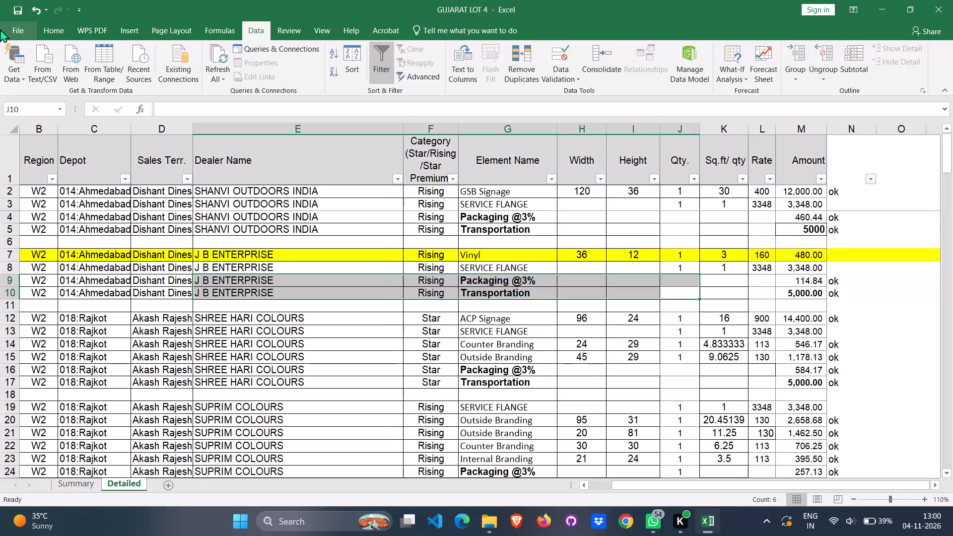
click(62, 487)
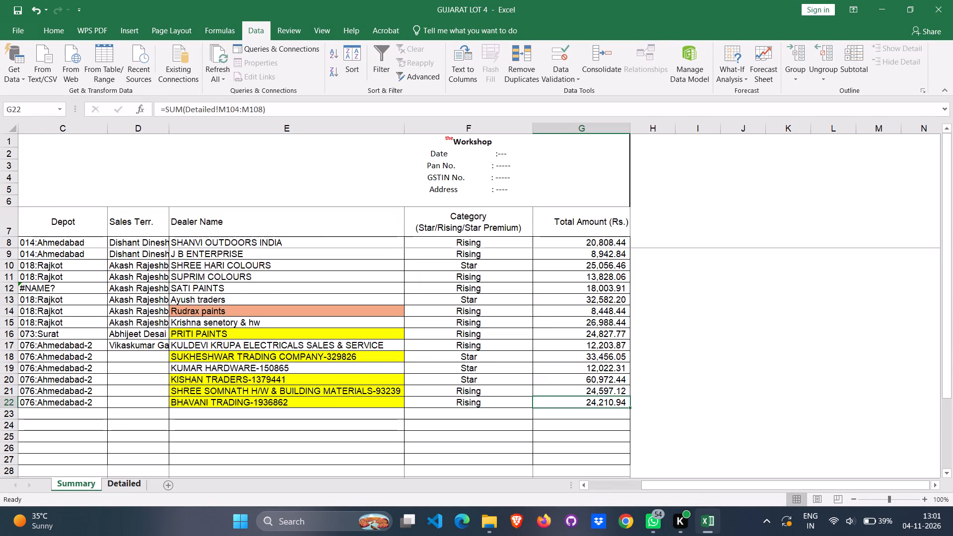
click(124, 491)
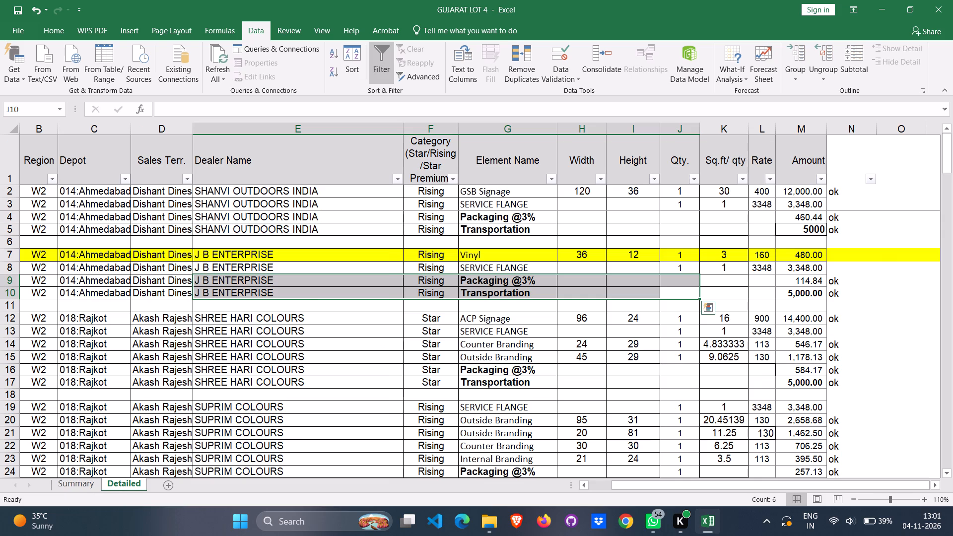
Mark the SATI PAINTS SERVICE FLANGE entry in row 27 "ok" in column N and save the workbook.
scroll(334, 350, up, 5)
scroll(334, 350, down, 5)
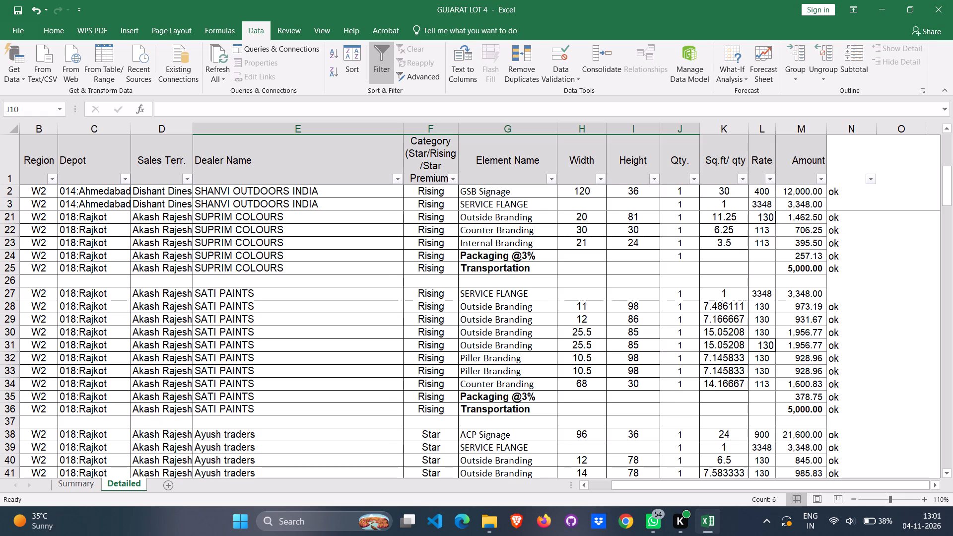
click(833, 294)
text(ok)
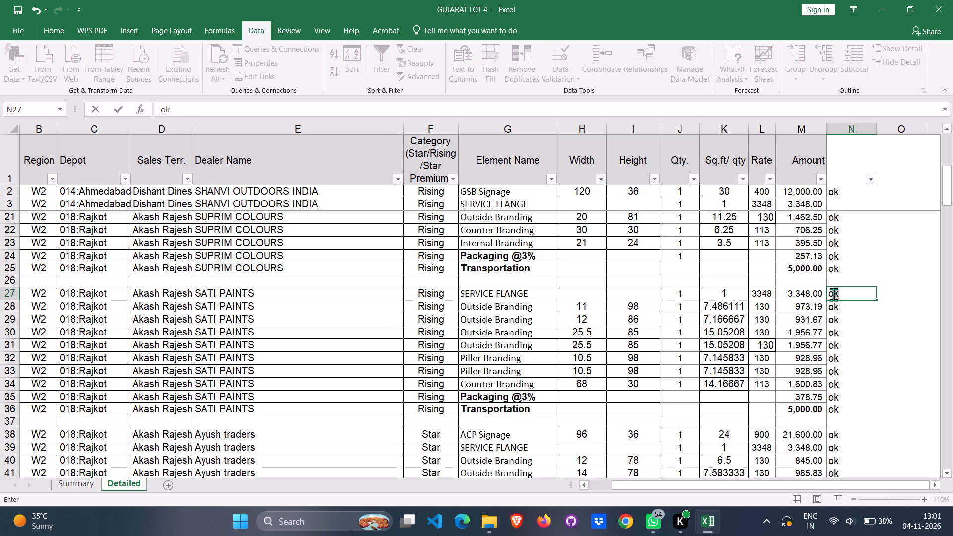
key(ctrl+s)
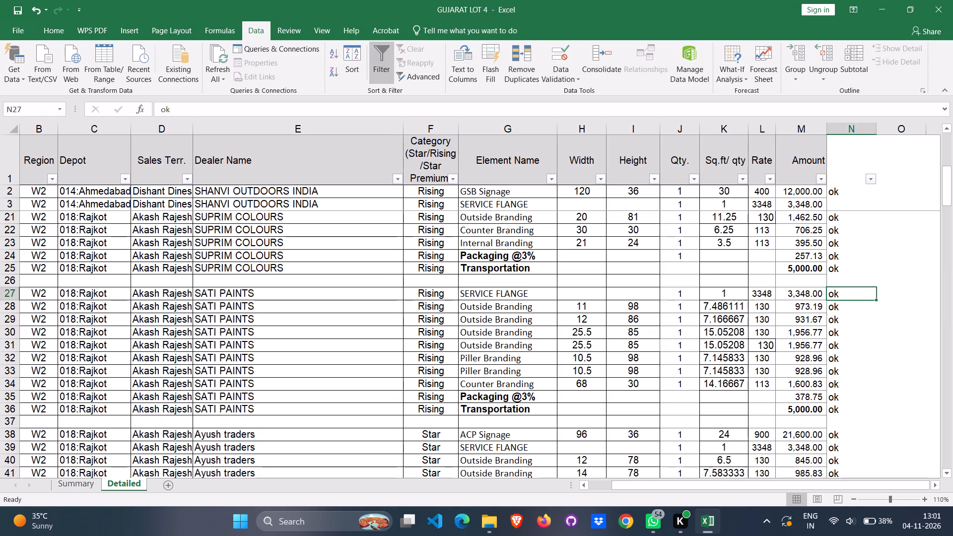
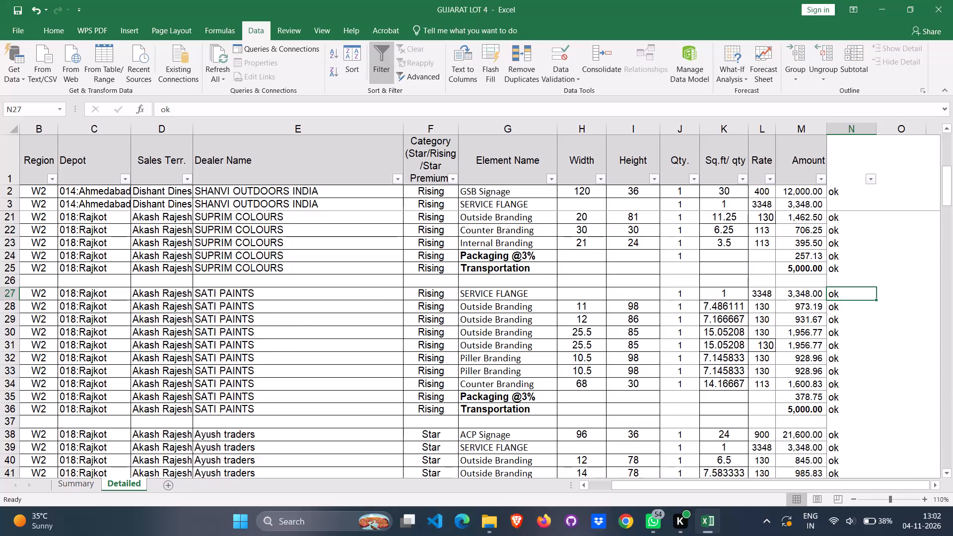
Mark the SHREE HARI COLOURS SERVICE FLANGE entry in row 13 "ok" in column N and save the workbook.
scroll(700, 312, up, 2)
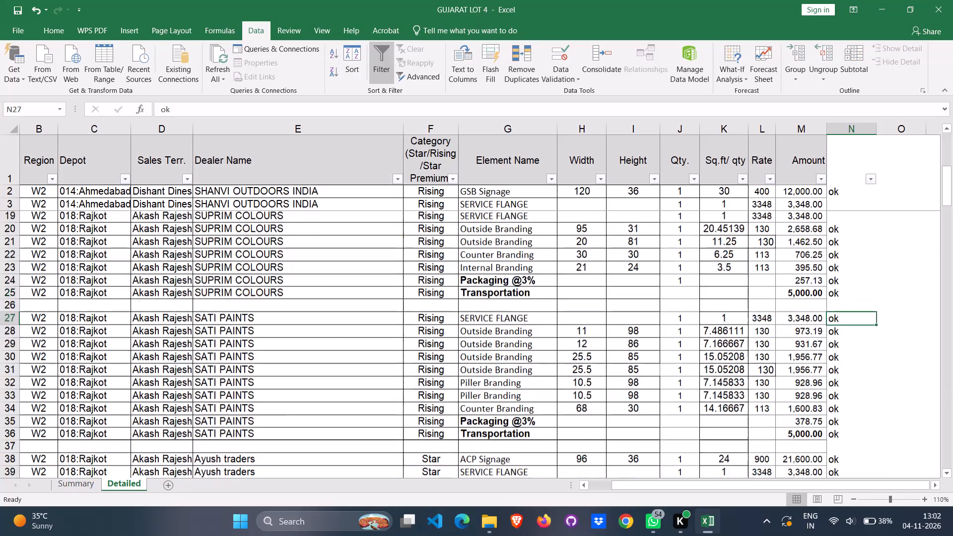
scroll(700, 312, up, 4)
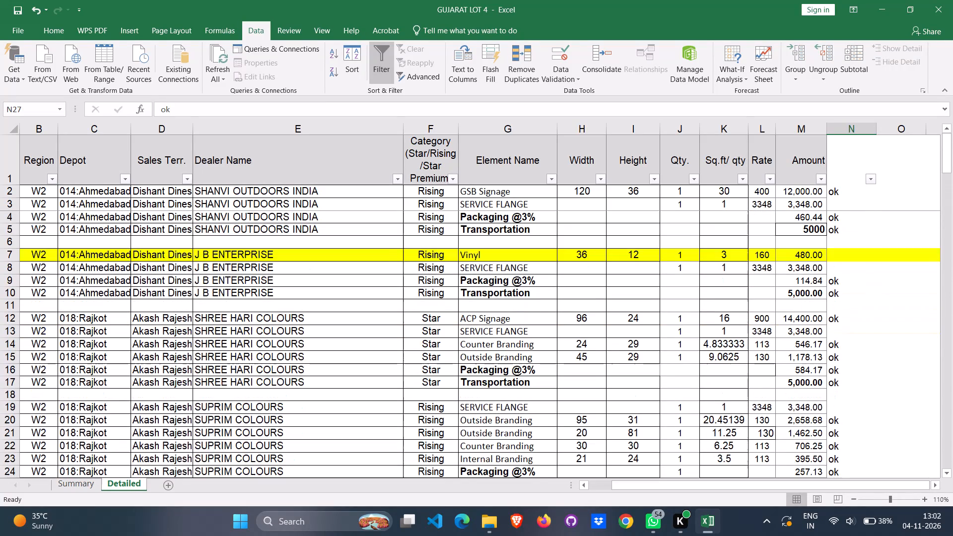
click(837, 332)
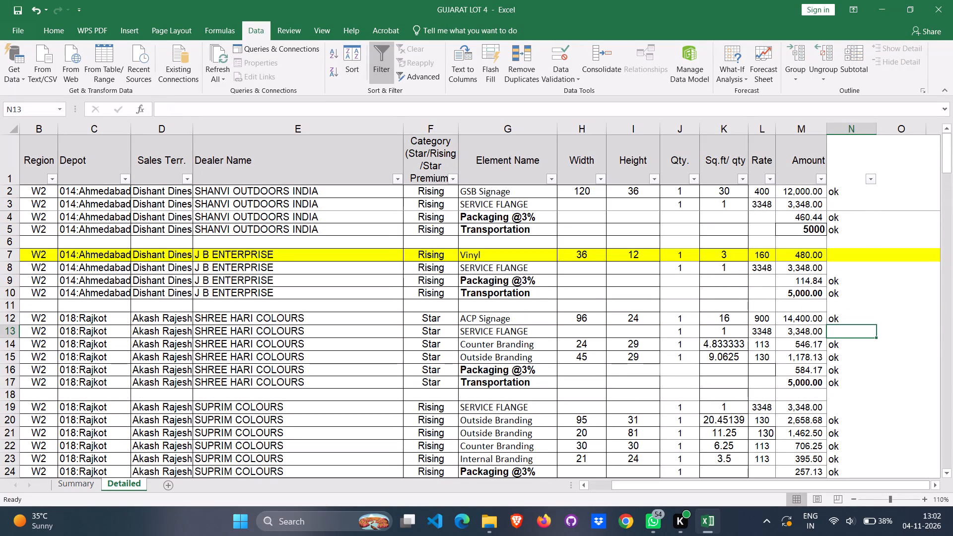
text(ok)
key(ctrl+s)
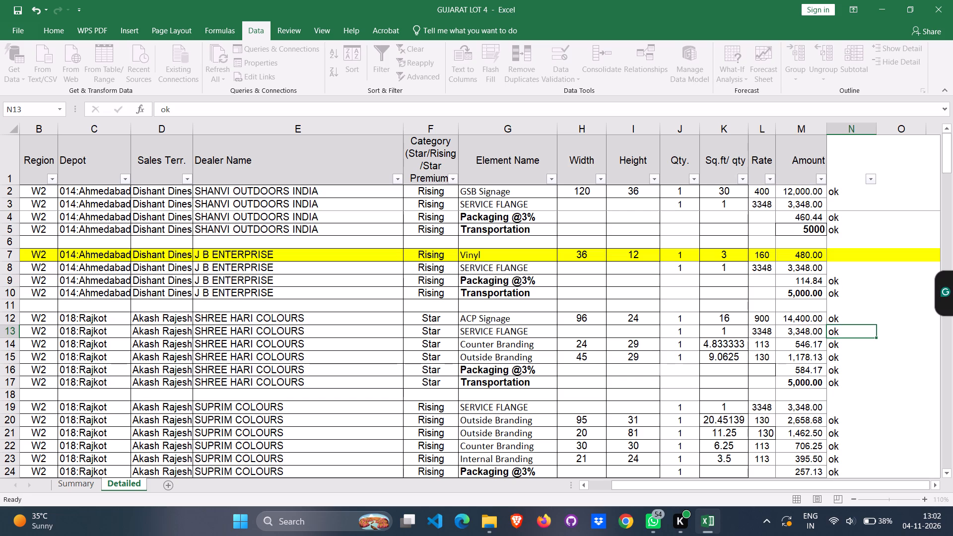
Highlight the whole SUKHESHWAR TRADING COMPANY Vinyl row 77 with yellow fill and save the workbook.
scroll(769, 320, up, 2)
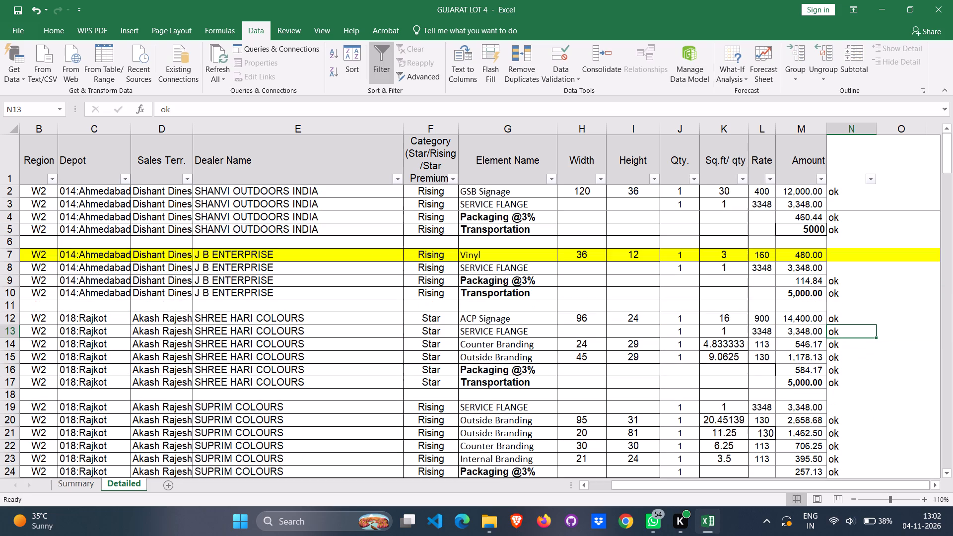
scroll(769, 320, down, 6)
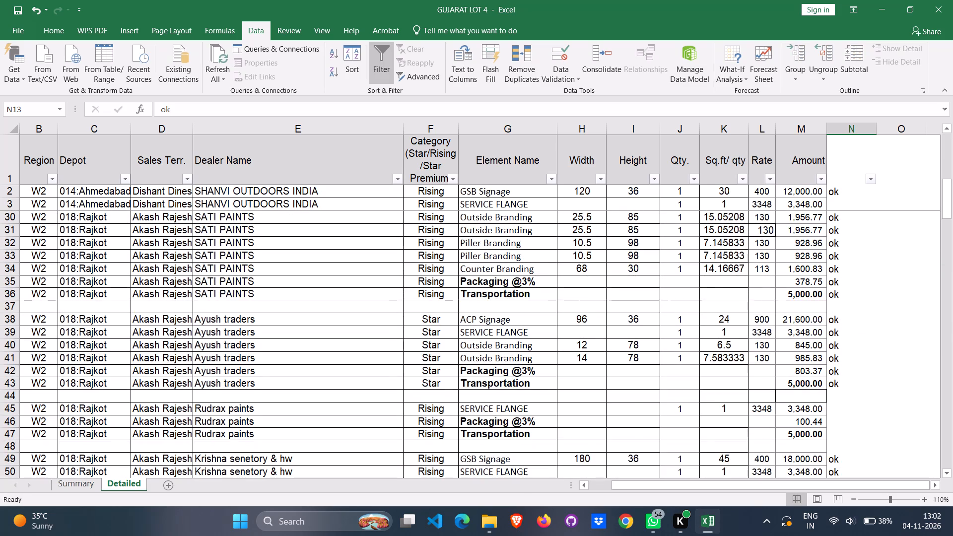
scroll(769, 320, down, 9)
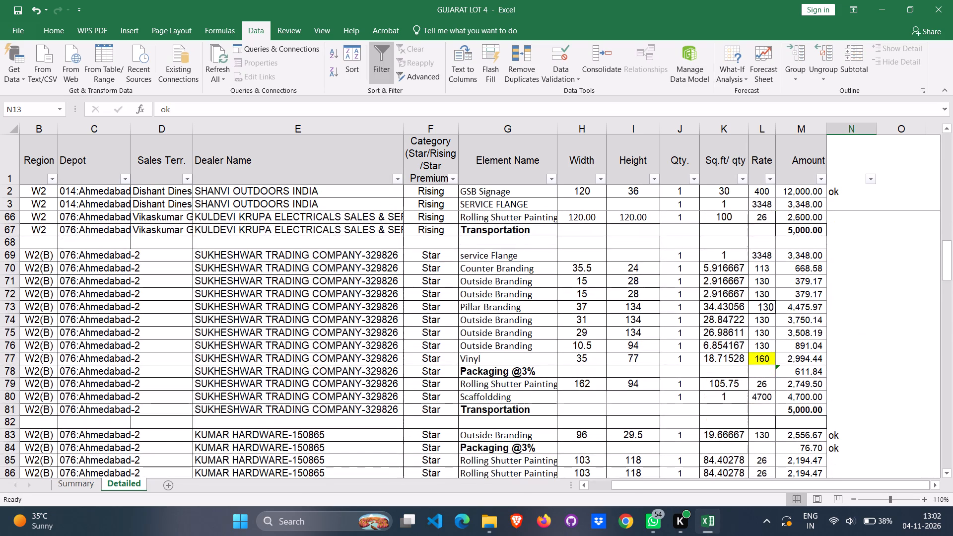
click(771, 360)
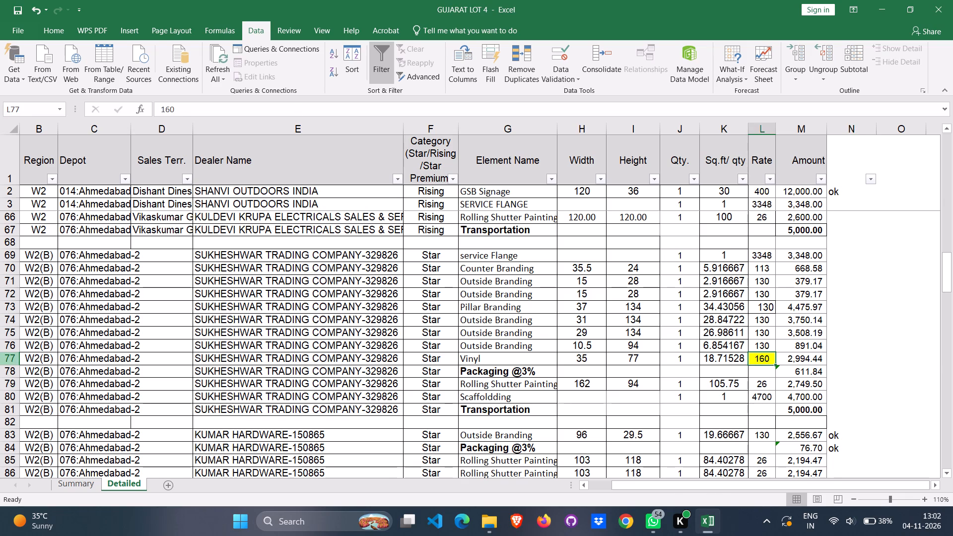
click(9, 359)
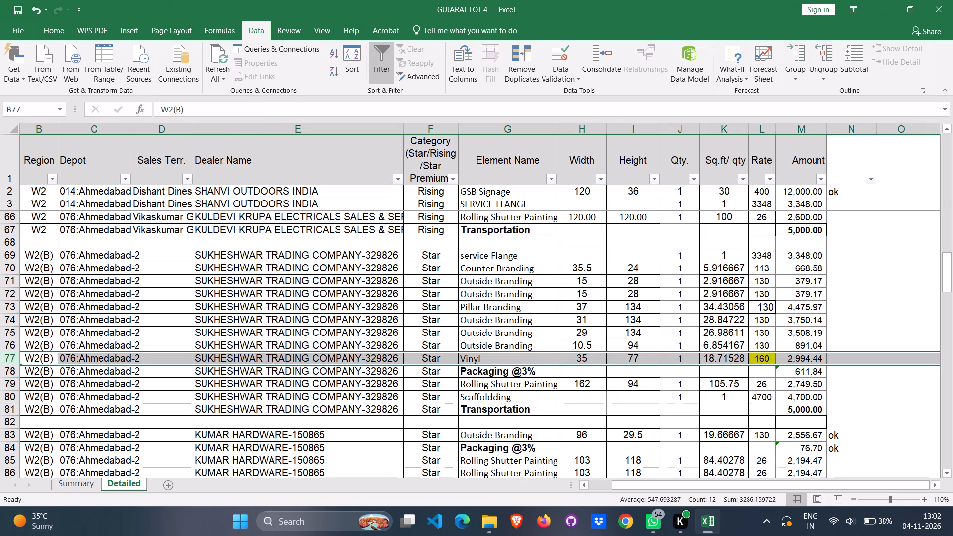
click(55, 29)
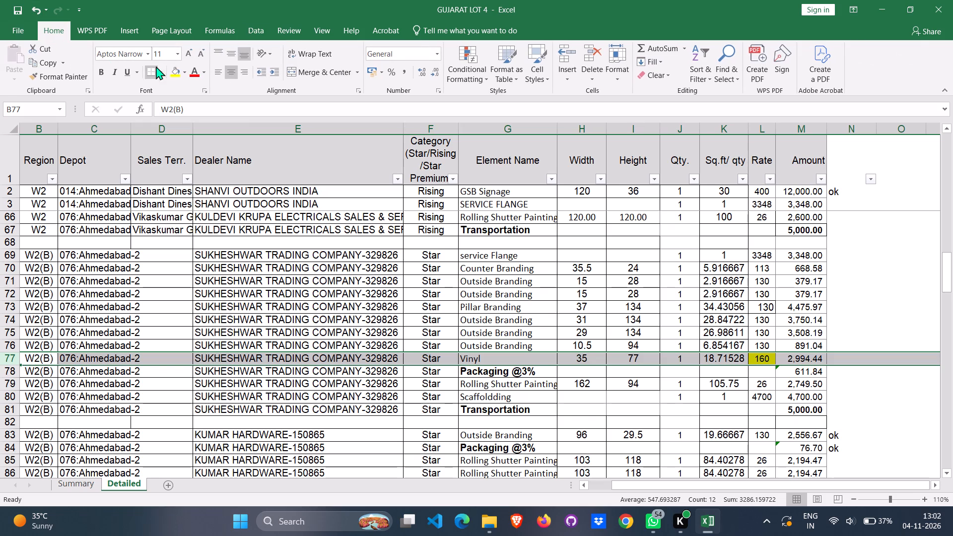
click(176, 71)
scroll(352, 366, up, 5)
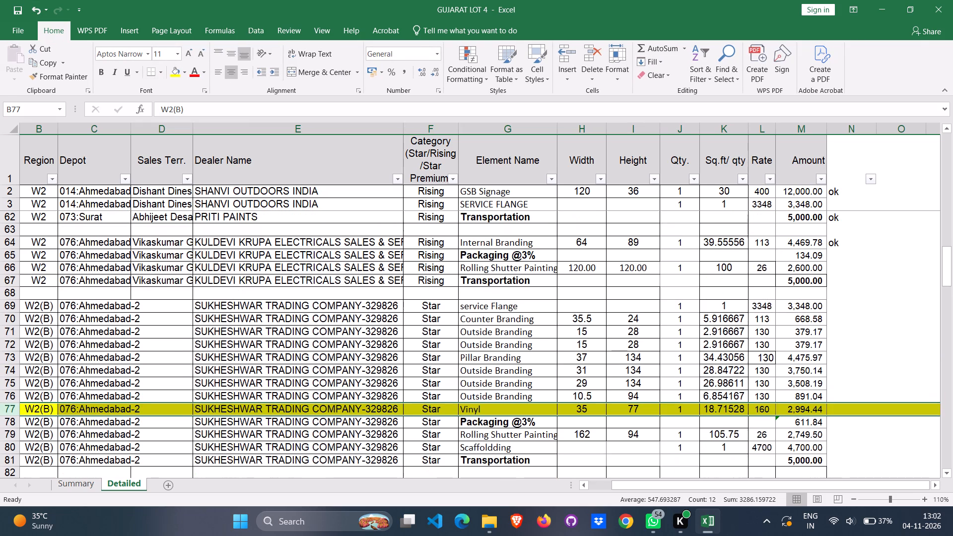
key(ctrl+s)
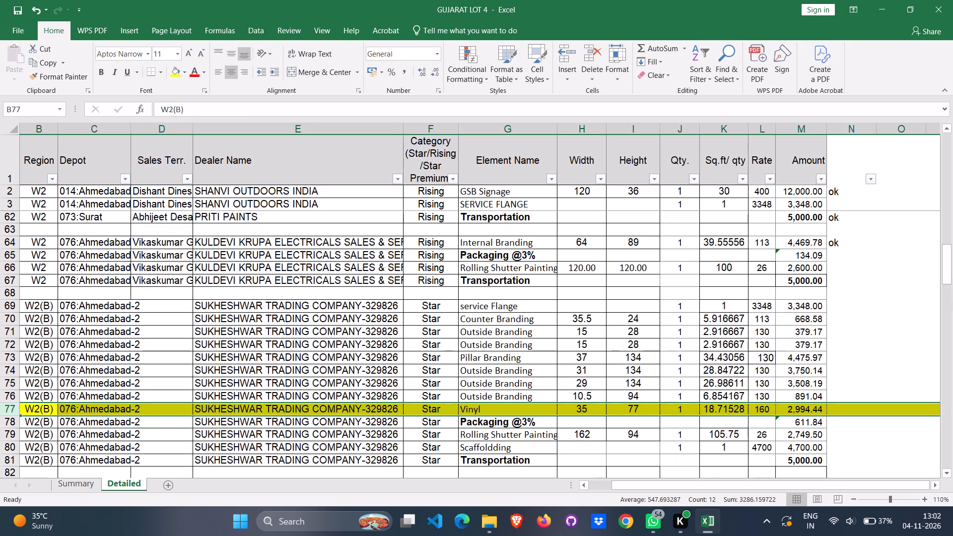
Review the Detailed entries from SHANVI OUTDOORS INDIA down to KULDEVI KRUPA ELECTRICALS for rows lacking an "ok" mark in column N.
click(869, 367)
scroll(648, 354, up, 13)
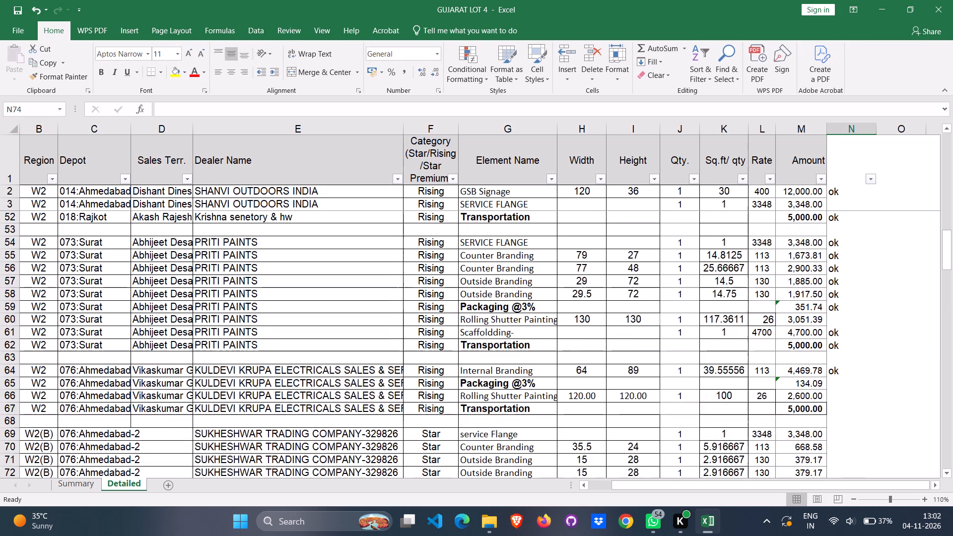
scroll(542, 365, down, 1)
scroll(542, 365, up, 20)
scroll(542, 365, up, 15)
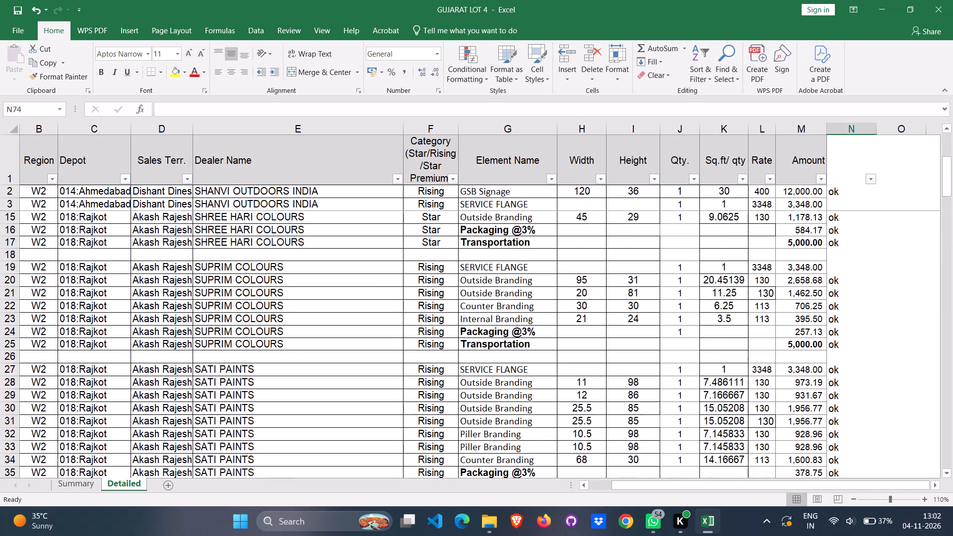
scroll(542, 378, up, 14)
scroll(547, 370, up, 13)
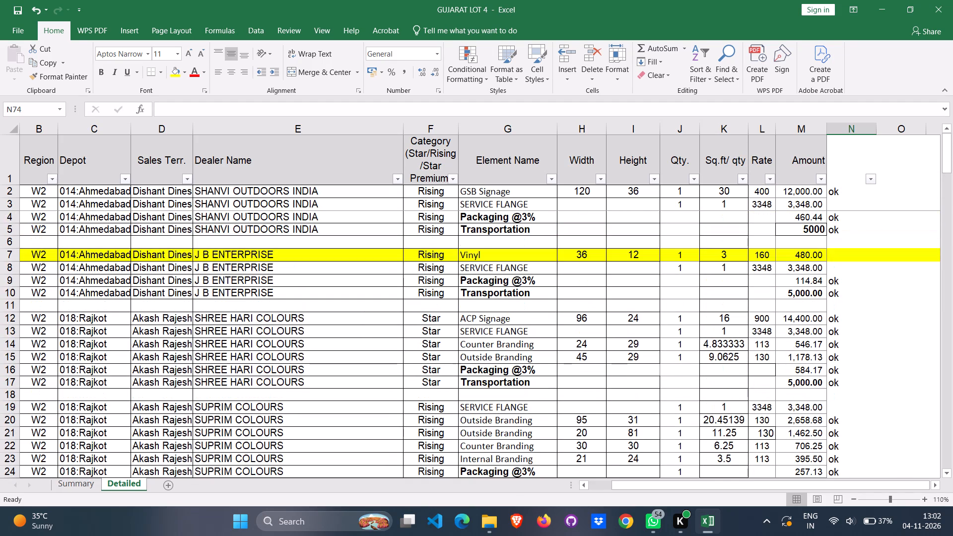
scroll(548, 370, down, 2)
scroll(548, 370, up, 5)
scroll(549, 369, down, 5)
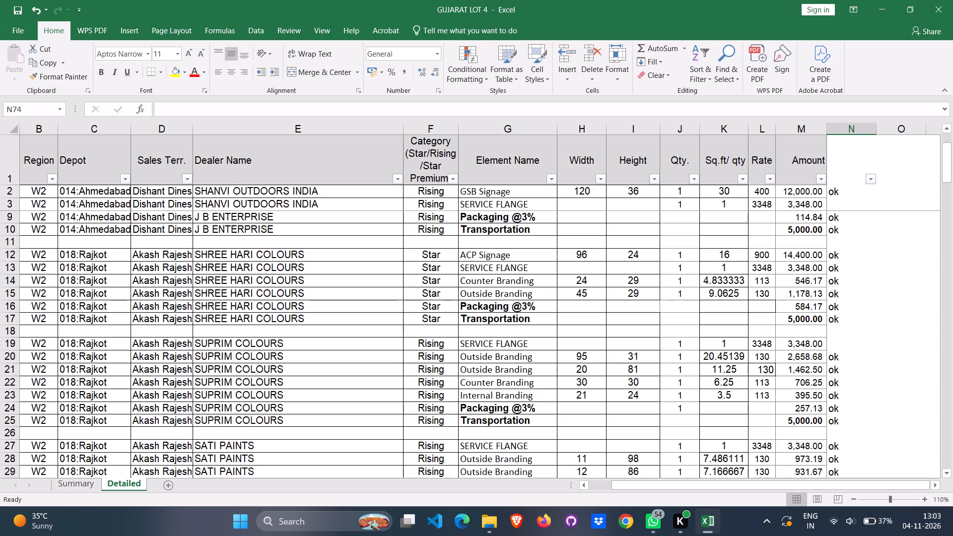
scroll(372, 341, down, 10)
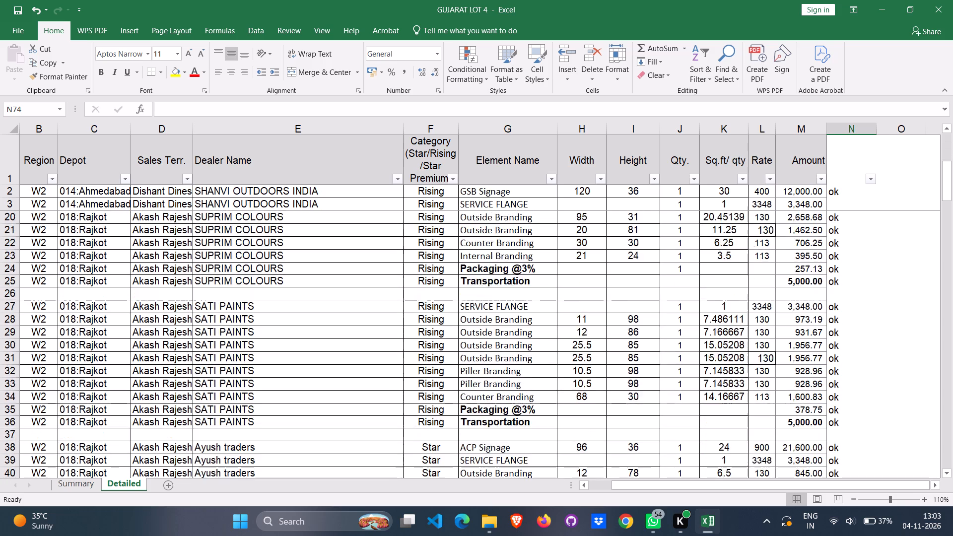
scroll(372, 341, down, 11)
scroll(372, 341, up, 1)
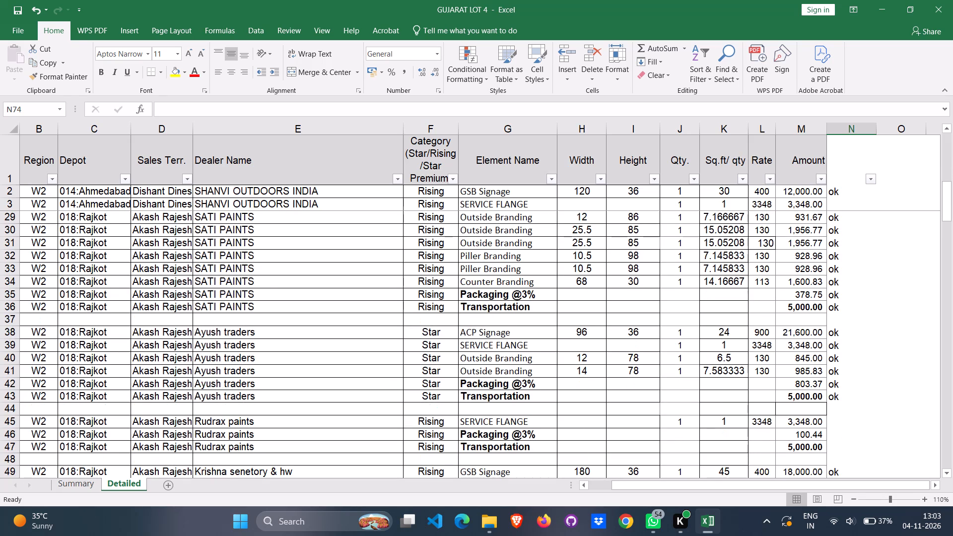
scroll(372, 341, down, 10)
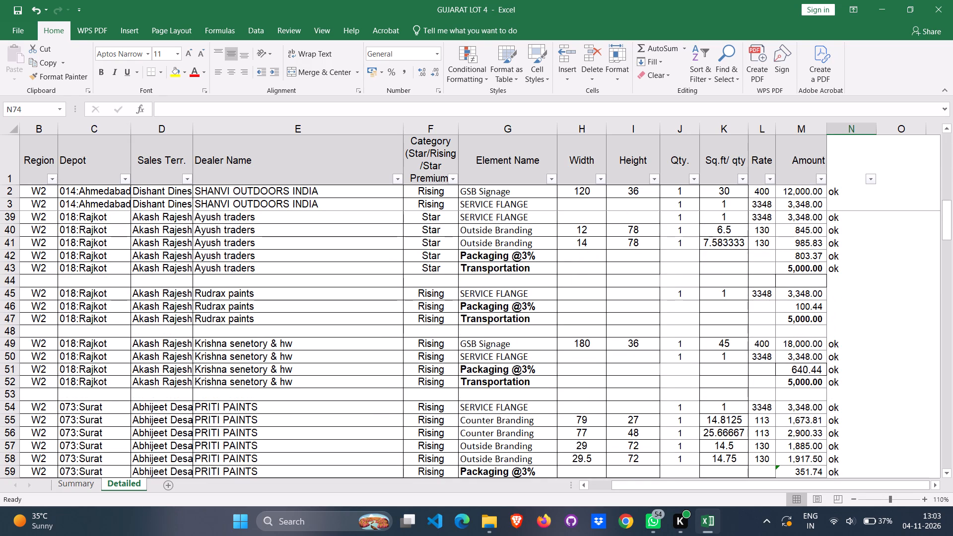
scroll(549, 311, down, 4)
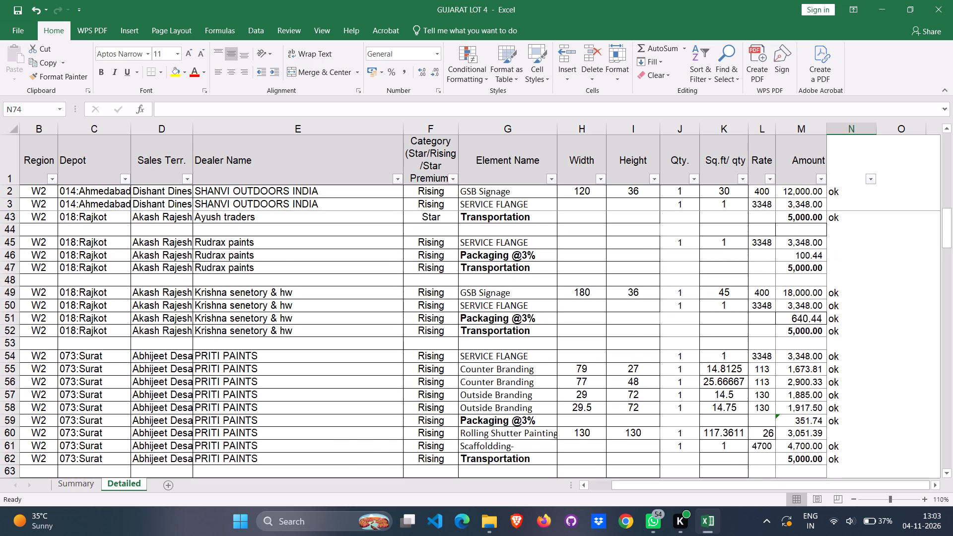
scroll(549, 311, down, 6)
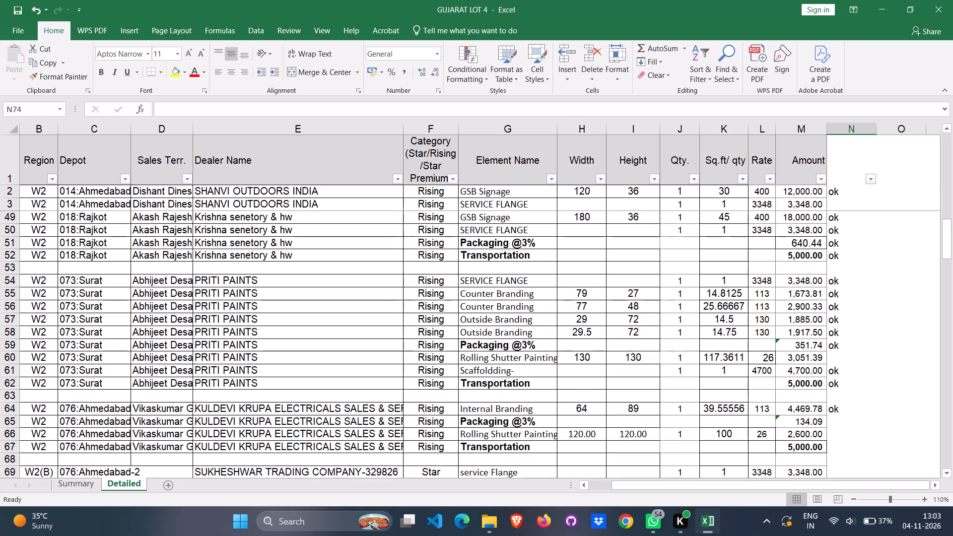
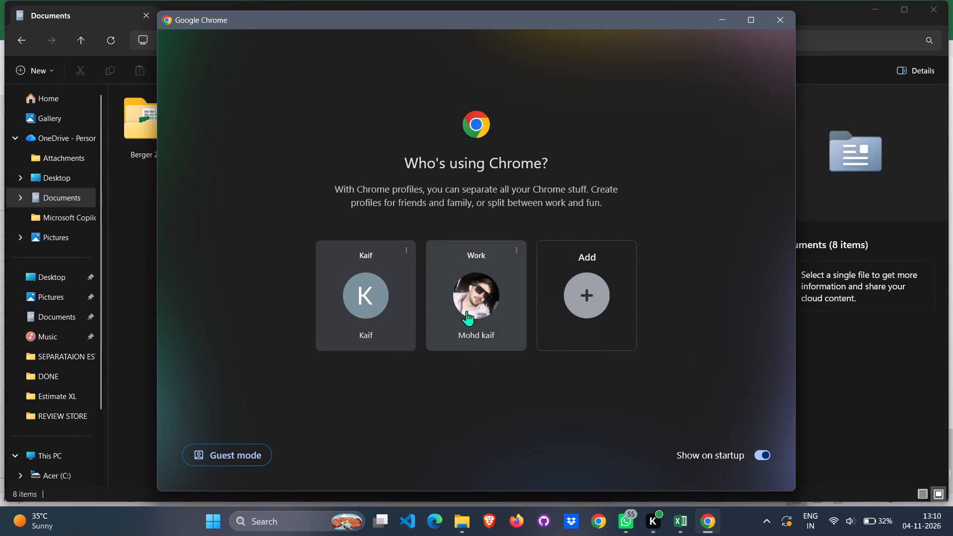
Open a Chrome window with the K-initial user profile instead of the Work profile.
click(348, 301)
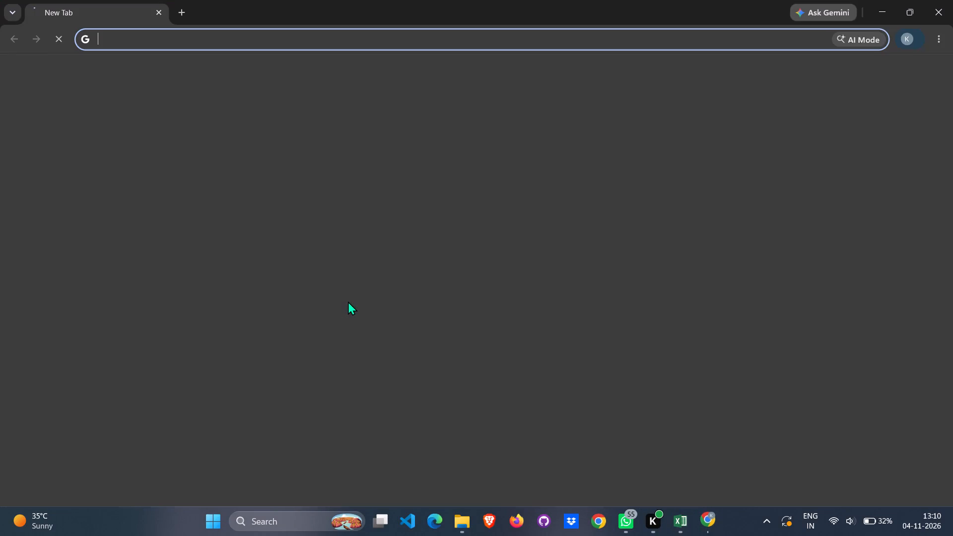
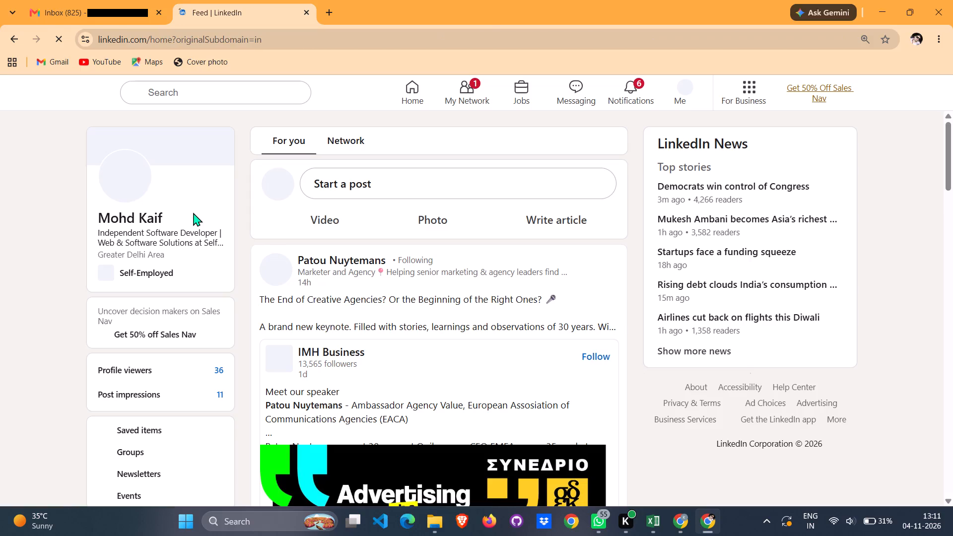
Check the pending invitations on the LinkedIn network page and the latest notifications.
click(467, 88)
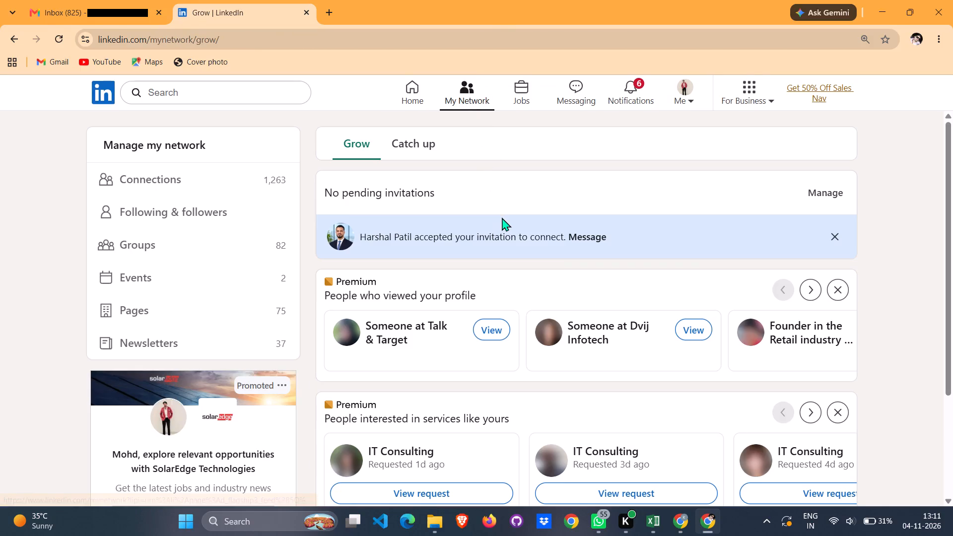
click(629, 87)
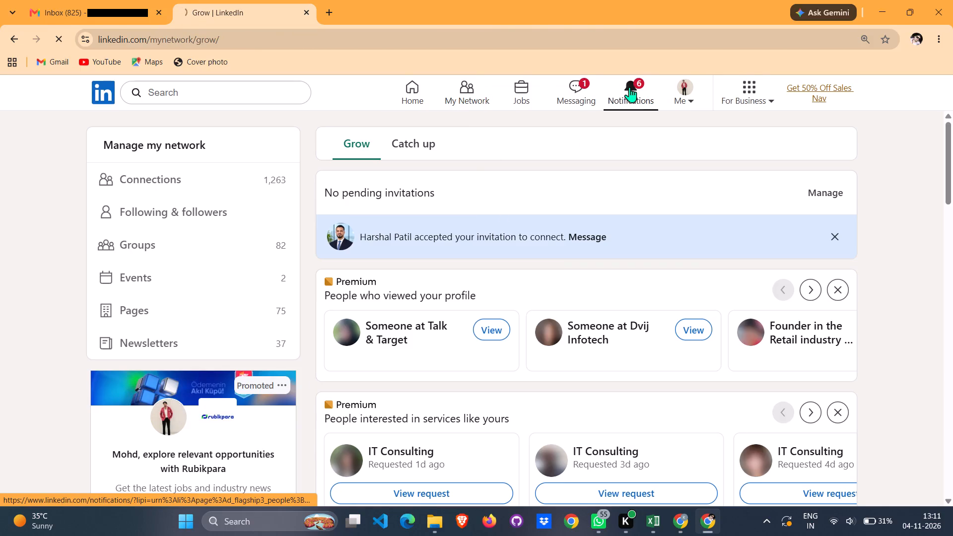
Read the unread sponsored message about the Chandigarh University Online MBA and close the conversation.
click(572, 88)
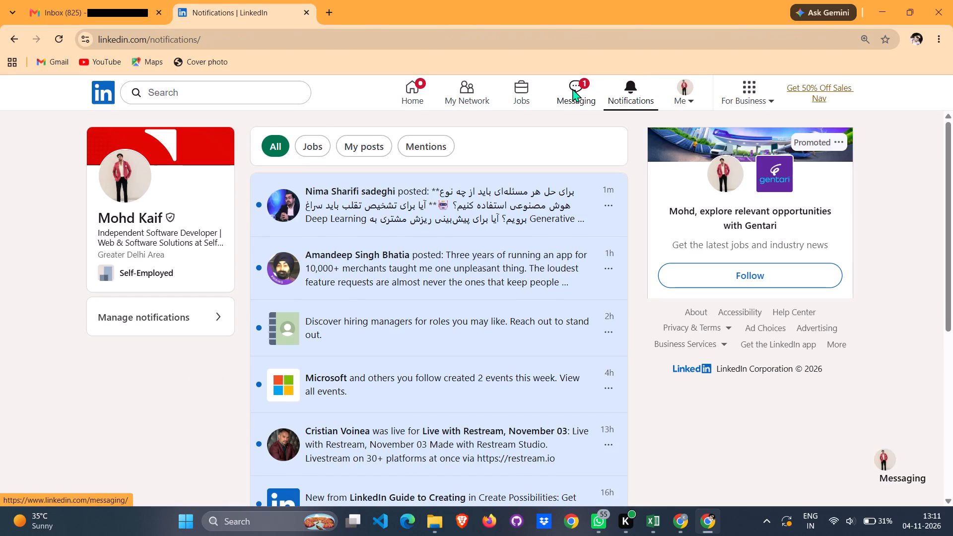
drag(575, 89, 580, 107)
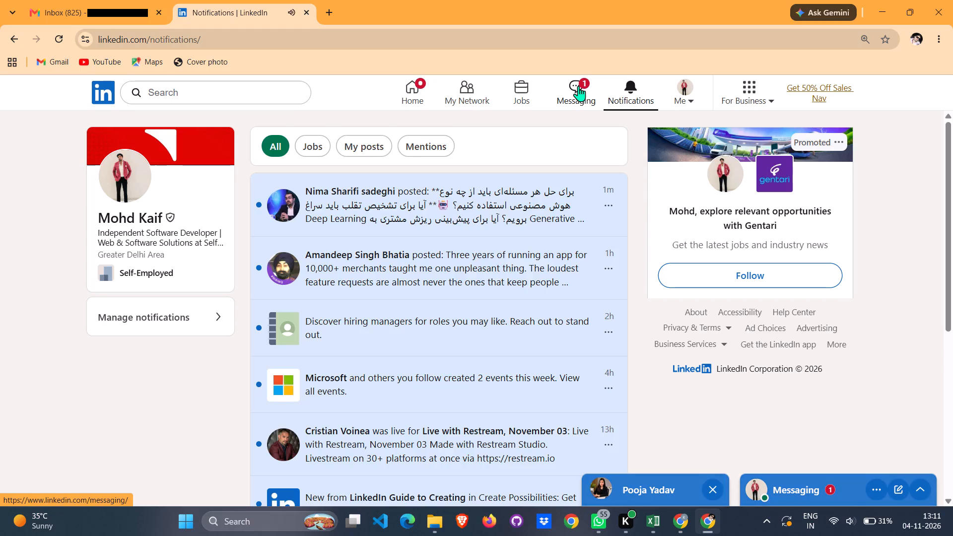
click(667, 481)
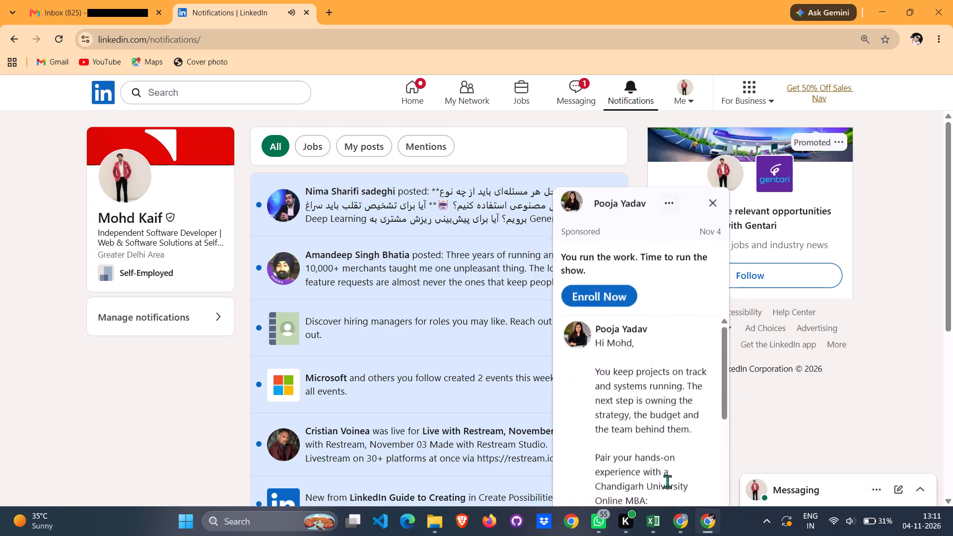
scroll(659, 432, down, 1)
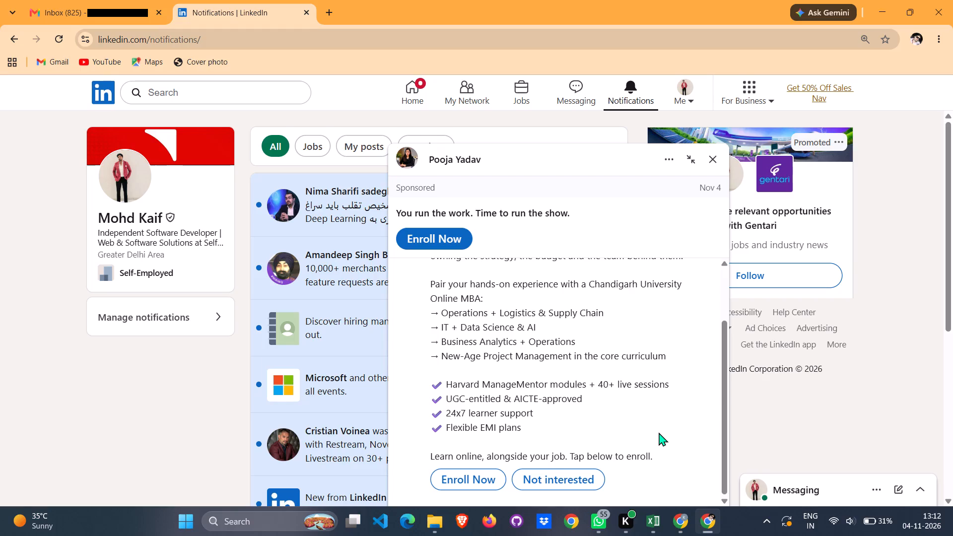
scroll(617, 390, down, 3)
click(716, 155)
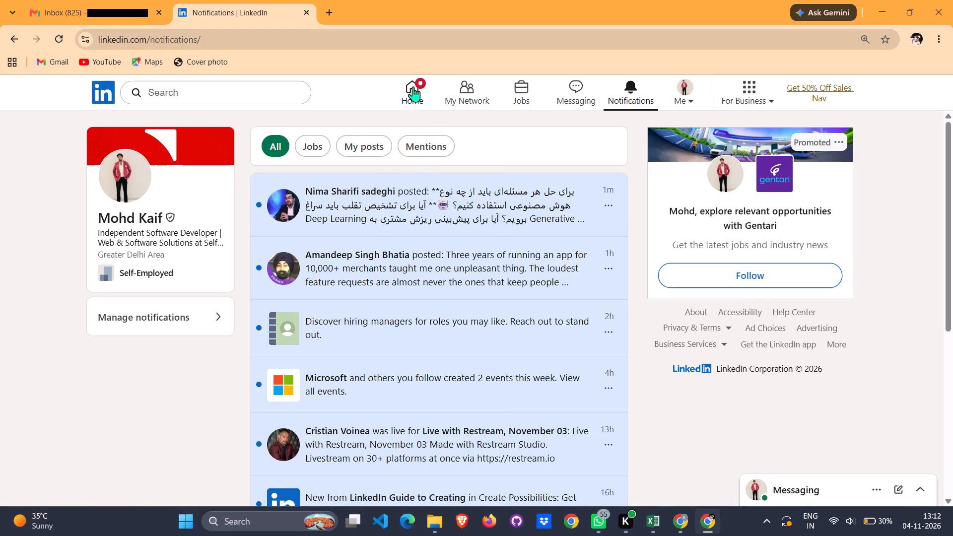
Return to the LinkedIn home feed.
click(412, 86)
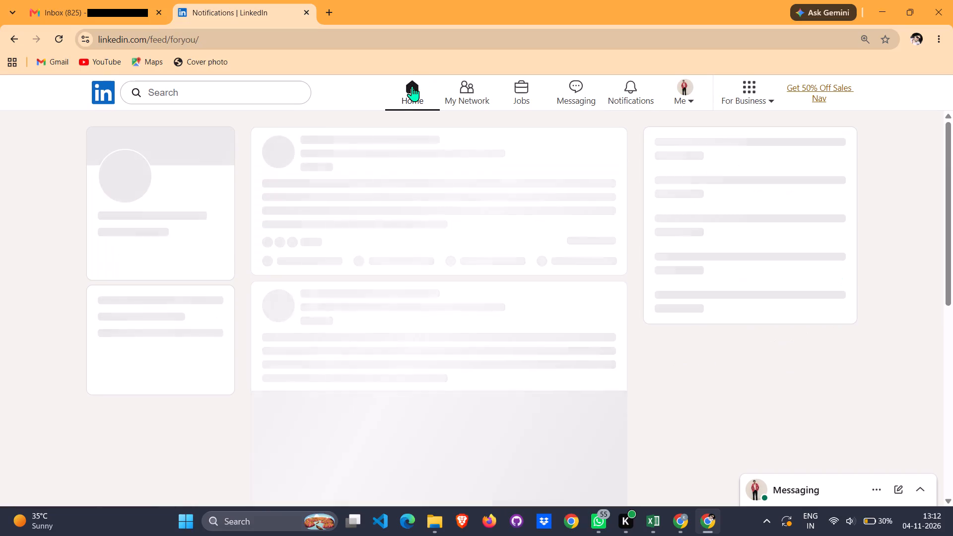
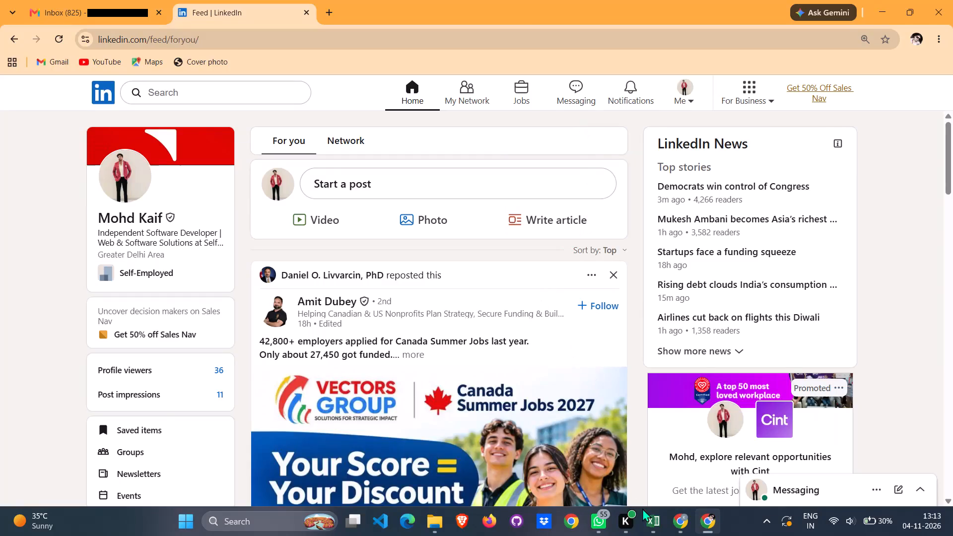
Switch to the GUJARAT LOT 4 workbook in Excel, mark the PRITI PAINTS Rolling Shutter Painting row 60 "ok" in column N, and save.
click(646, 522)
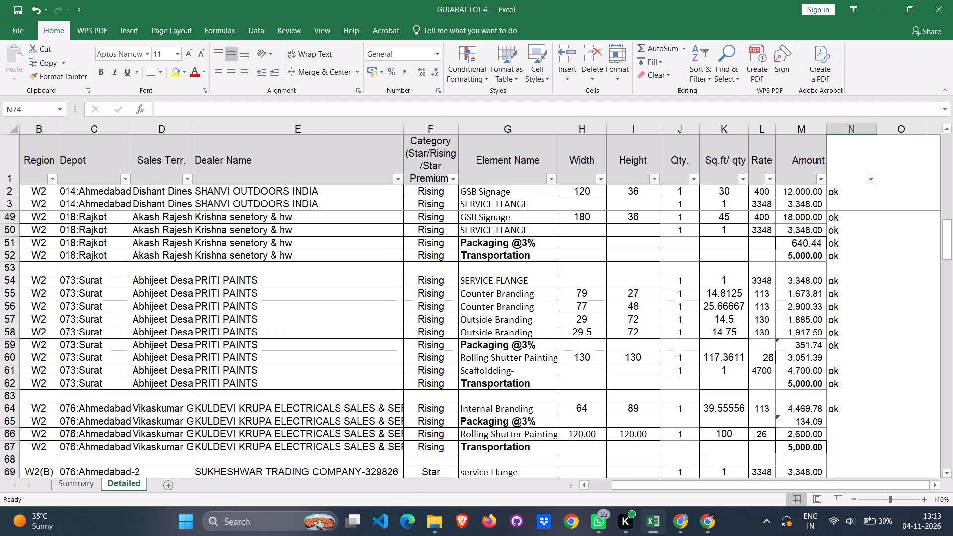
click(838, 357)
text(ok)
key(ctrl+s)
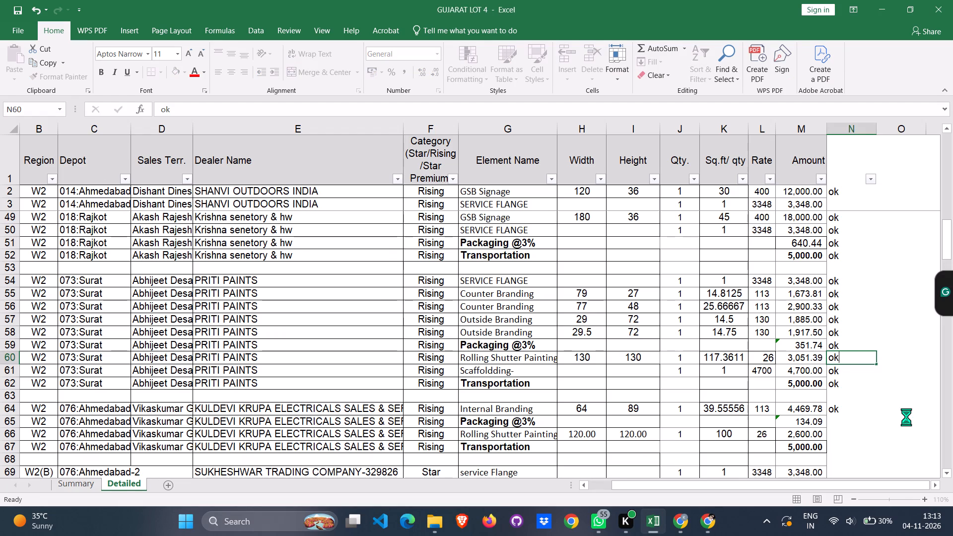
Mark KULDEVI KRUPA ELECTRICALS' Packaging row 65 and Transportation row 67 "ok" in column N and save the workbook.
scroll(475, 388, down, 5)
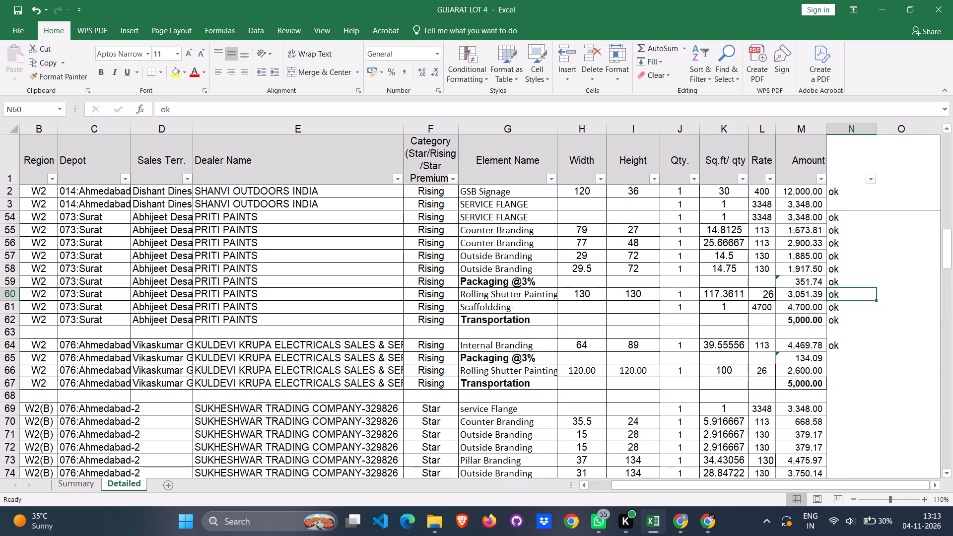
click(838, 360)
text(ok)
key(Down)
key(Down)
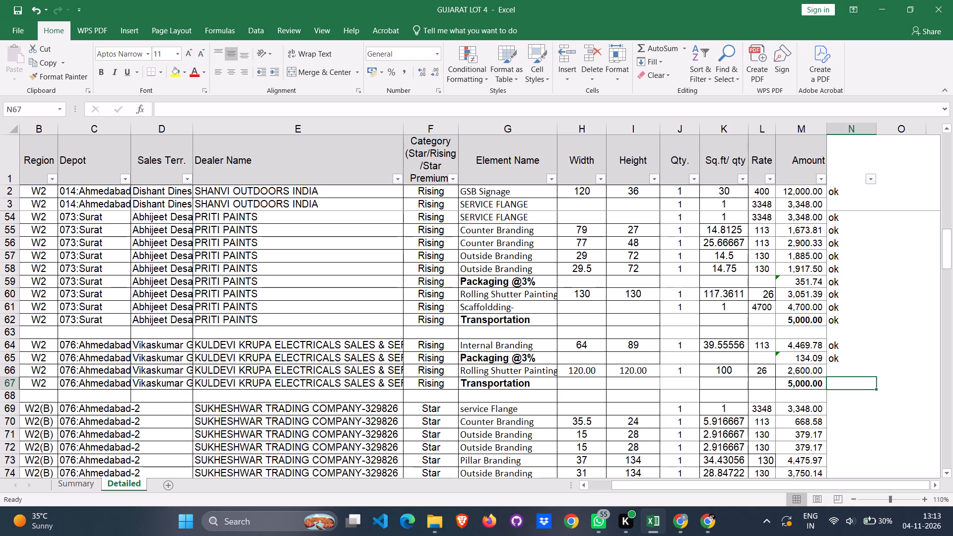
text(ok)
key(ctrl+s)
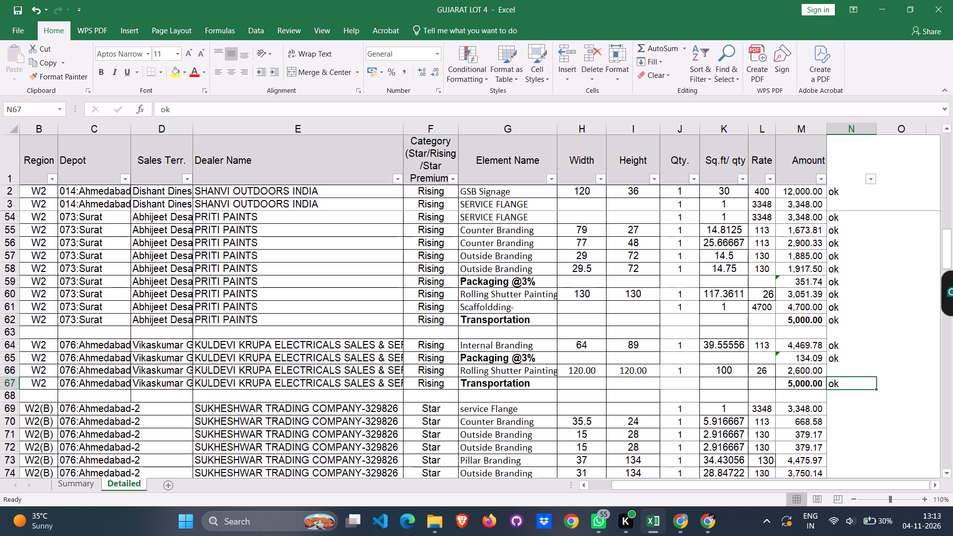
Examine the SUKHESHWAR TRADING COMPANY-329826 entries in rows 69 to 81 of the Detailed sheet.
scroll(840, 408, down, 4)
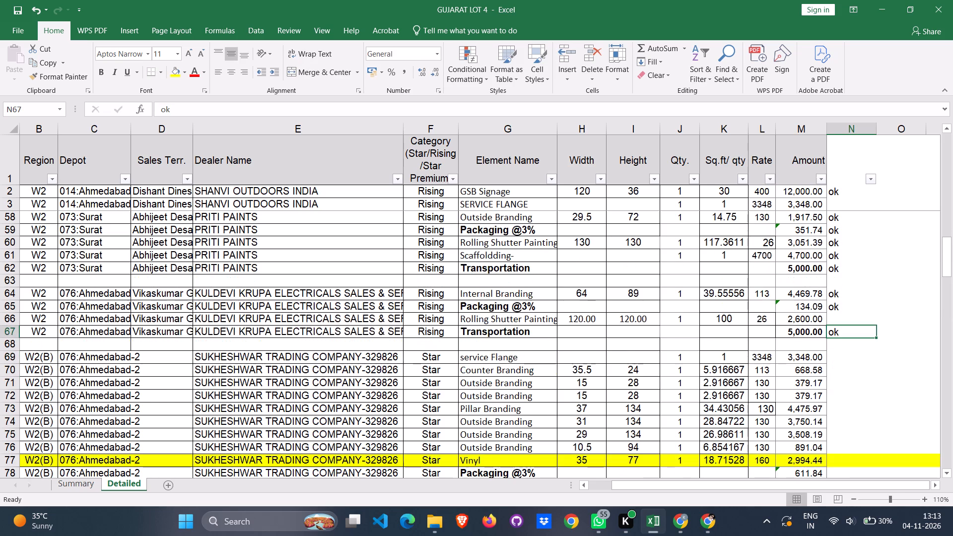
scroll(841, 408, down, 6)
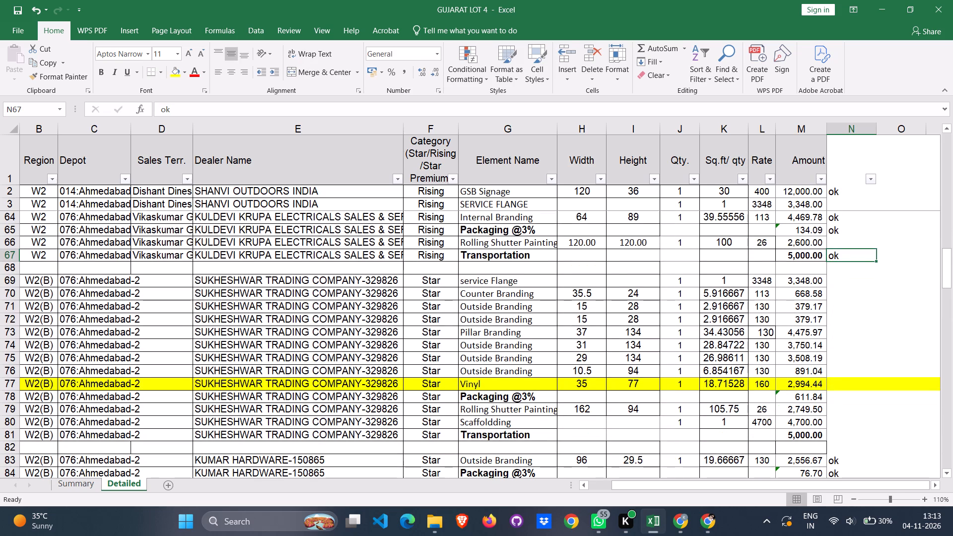
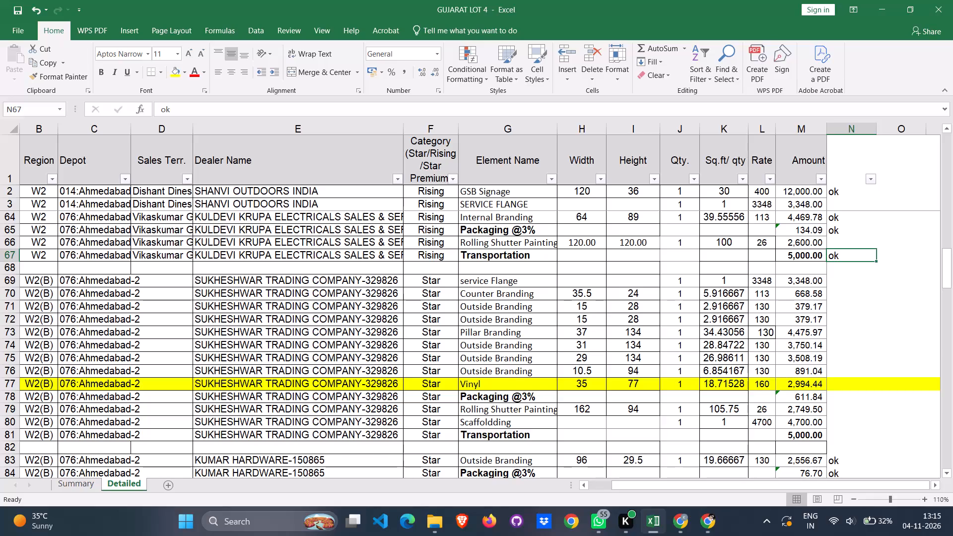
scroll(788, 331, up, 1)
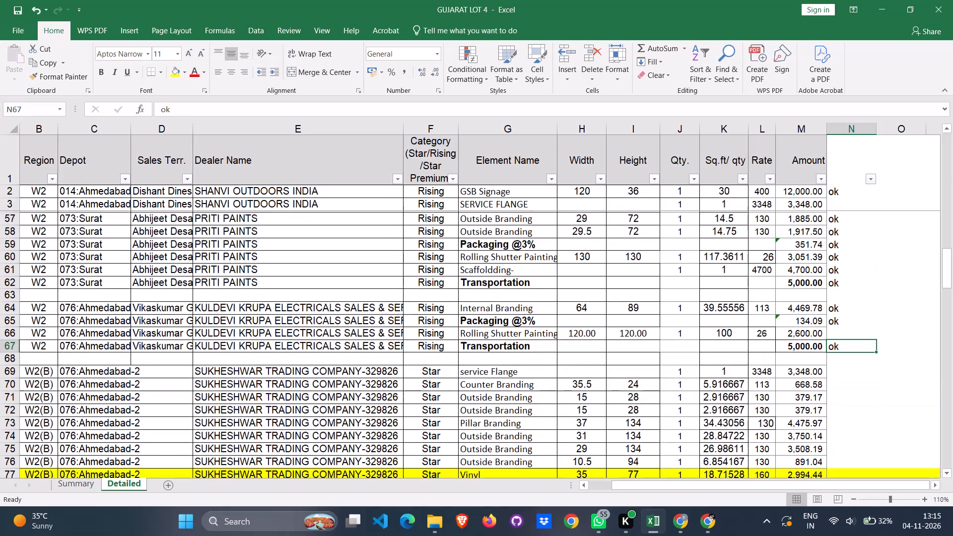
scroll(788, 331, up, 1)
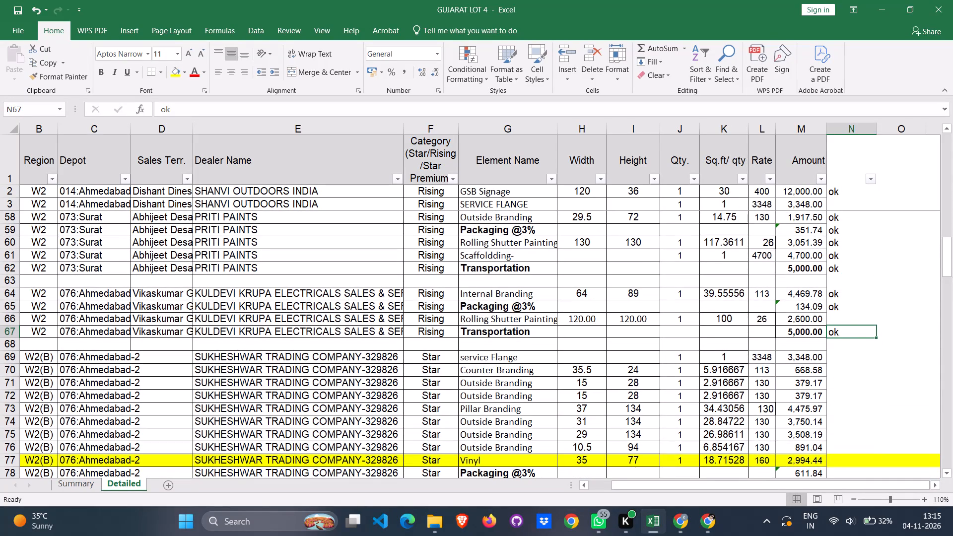
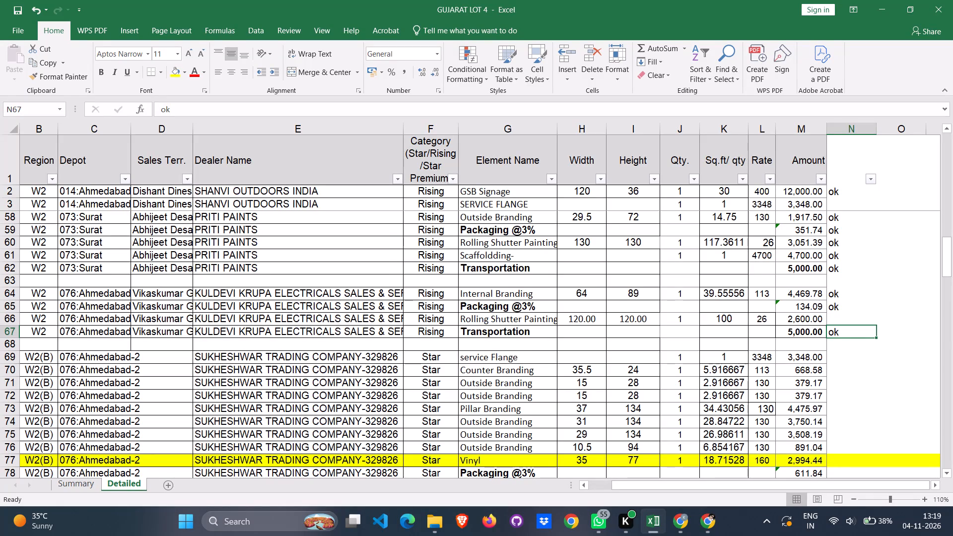
Enter a quantity of 1 in the Packaging @3% and Transportation rows of SHANVI OUTDOORS INDIA.
scroll(664, 374, up, 1)
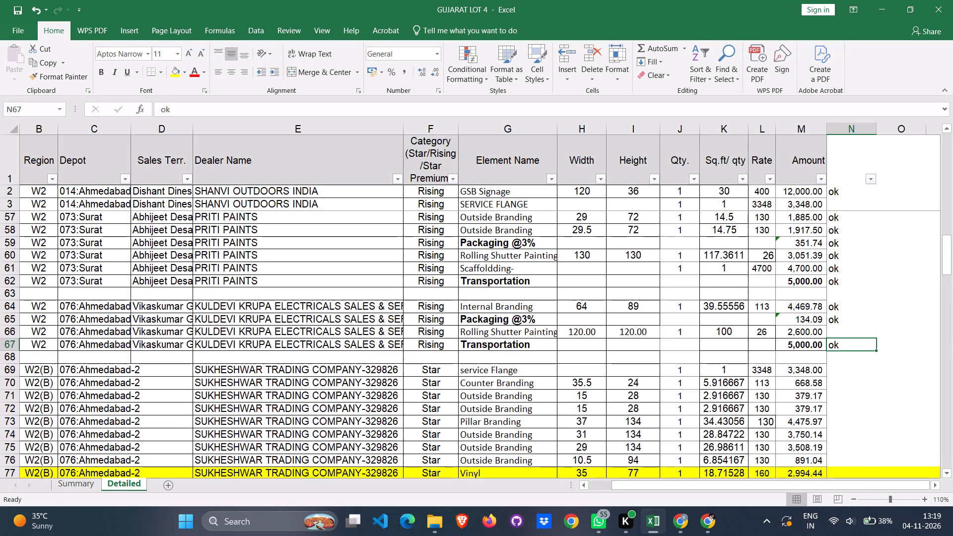
click(683, 344)
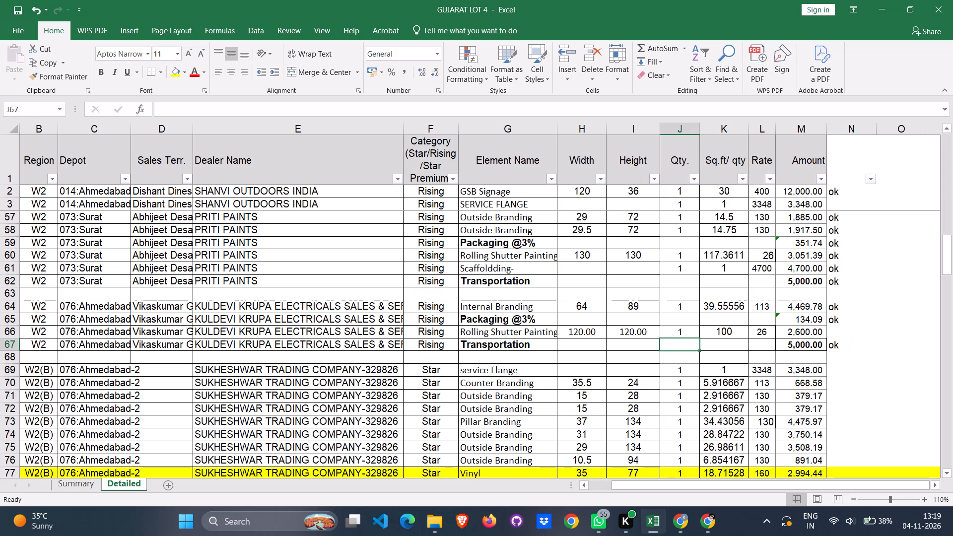
scroll(687, 368, up, 6)
scroll(684, 377, down, 1)
scroll(684, 386, up, 8)
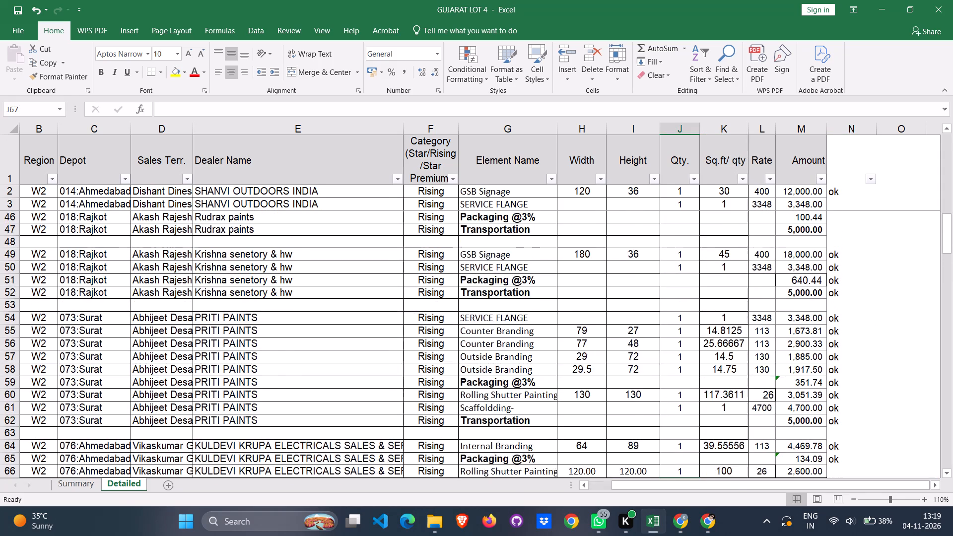
scroll(685, 388, up, 19)
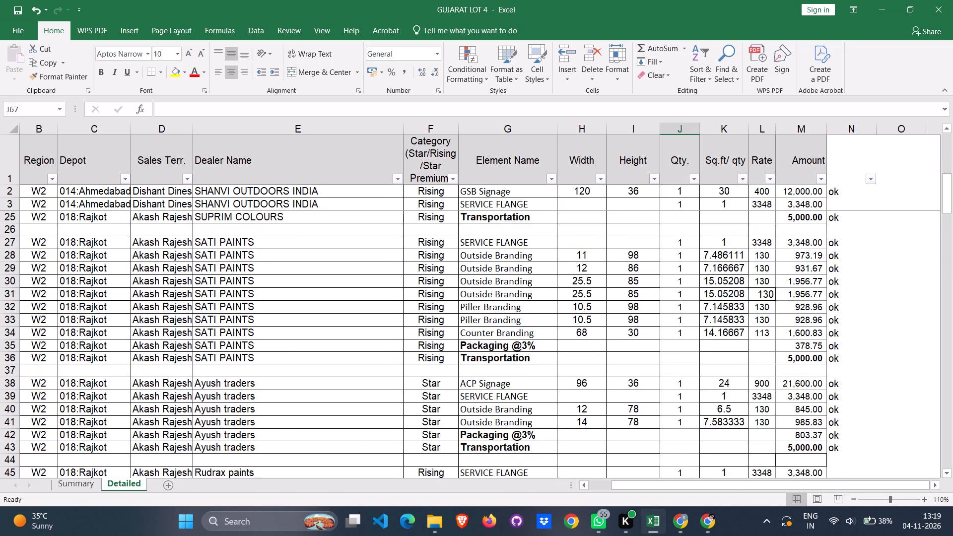
scroll(685, 385, up, 19)
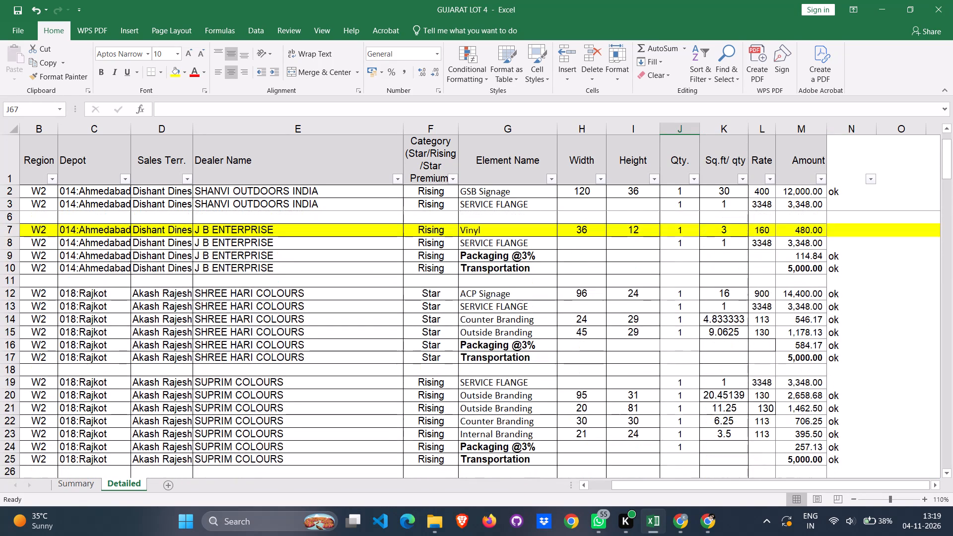
scroll(685, 386, up, 10)
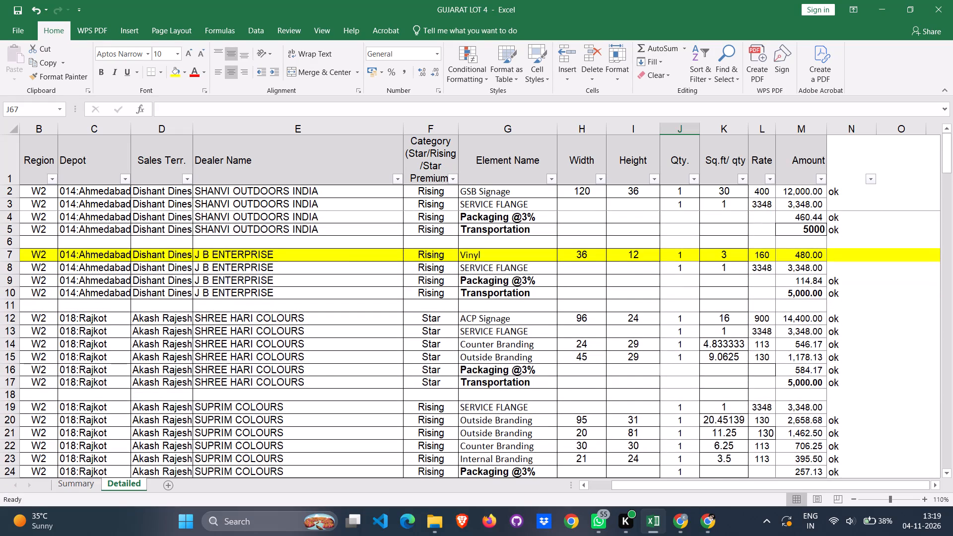
click(686, 220)
key(1)
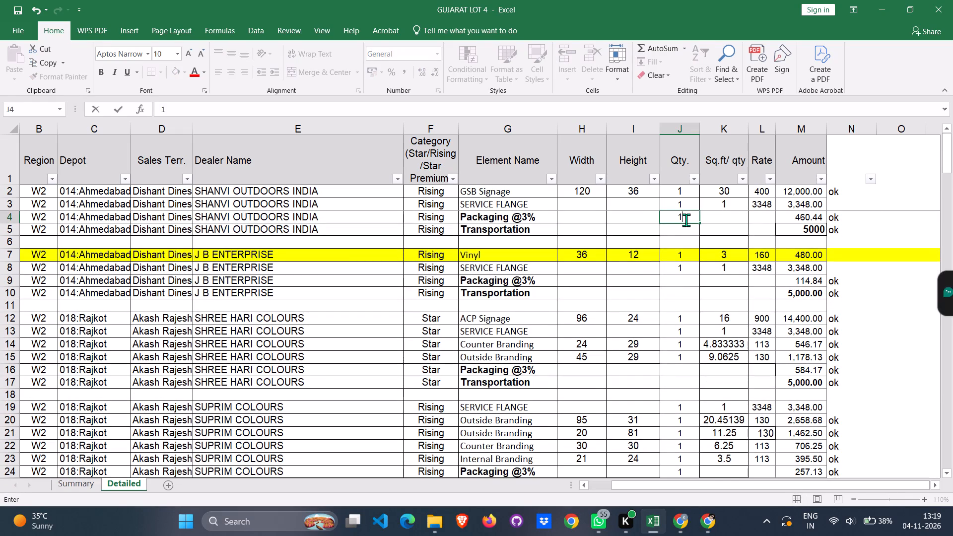
key(Down)
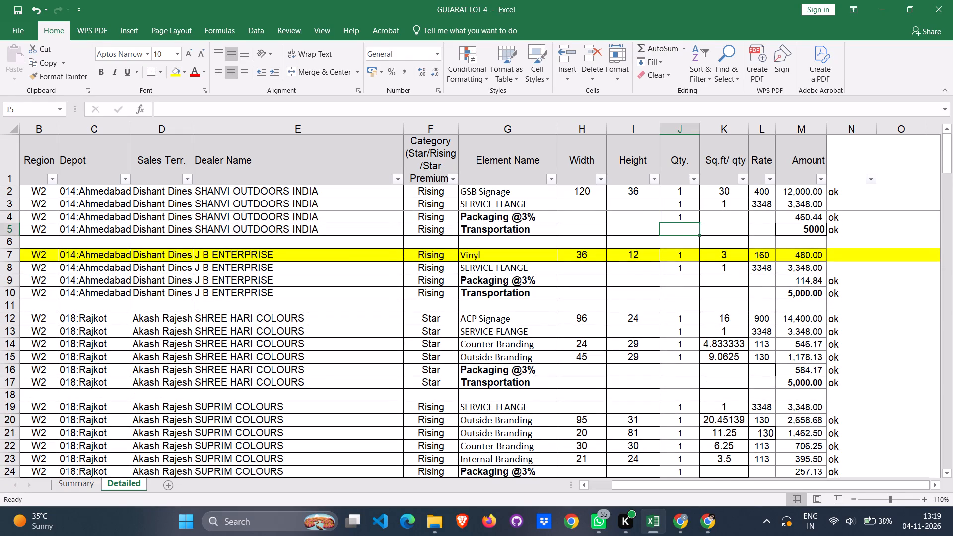
key(1)
Enter a quantity of 1 in the Packaging @3% and Transportation rows of J B ENTERPRISE and SHREE HARI COLOURS.
click(679, 278)
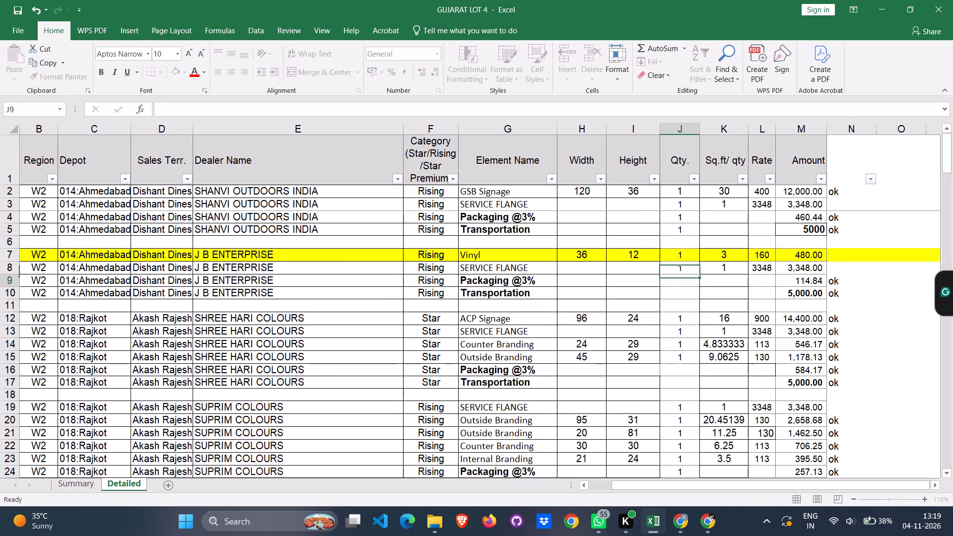
key(1)
click(678, 283)
click(678, 290)
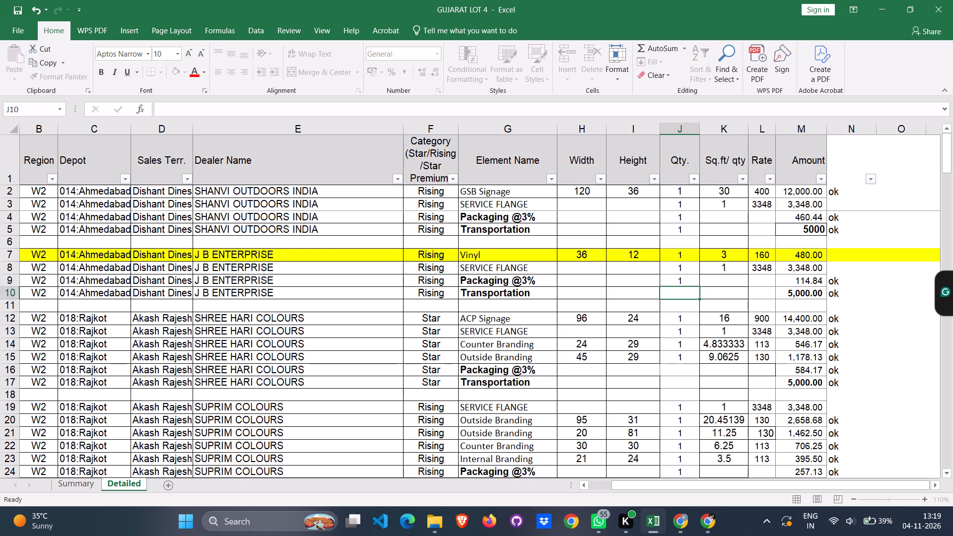
key(1)
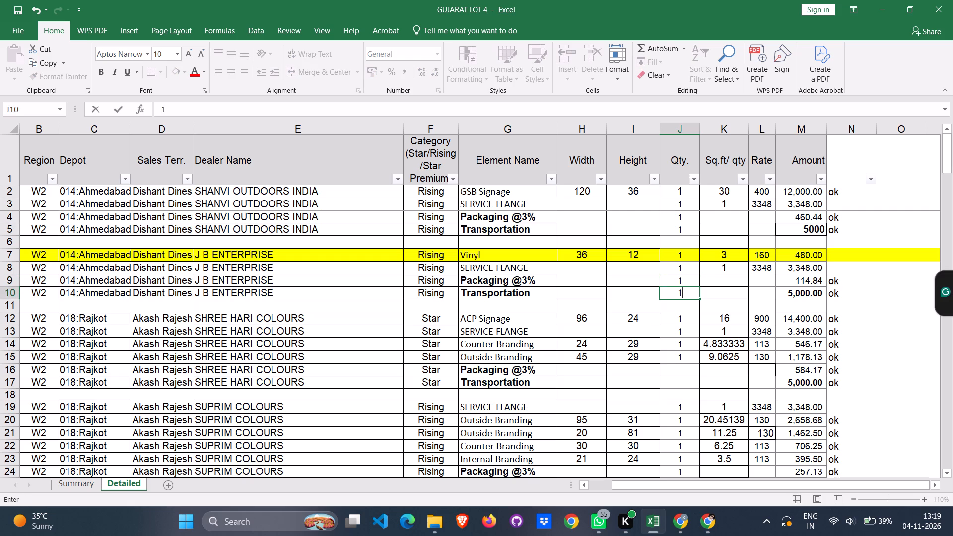
click(677, 372)
key(1)
click(678, 388)
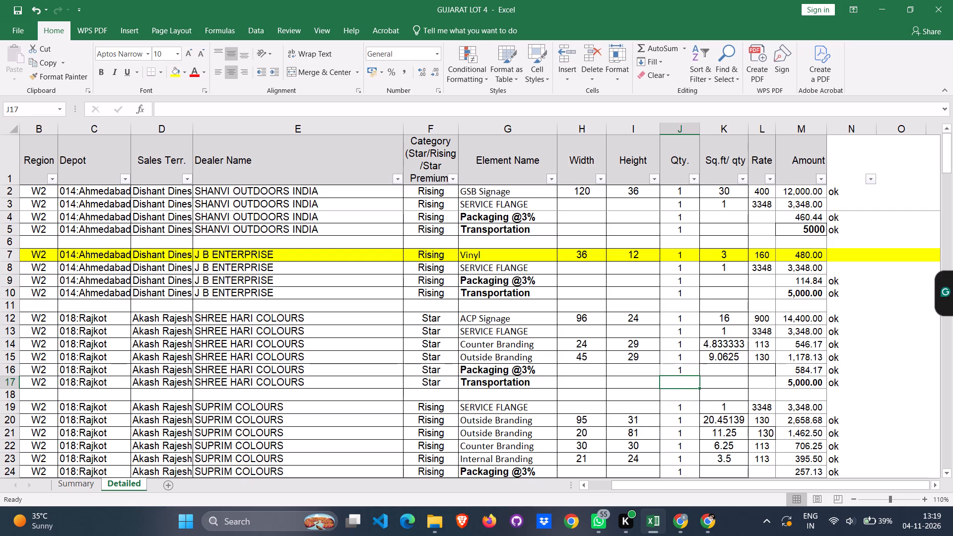
key(1)
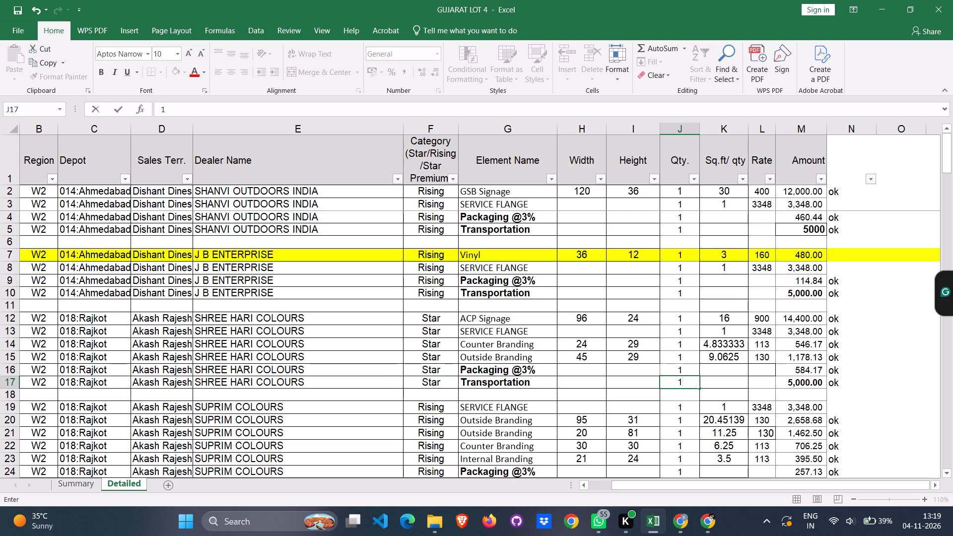
Set Sq.ft/ qty to 1 in the Packaging @3% and Transportation rows of SHANVI OUTDOORS INDIA.
scroll(717, 354, up, 15)
scroll(719, 227, up, 6)
click(732, 213)
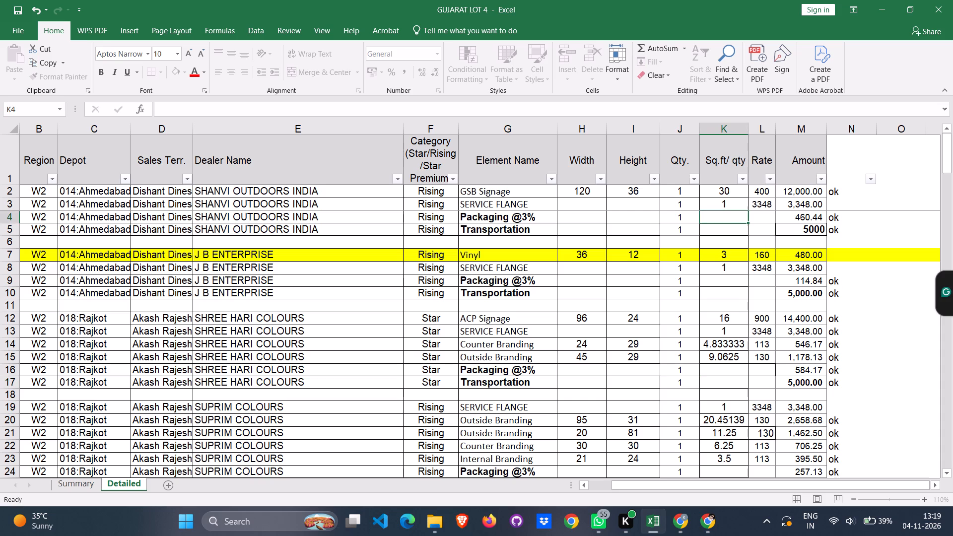
key(1)
click(729, 231)
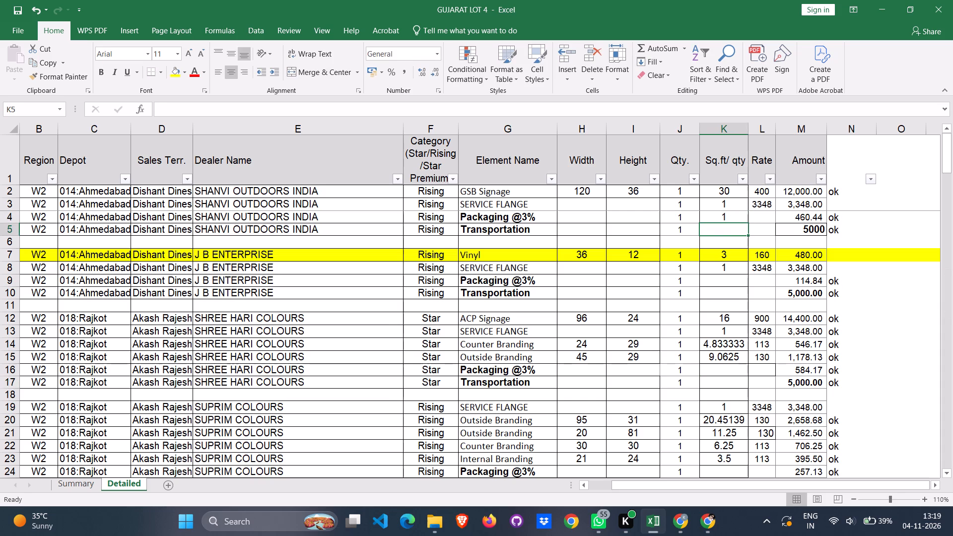
key(1)
Set Sq.ft/ qty to 1 in the Packaging @3% and Transportation rows of J B ENTERPRISE and SHREE HARI COLOURS.
click(724, 281)
key(1)
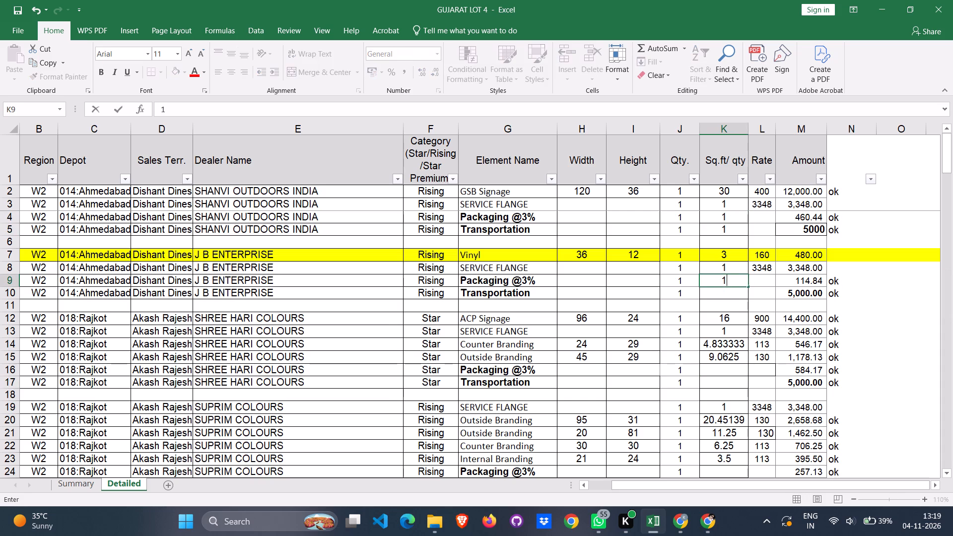
click(728, 297)
key(1)
click(733, 370)
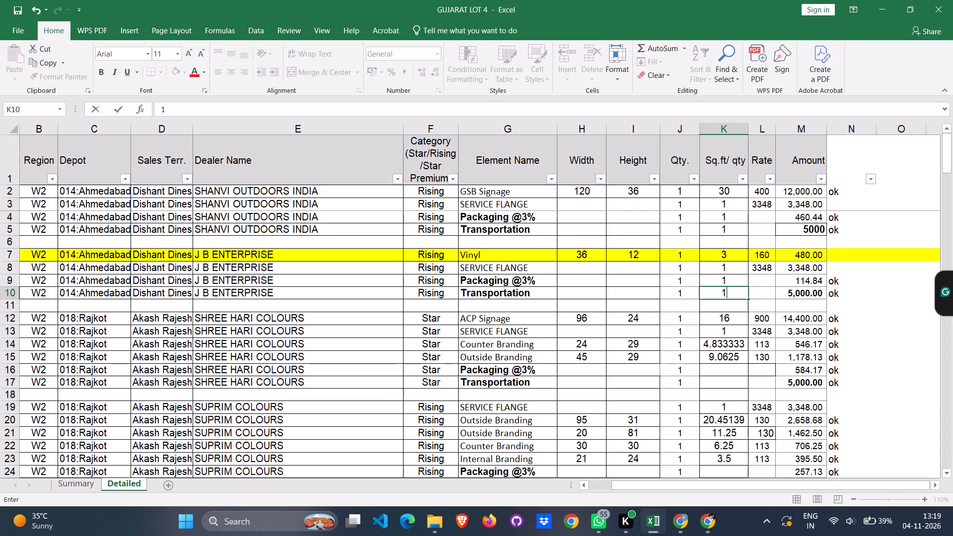
key(1)
click(724, 383)
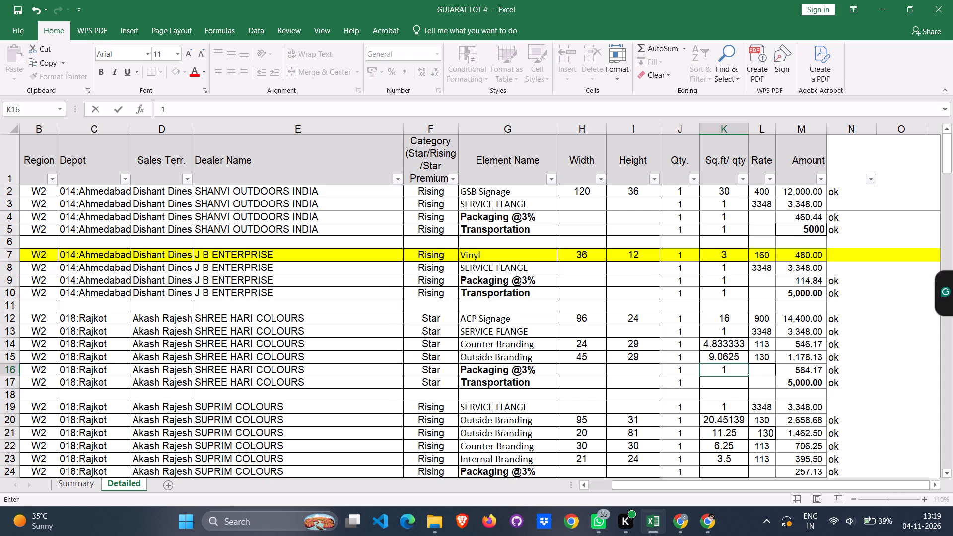
key(1)
For SUPRIM COLOURS, set Sq.ft/ qty to 1 in the Packaging @3% and Transportation rows and the Transportation quantity to 1.
scroll(724, 391, down, 8)
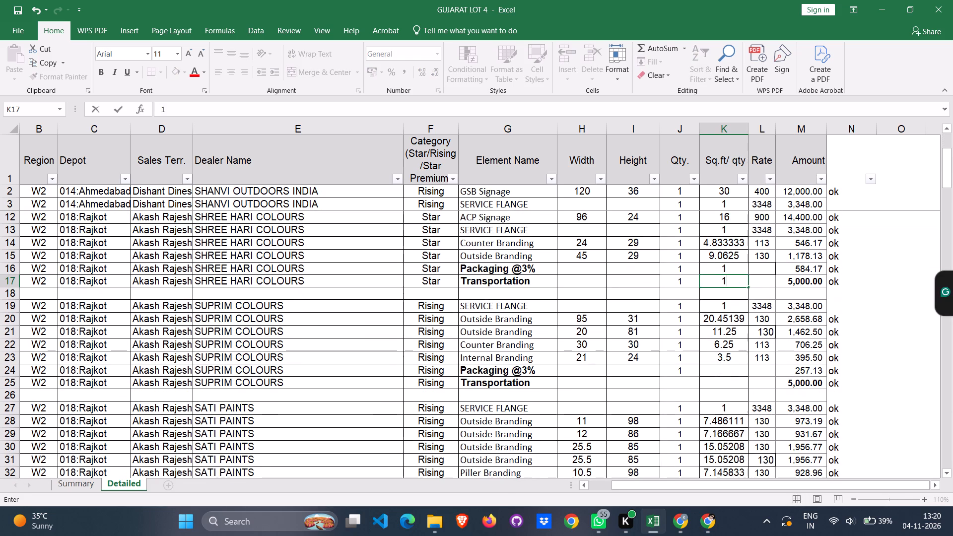
click(725, 372)
key(1)
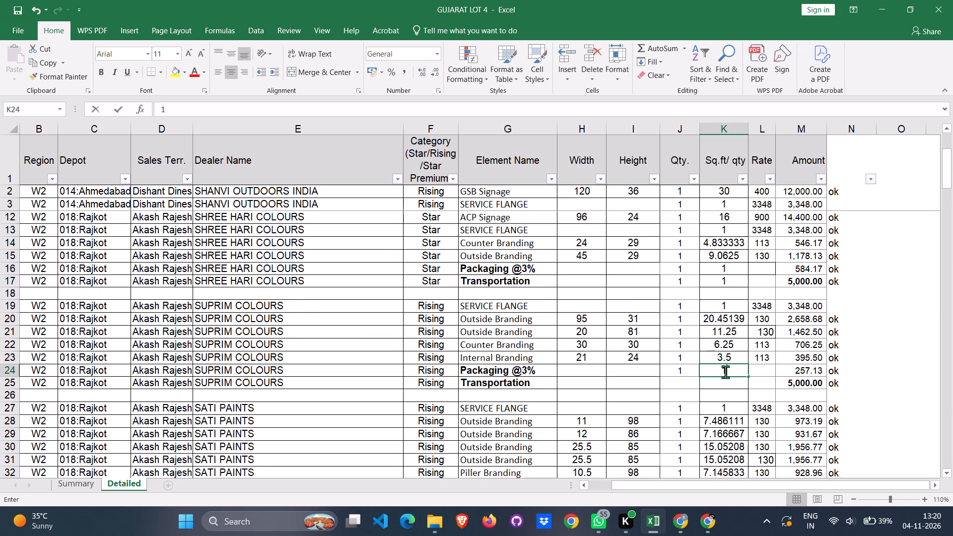
click(725, 386)
key(1)
click(727, 397)
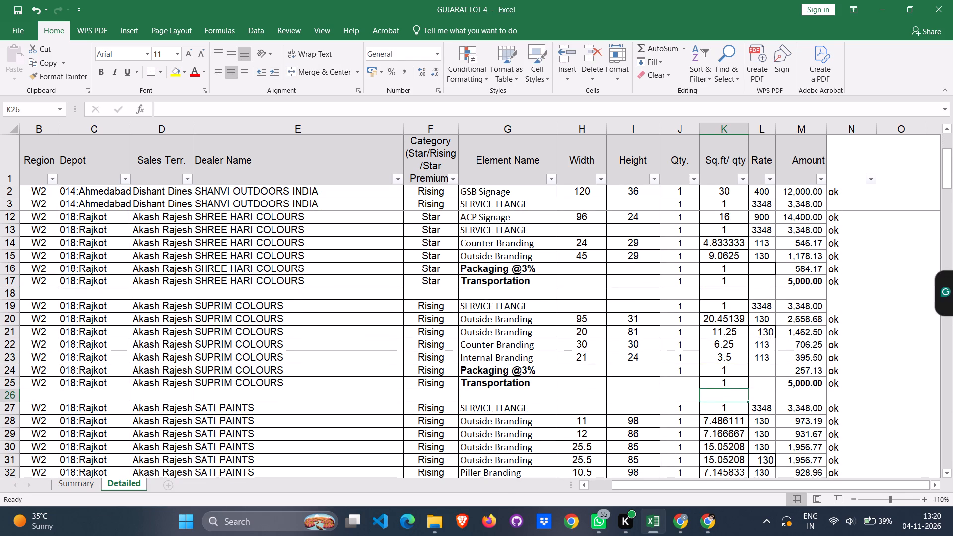
click(680, 381)
key(1)
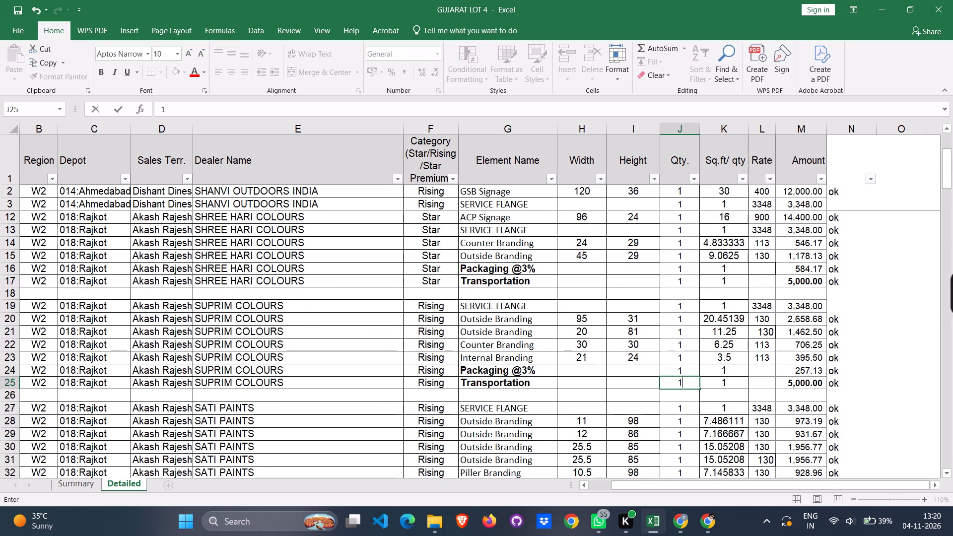
Set both Qty. and Sq.ft/ qty to 1 in the Packaging @3% and Transportation rows of SATI PAINTS.
scroll(699, 417, down, 3)
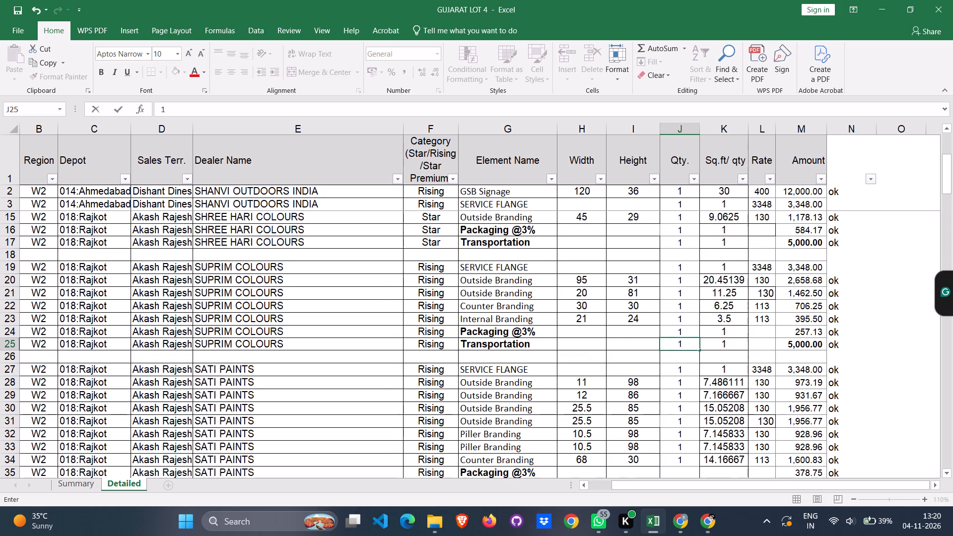
scroll(699, 417, down, 5)
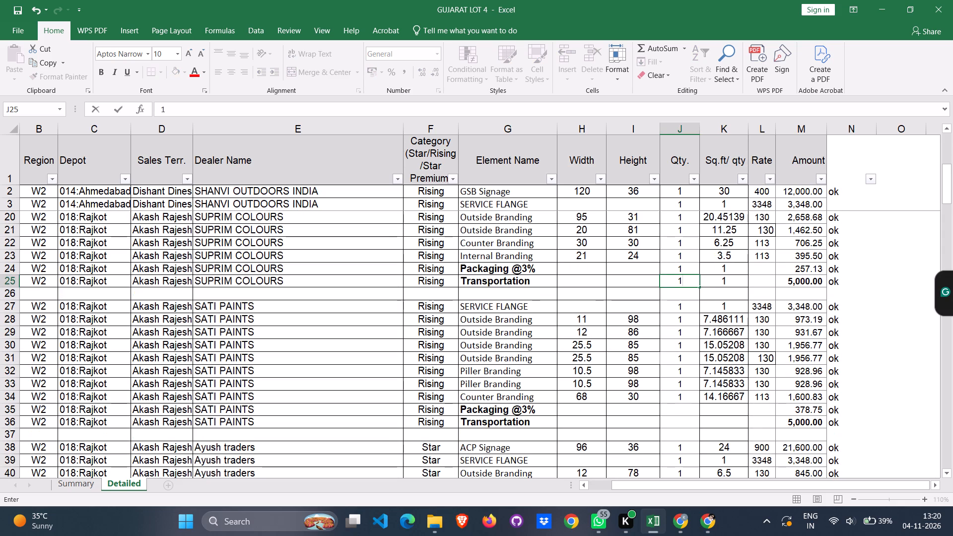
click(680, 409)
key(1)
click(685, 425)
key(1)
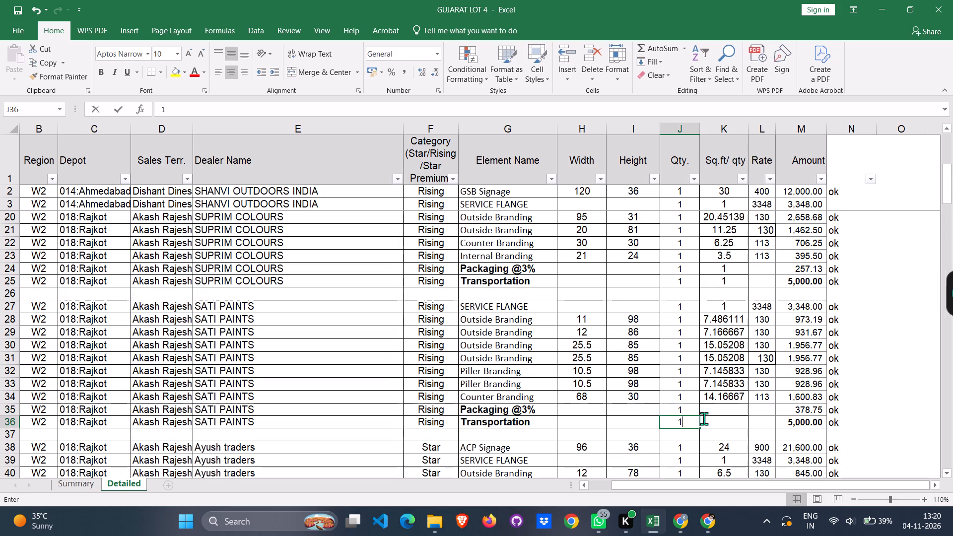
click(720, 409)
key(1)
click(725, 426)
key(1)
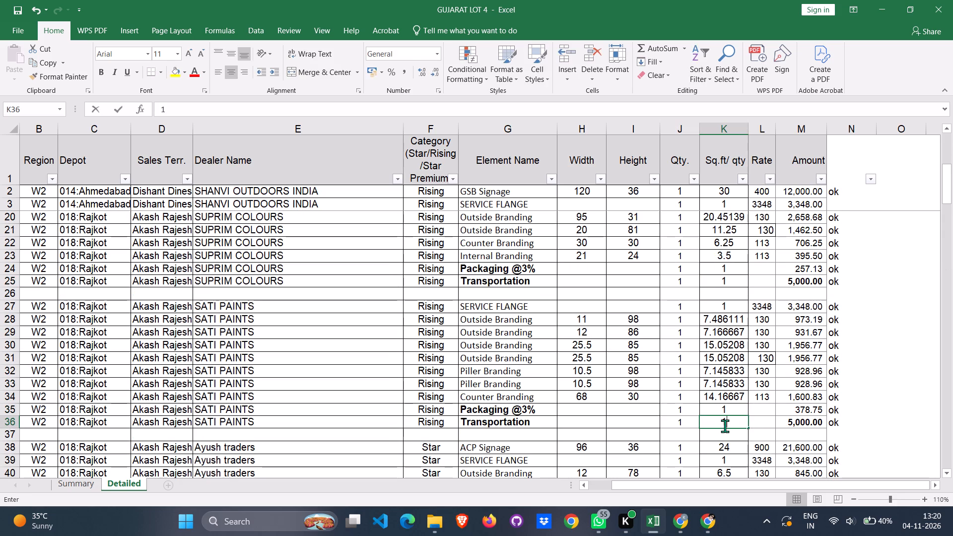
scroll(725, 426, down, 1)
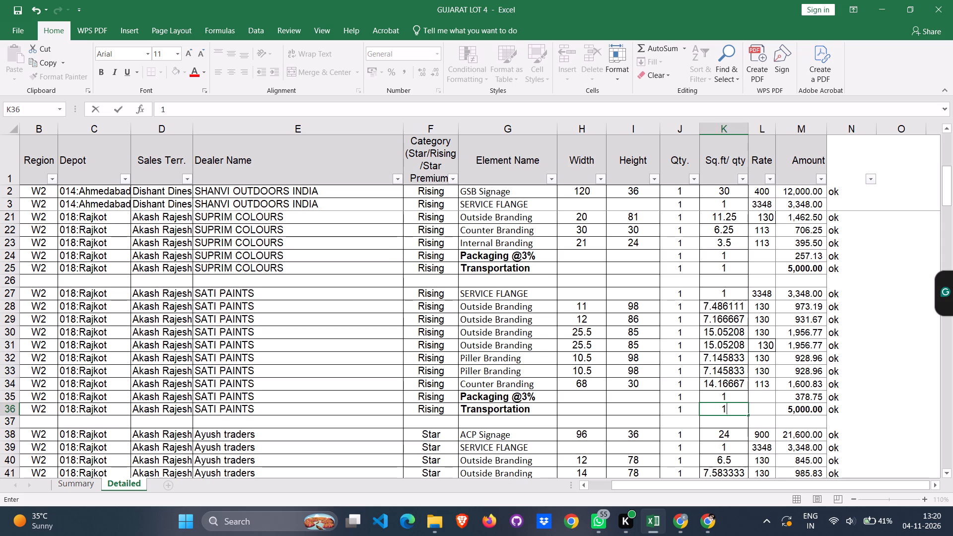
click(754, 411)
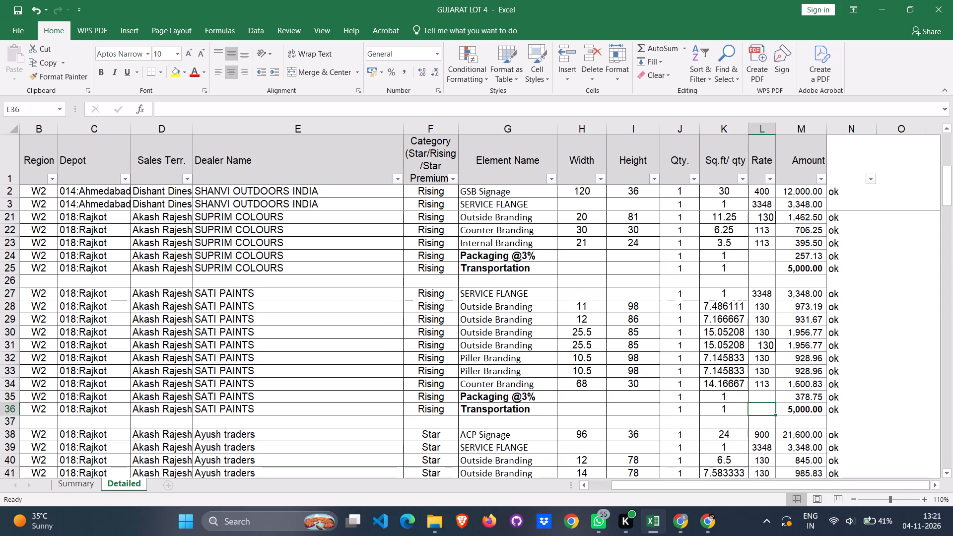
Set both Qty. and Sq.ft/ qty to 1 in the Packaging @3% and Transportation rows of Ayush traders.
scroll(713, 426, down, 2)
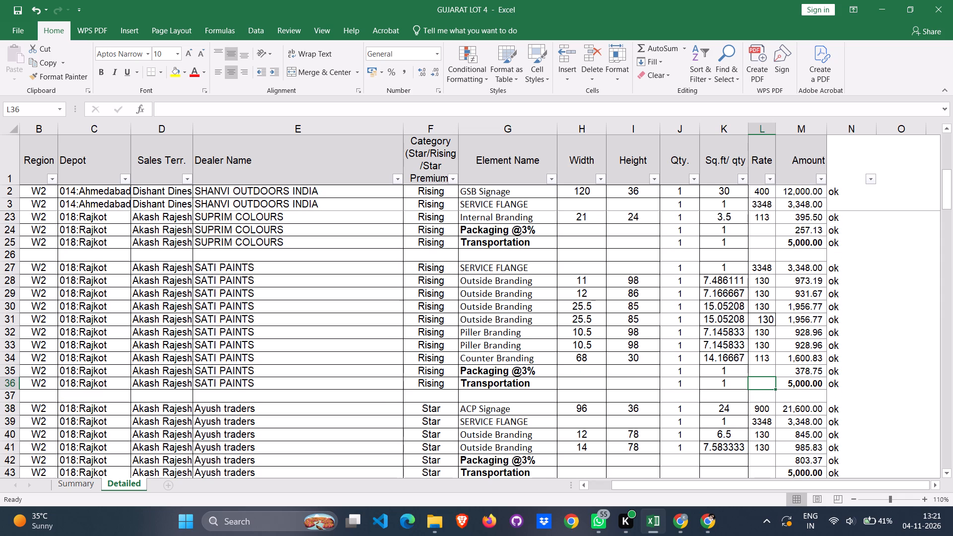
scroll(713, 426, down, 8)
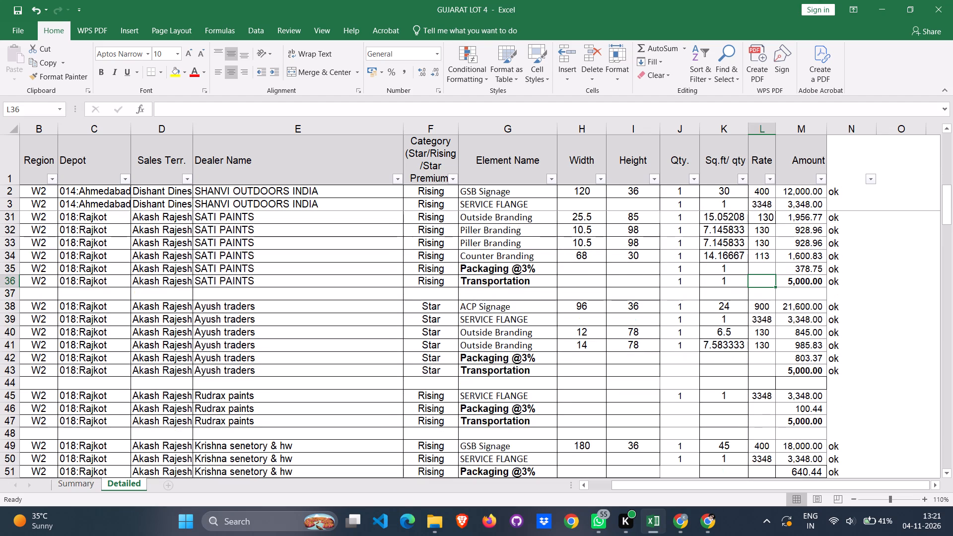
click(675, 358)
key(1)
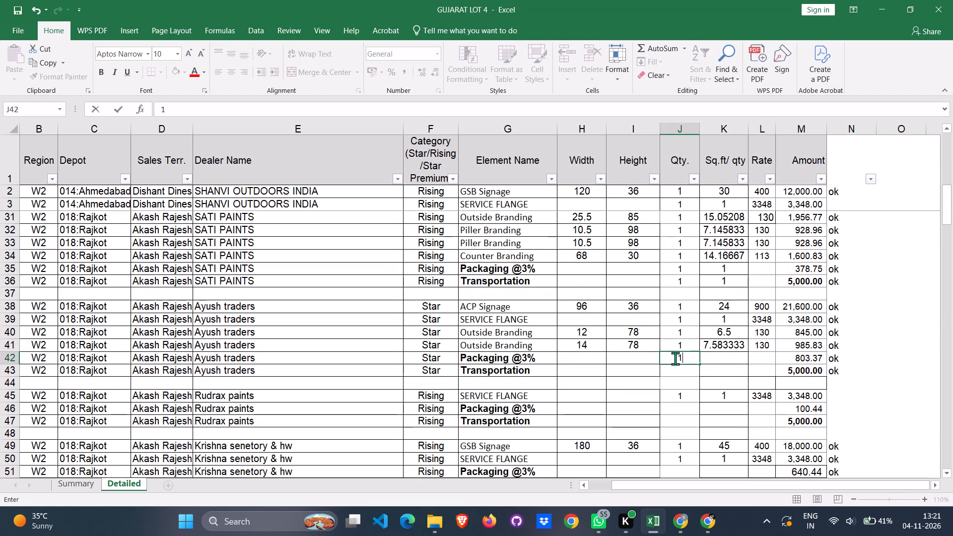
click(677, 370)
key(1)
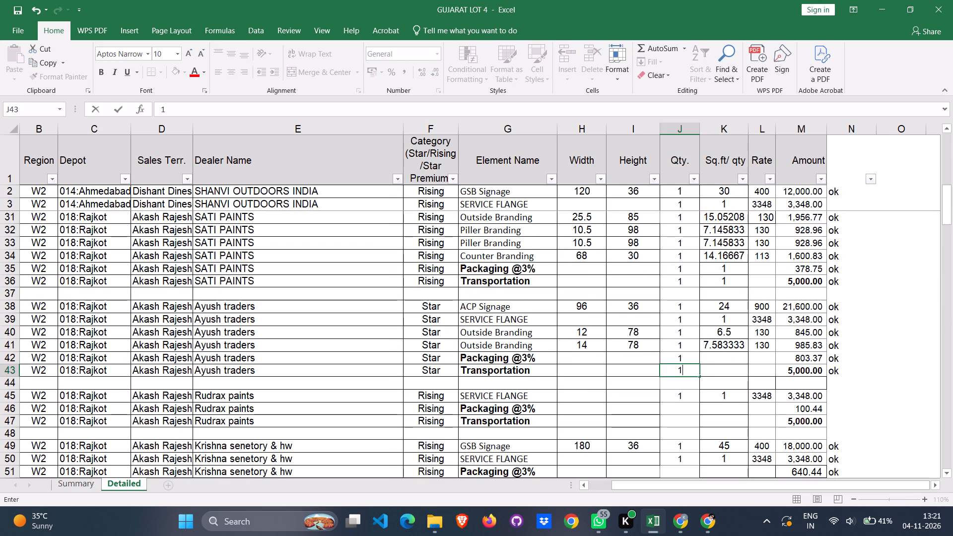
click(721, 356)
key(1)
click(726, 369)
key(1)
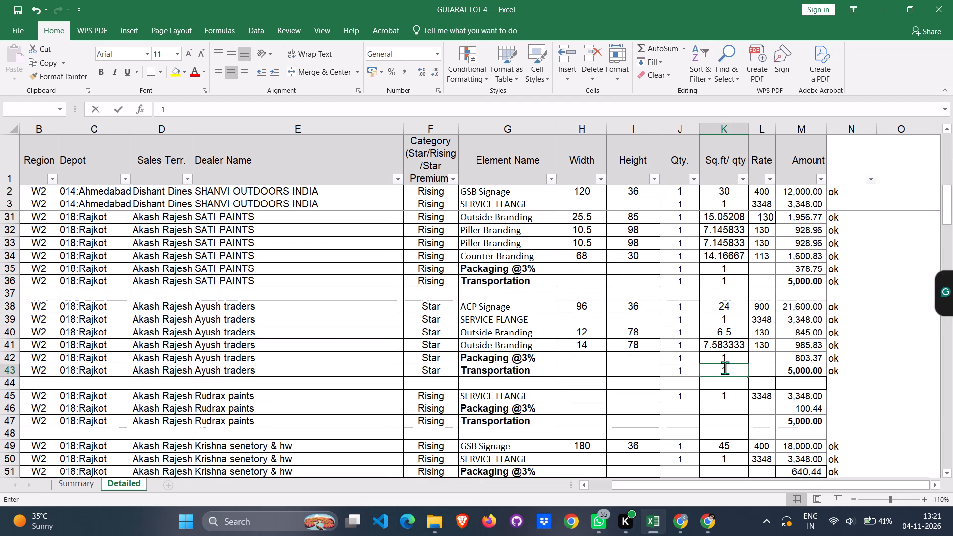
Set both Qty. and Sq.ft/ qty to 1 in the Packaging @3% and Transportation rows of Rudrax paints.
scroll(725, 369, down, 4)
click(676, 358)
key(1)
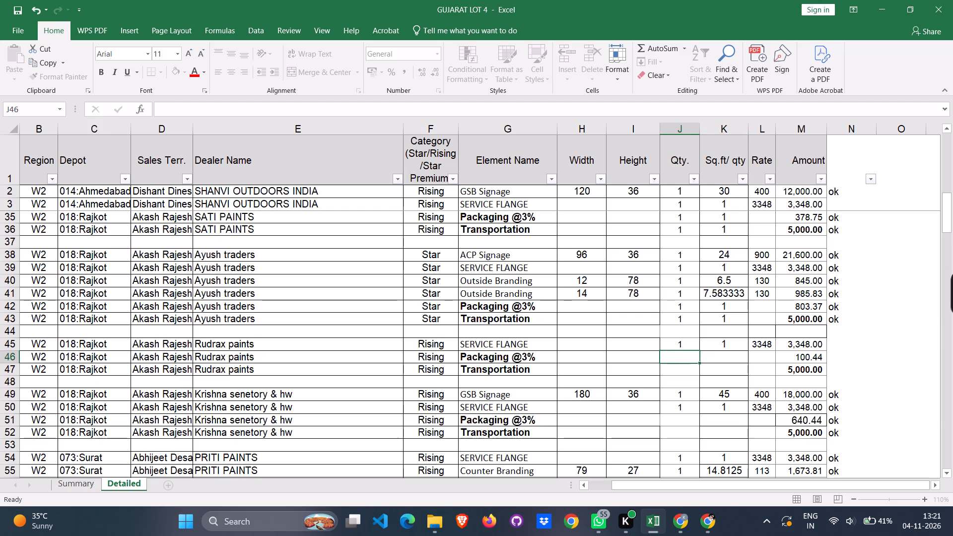
click(685, 372)
key(1)
click(730, 354)
key(1)
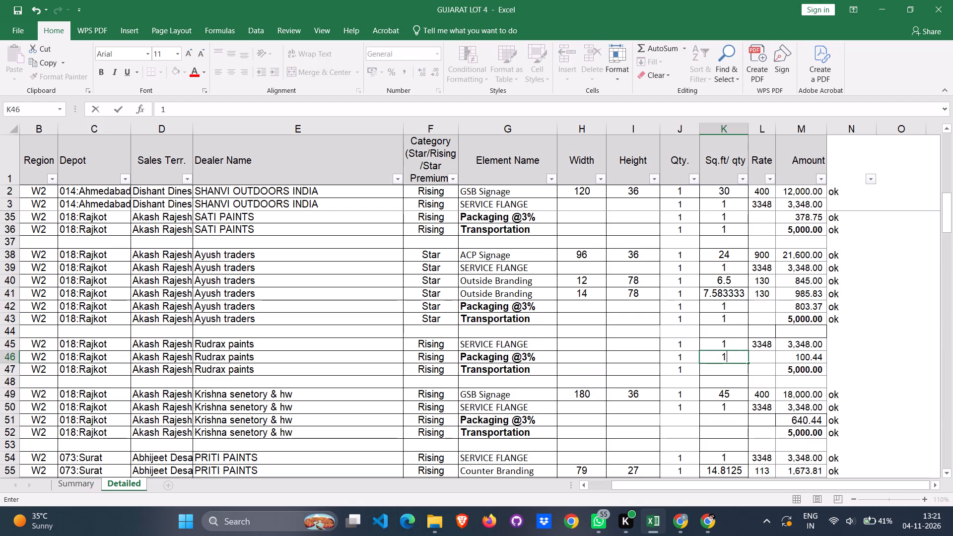
click(732, 364)
click(731, 365)
key(1)
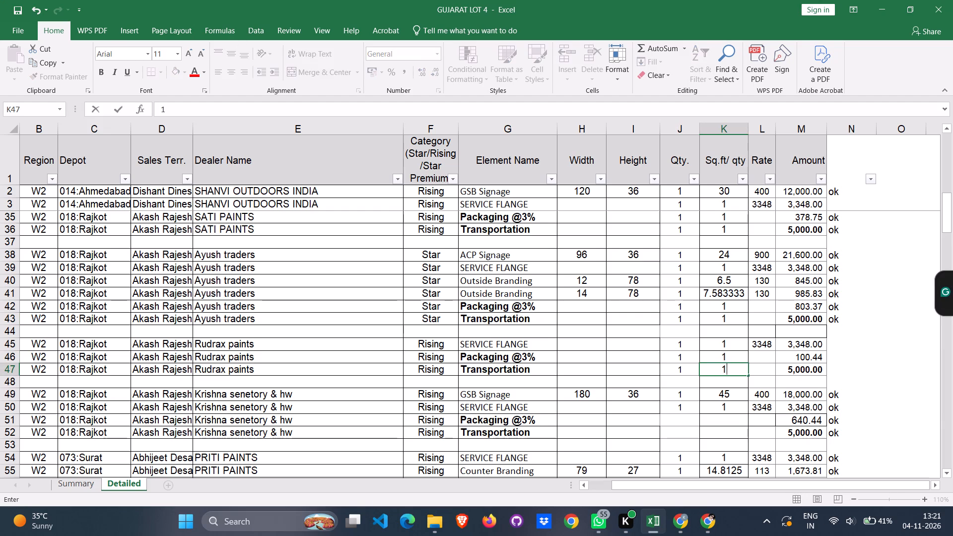
Set both Qty. and Sq.ft/ qty to 1 in the Packaging @3% and Transportation rows of Krishna senetory & hw.
scroll(713, 404, down, 4)
click(680, 370)
key(1)
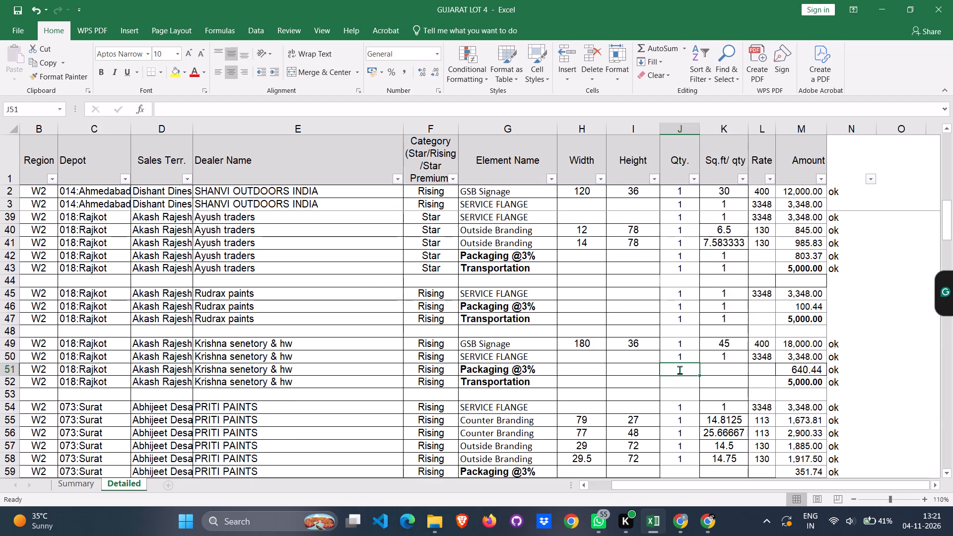
click(681, 381)
key(1)
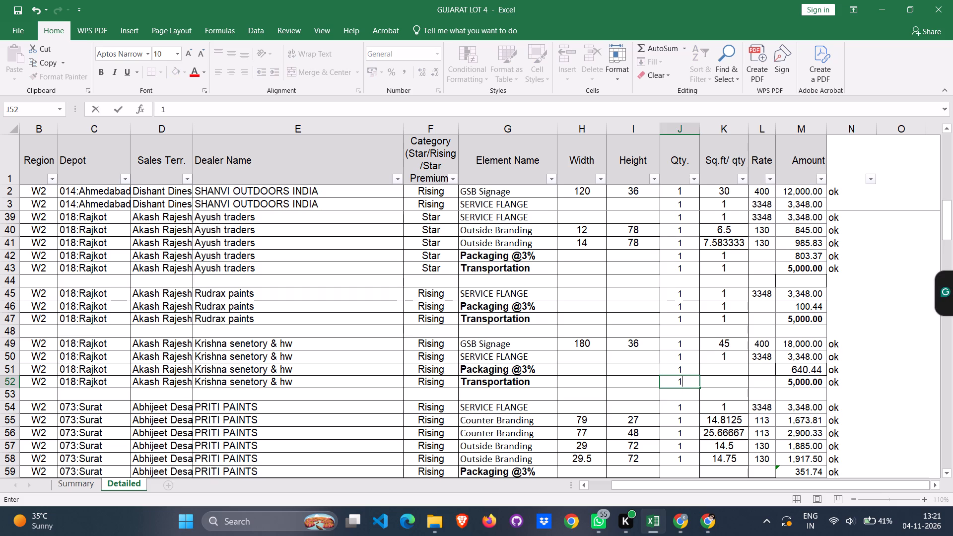
click(726, 367)
key(1)
click(726, 382)
key(1)
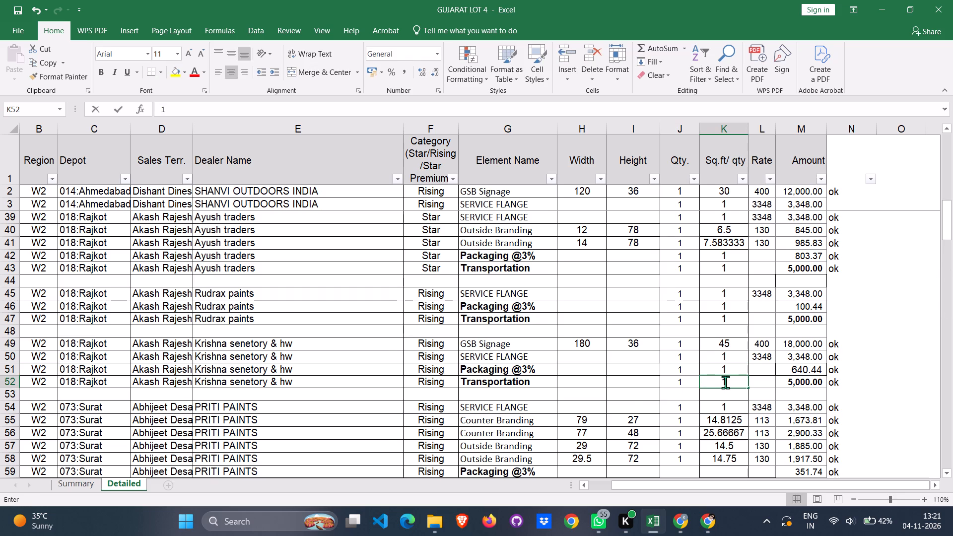
Set both Qty. and Sq.ft/ qty to 1 in the Packaging @3% row of PRITI PAINTS.
scroll(725, 382, down, 7)
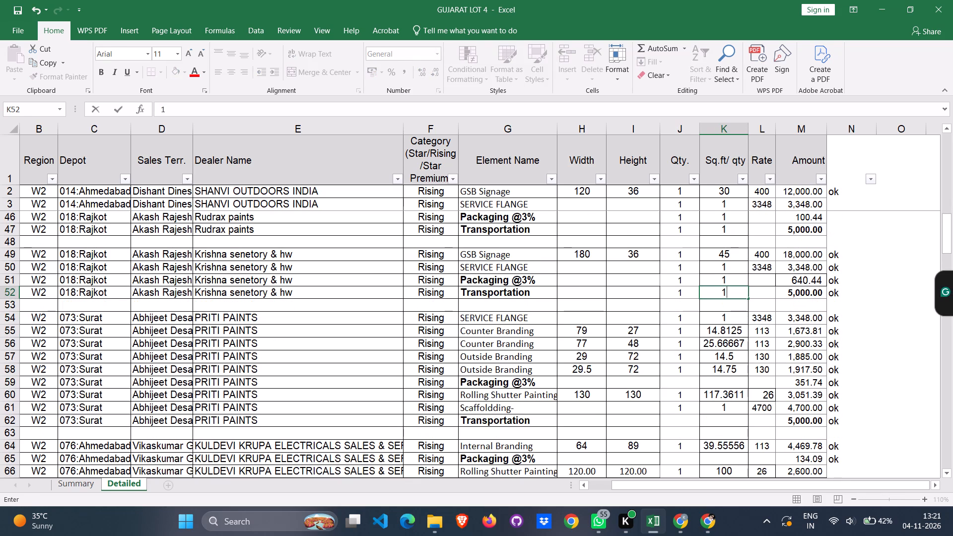
click(682, 382)
key(1)
click(729, 381)
key(1)
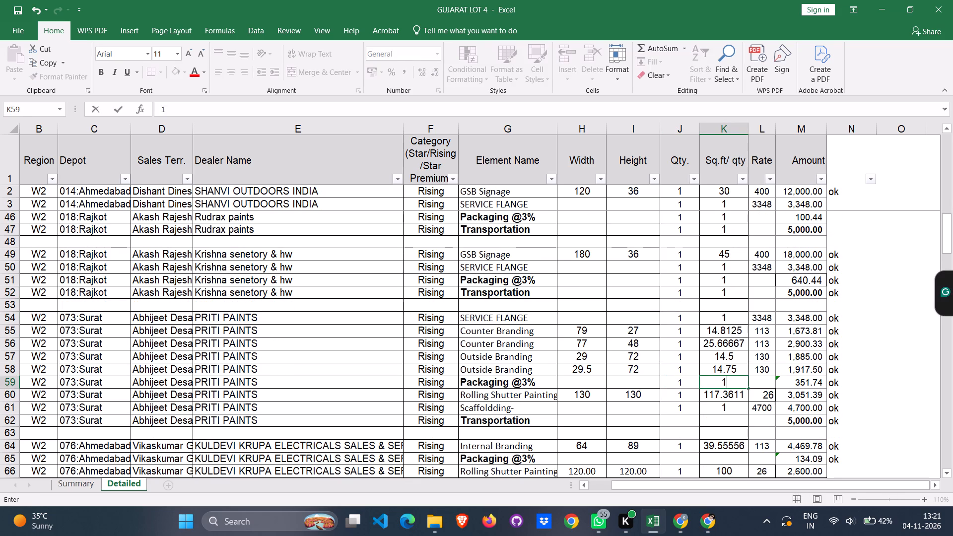
For PRITI PAINTS, set Height to 1 in the Scaffoldding- and Transportation rows and the Transportation Qty. to 1.
click(636, 406)
key(1)
click(635, 419)
key(1)
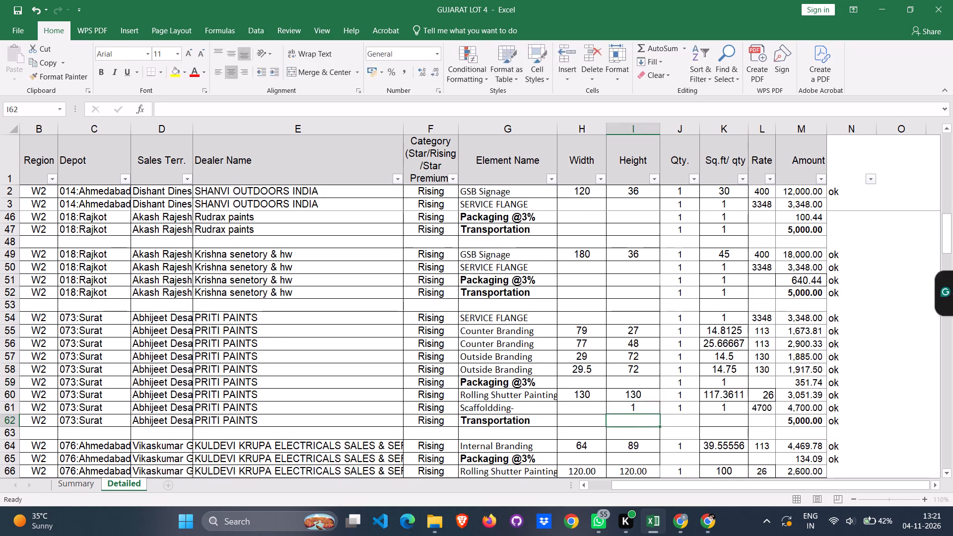
click(680, 417)
key(1)
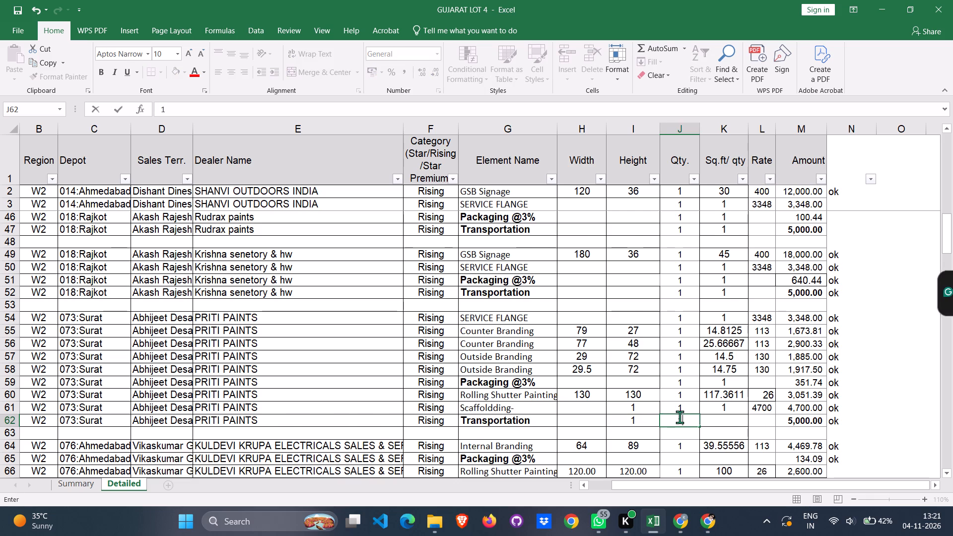
Set both Qty. and Sq.ft/ qty to 1 in the Packaging @3% and Transportation rows of KULDEVI KRUPA ELECTRICALS.
scroll(680, 417, down, 6)
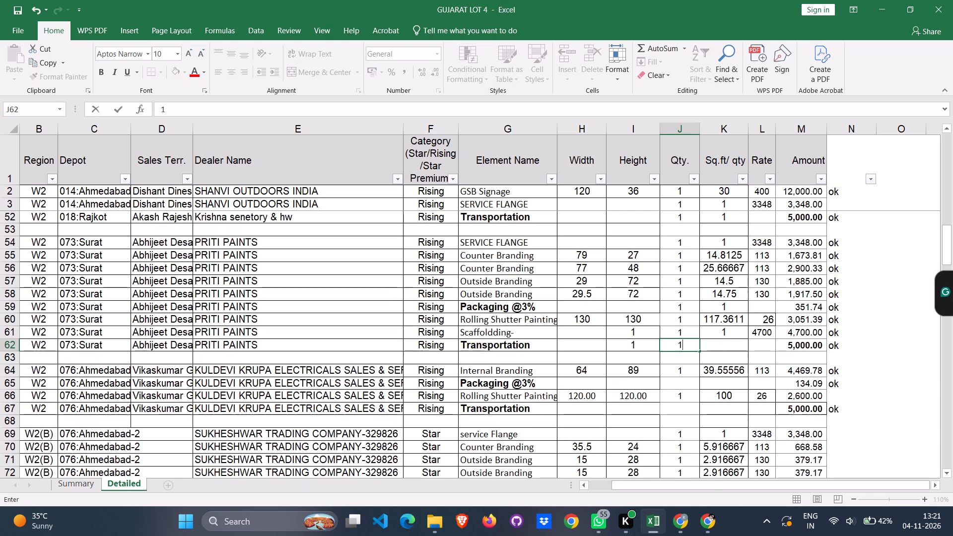
click(679, 385)
key(1)
click(737, 384)
key(1)
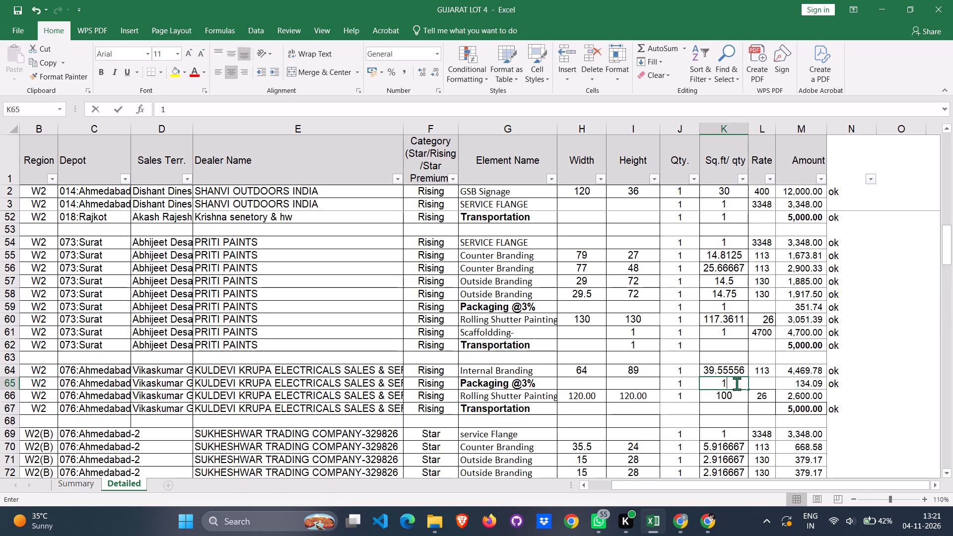
click(679, 413)
key(1)
click(724, 405)
key(1)
Set both Qty. and Sq.ft/ qty to 1 in the Packaging @3% and Transportation rows of SUKHESHWAR TRADING COMPANY.
scroll(724, 405, down, 2)
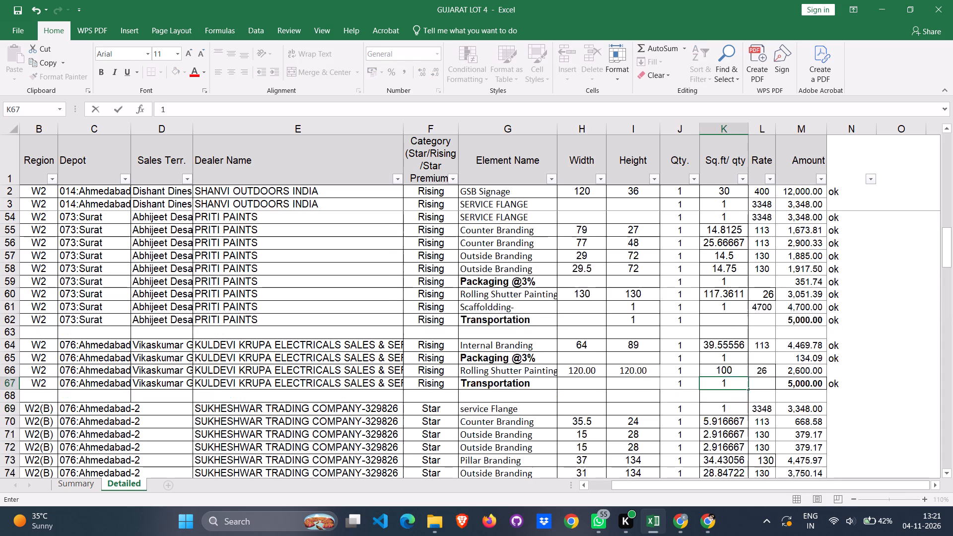
scroll(724, 405, down, 10)
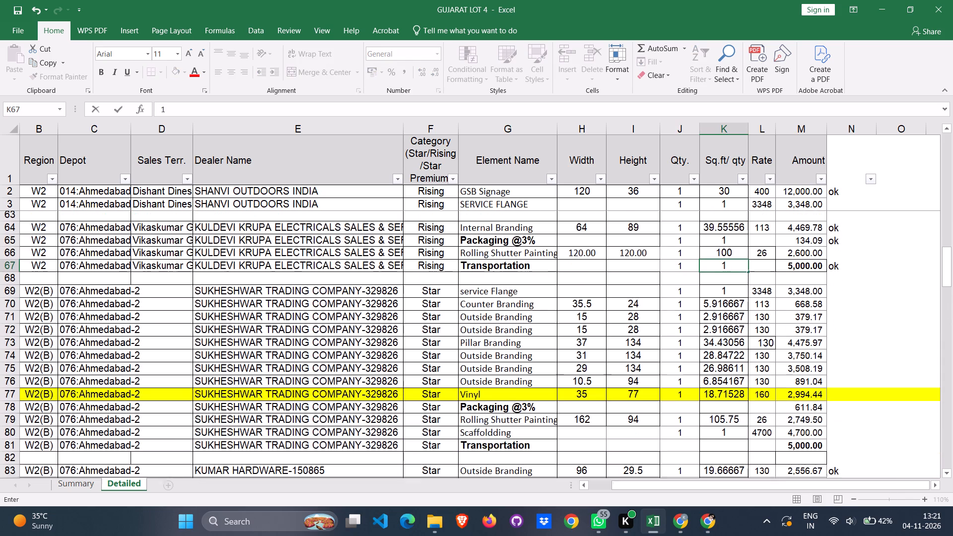
scroll(724, 405, down, 1)
click(725, 385)
key(1)
click(686, 384)
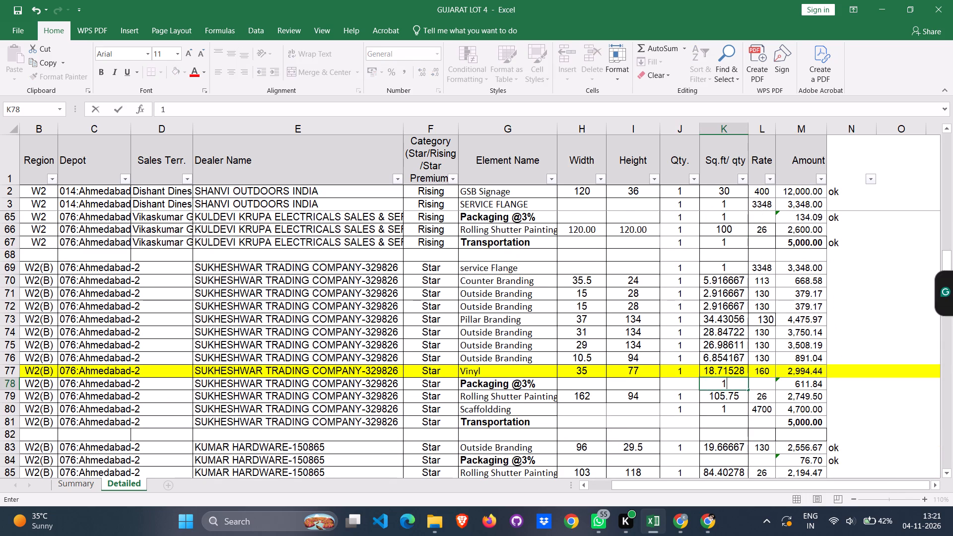
key(1)
scroll(720, 409, down, 4)
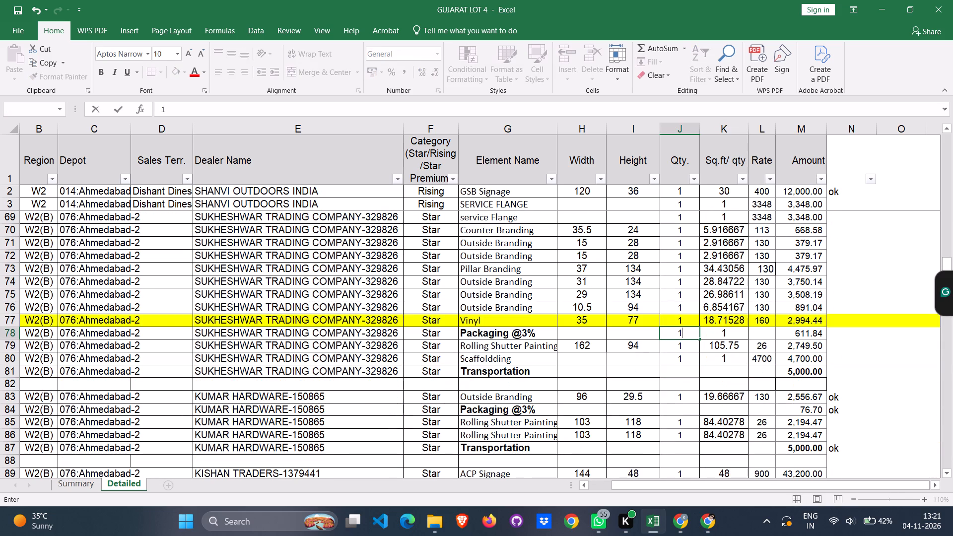
click(683, 371)
key(1)
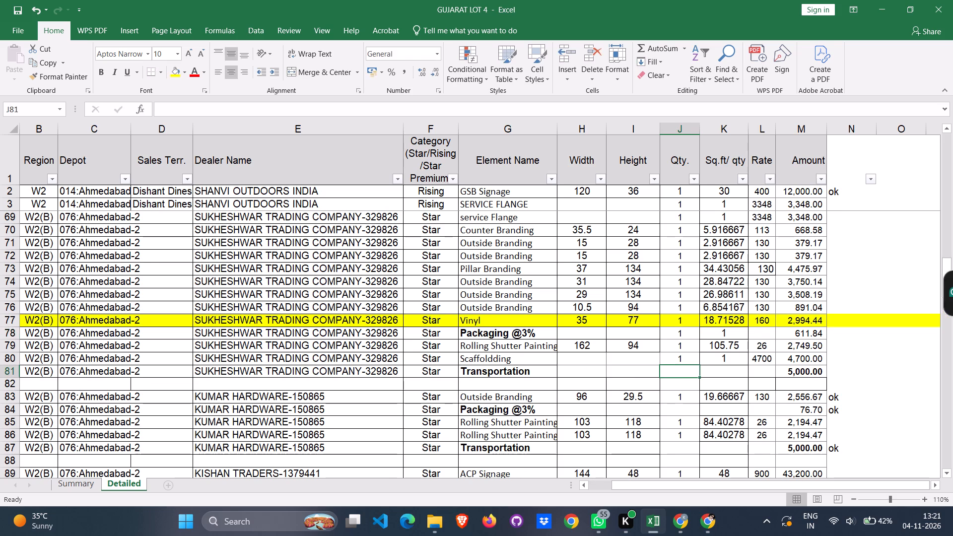
click(726, 372)
key(1)
Set both Qty. and Sq.ft/ qty to 1 in the Packaging @3% and Transportation rows of KUMAR HARDWARE.
click(679, 410)
key(1)
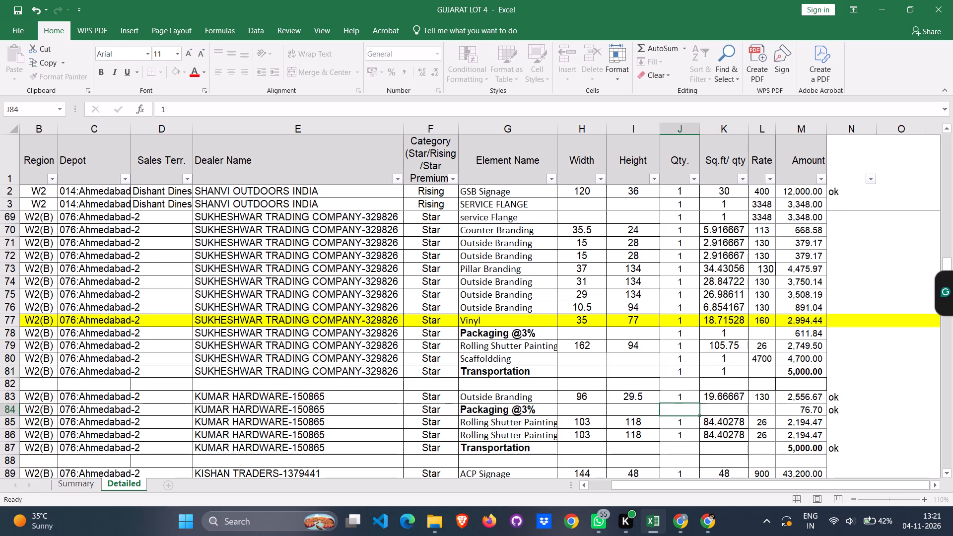
click(730, 412)
key(1)
scroll(731, 412, down, 4)
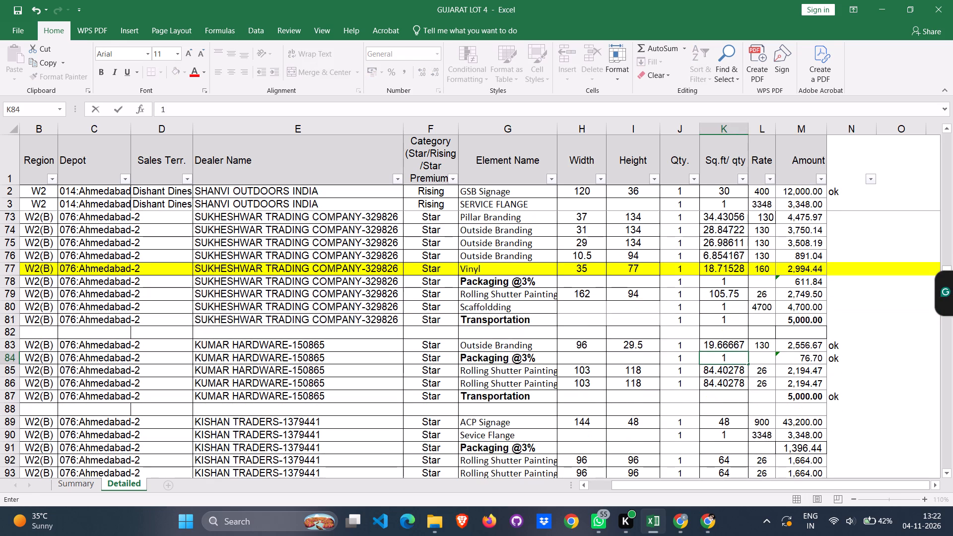
click(684, 394)
key(1)
click(730, 400)
key(1)
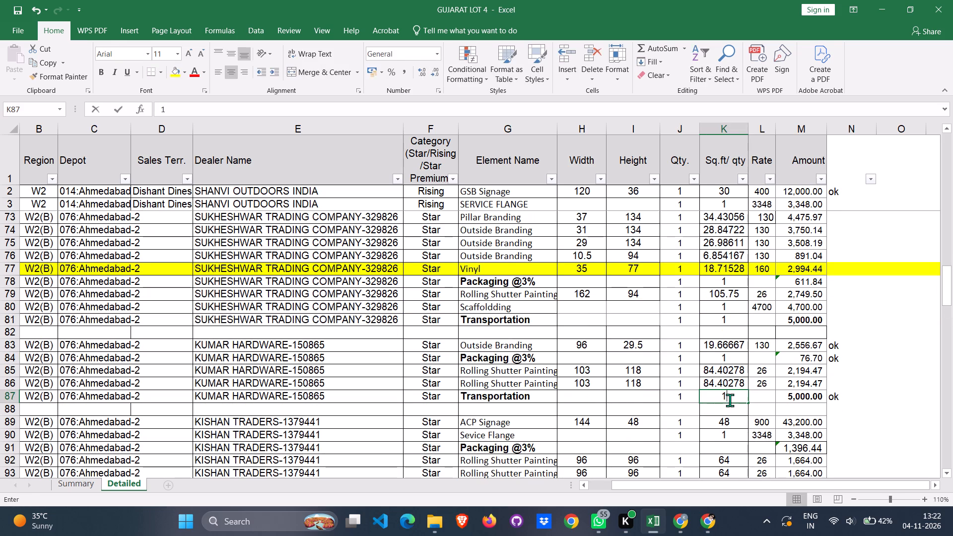
Set both Qty. and Sq.ft/ qty to 1 in the Packaging @3% and Transportation rows of KISHAN TRADERS.
scroll(730, 400, down, 6)
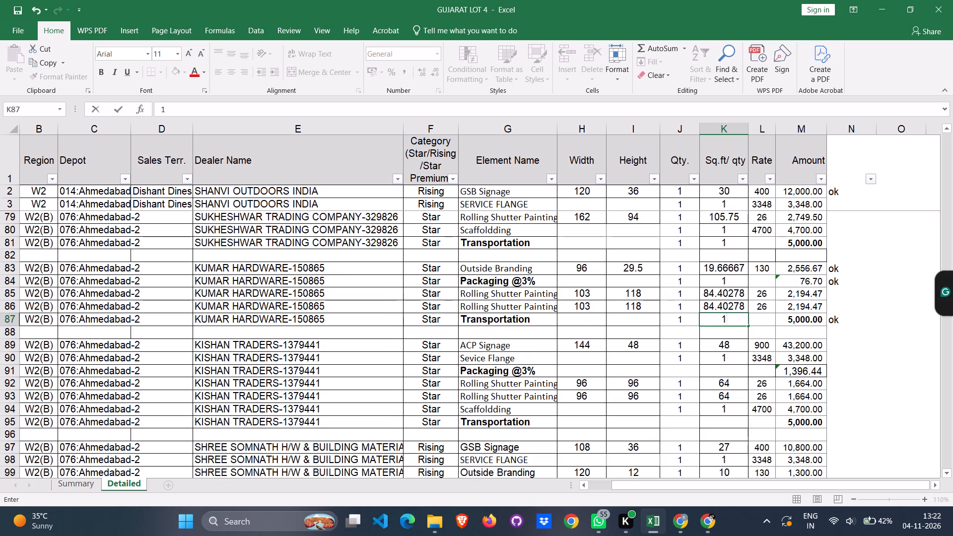
click(683, 372)
key(1)
click(722, 372)
key(1)
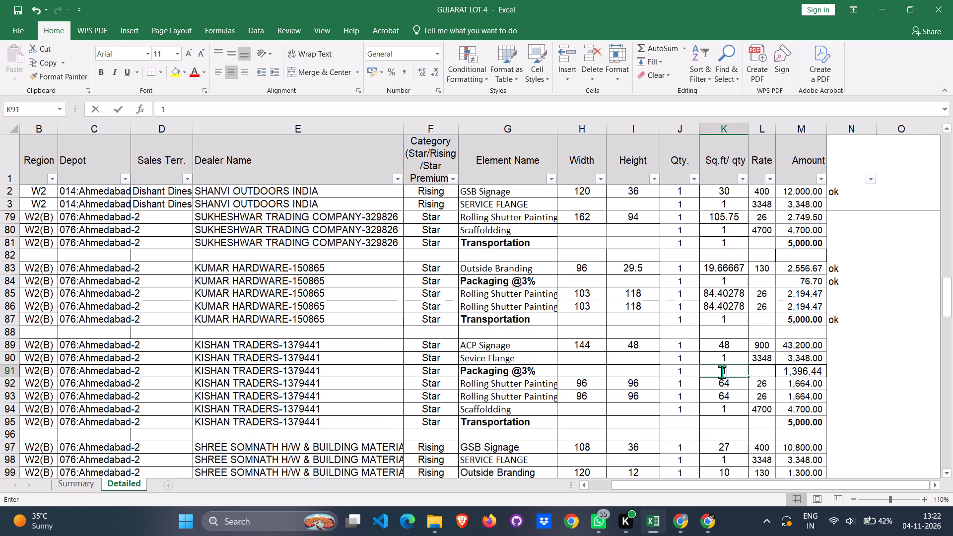
click(678, 420)
key(1)
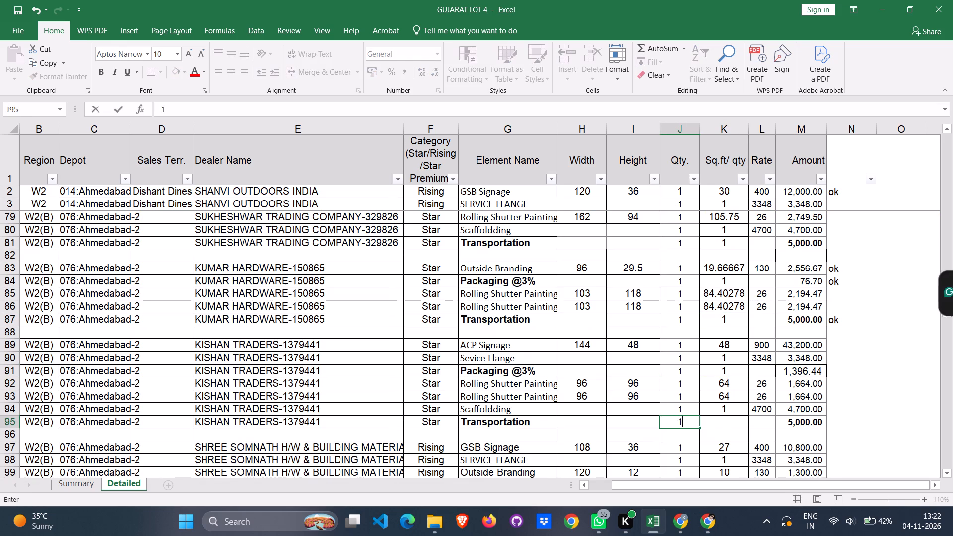
click(727, 425)
key(1)
Set both Qty. and Sq.ft/ qty to 1 in the Packaging @3% and Transportation rows of SHREE SOMNATH H/W & BUILDING MATERIAL.
scroll(728, 423, down, 7)
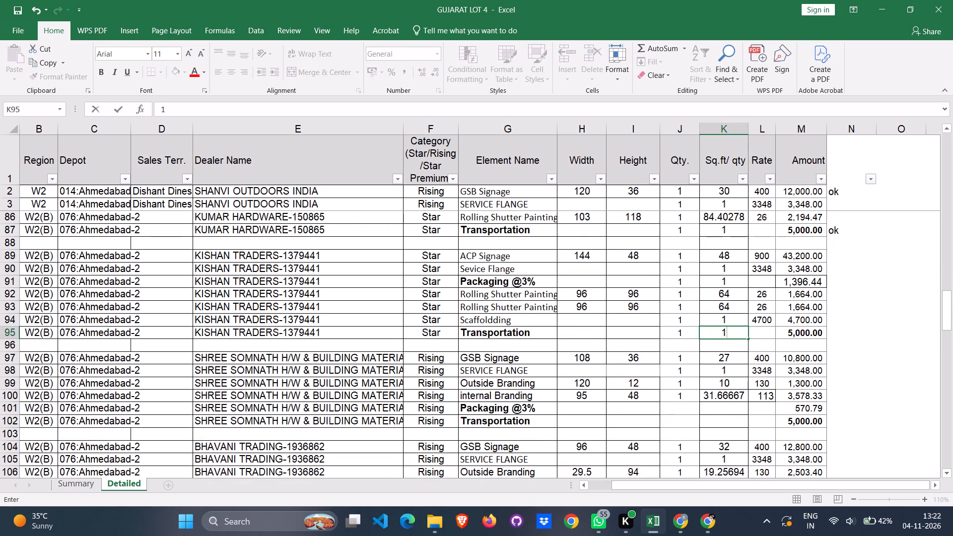
click(683, 406)
key(1)
click(687, 423)
key(1)
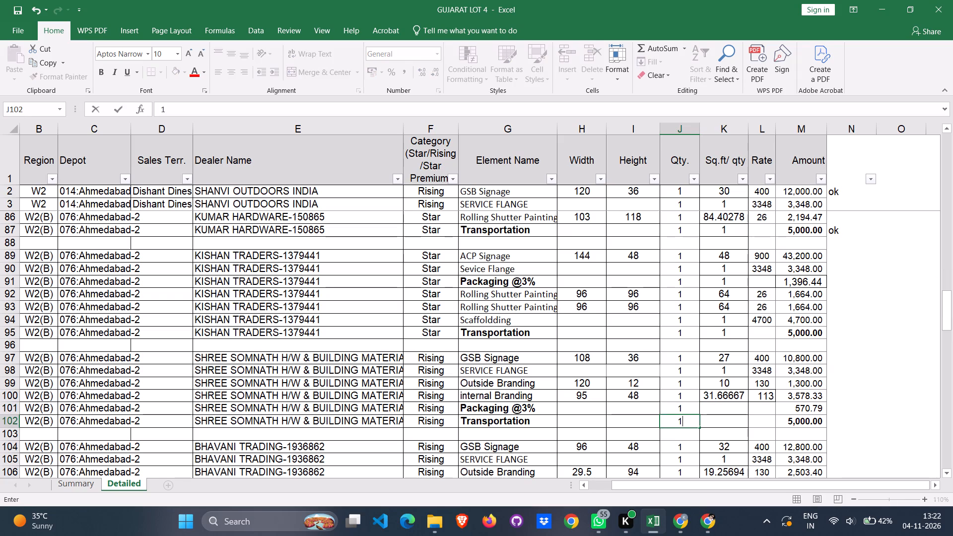
click(734, 410)
key(1)
click(726, 421)
key(1)
Set both Qty. and Sq.ft/ qty to 1 in the Packaging @3% and Transportation rows of BHAVANI TRADING.
scroll(726, 421, down, 2)
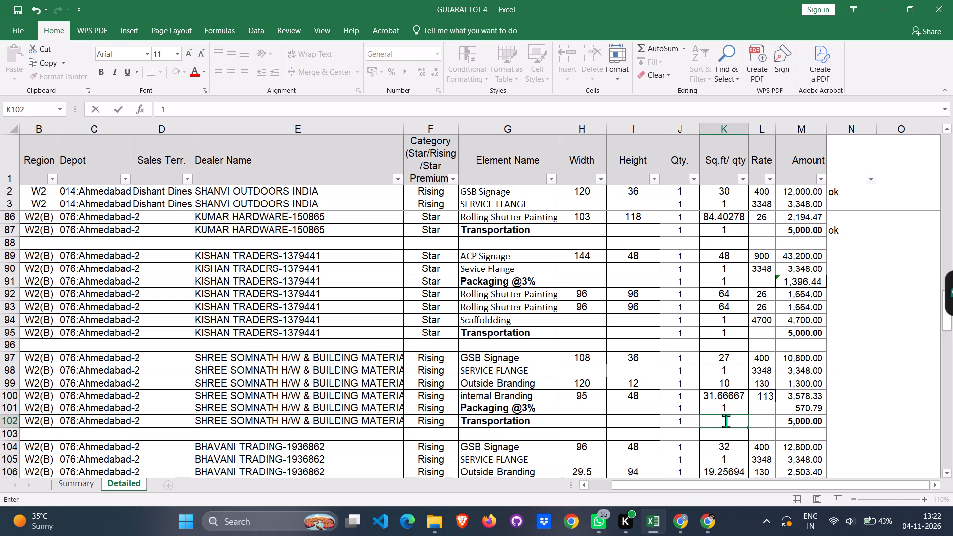
scroll(726, 421, down, 3)
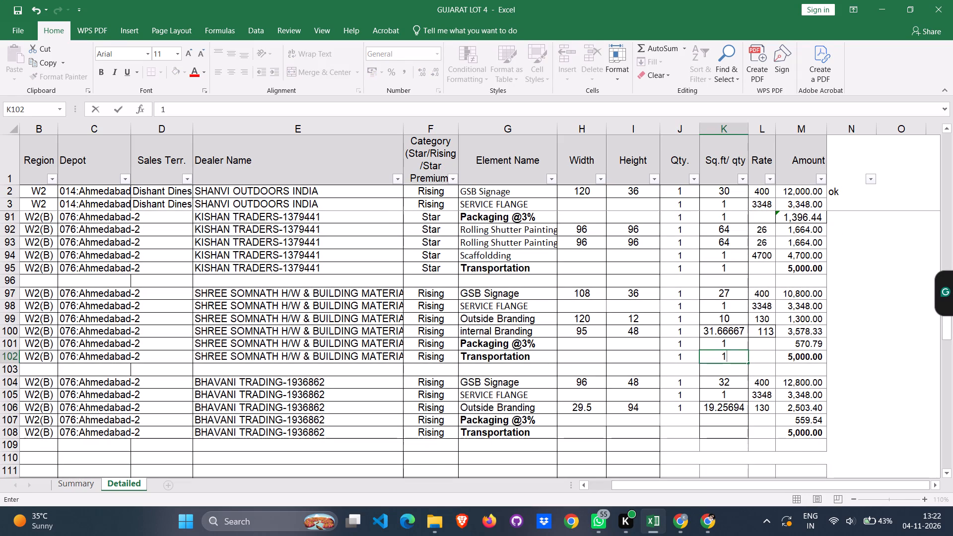
click(687, 421)
key(1)
click(685, 432)
key(1)
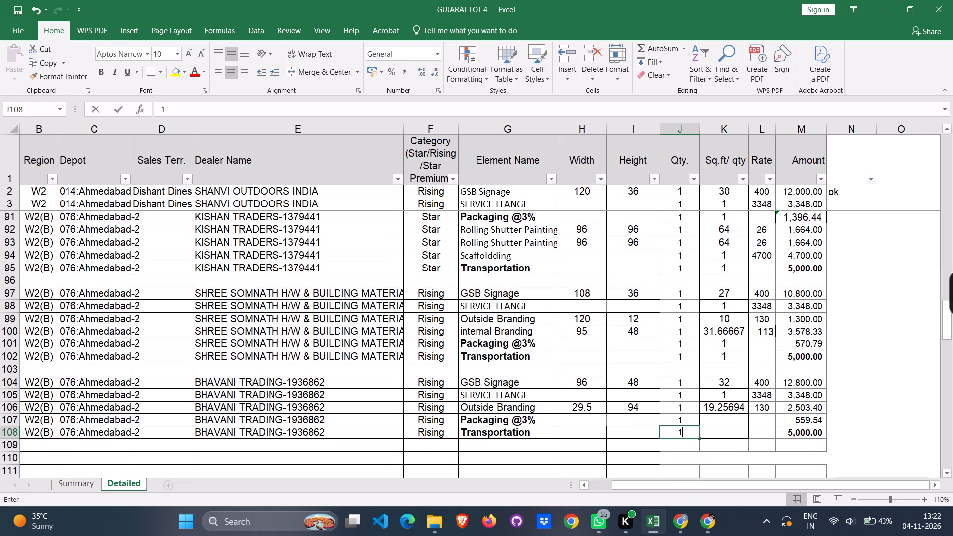
click(718, 419)
key(1)
click(724, 432)
key(1)
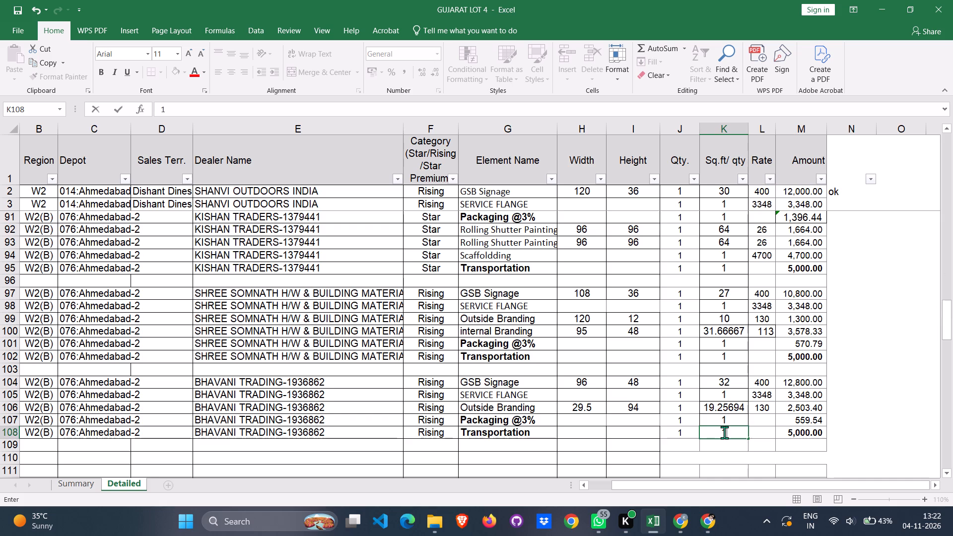
Save the GUJARAT LOT 4 workbook with the filled-in quantities.
scroll(724, 432, down, 7)
scroll(725, 422, up, 4)
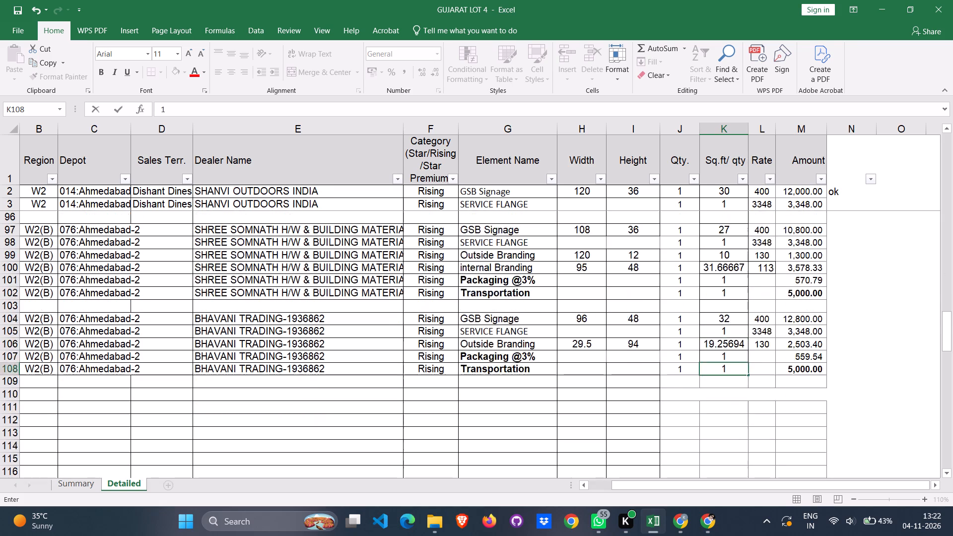
scroll(722, 431, up, 1)
key(ctrl+s)
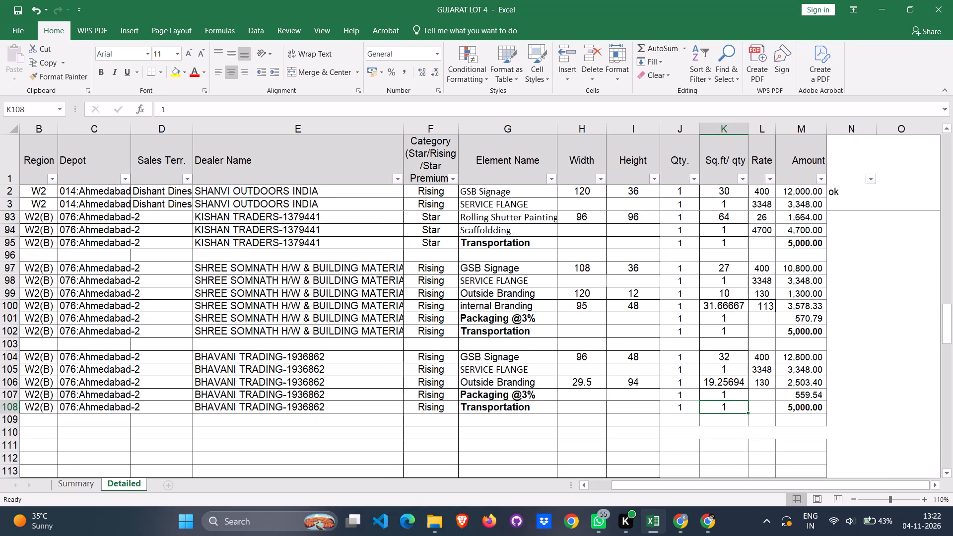
Review the Detailed entries from BHAVANI TRADING back up to SHANVI OUTDOORS INDIA, examining each dealer's Qty., Sq.ft/ qty, Rate and Amount values.
scroll(722, 432, up, 3)
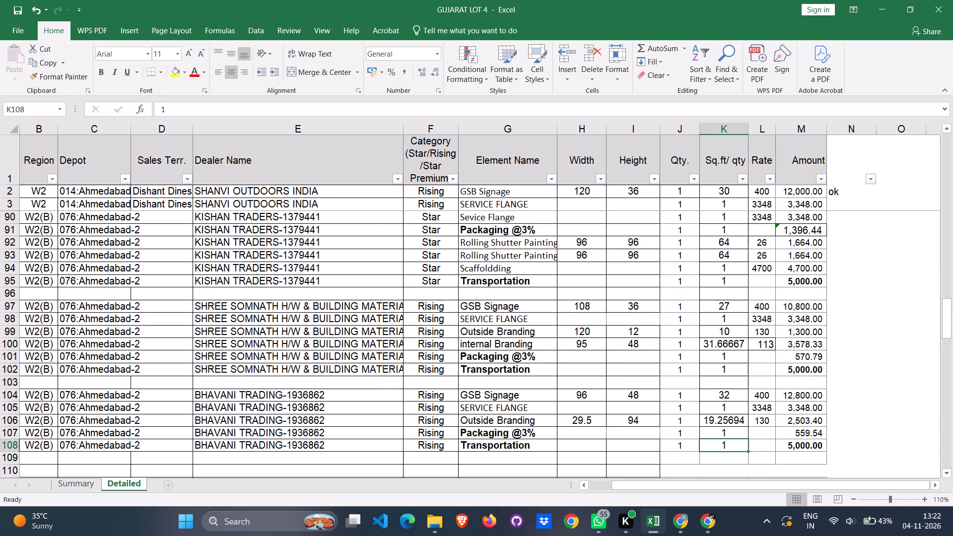
scroll(722, 432, up, 4)
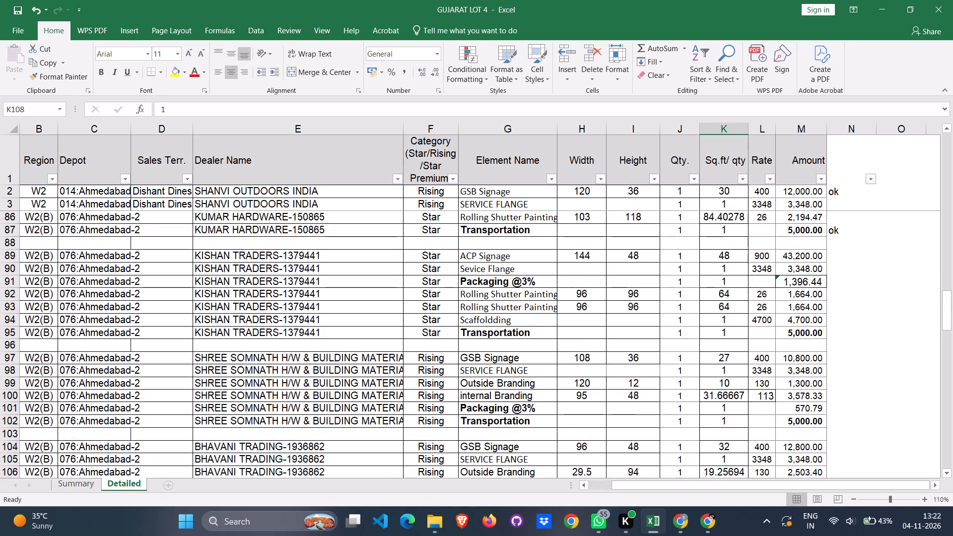
scroll(722, 432, up, 7)
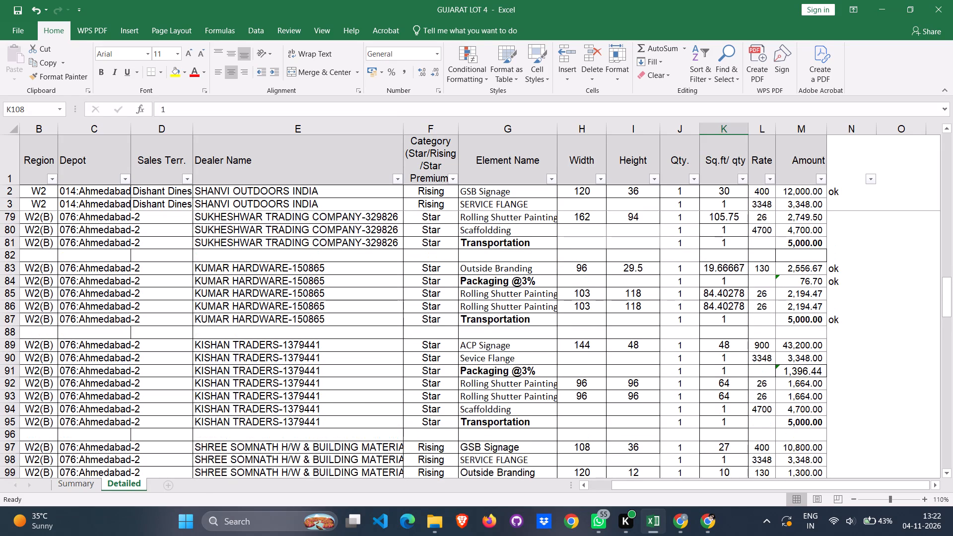
scroll(723, 431, up, 3)
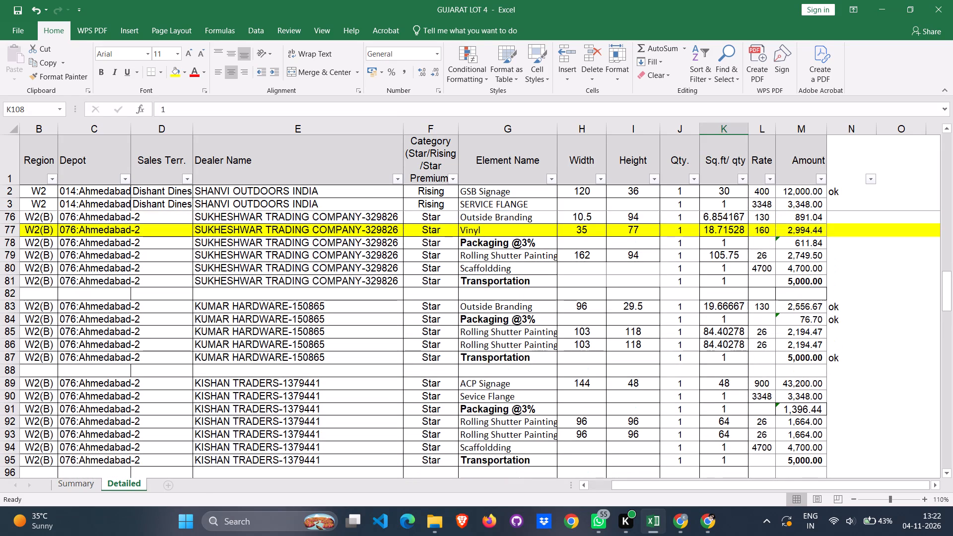
scroll(726, 430, up, 3)
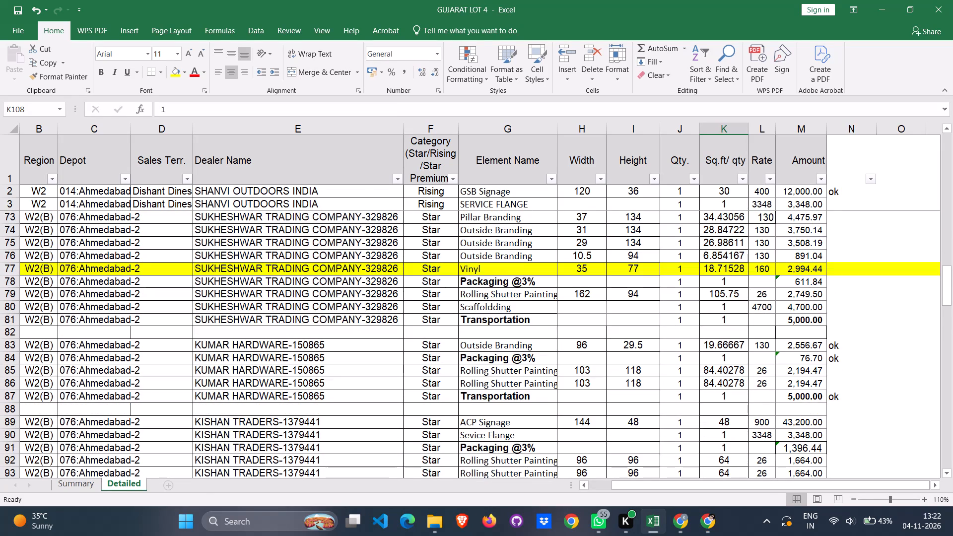
scroll(726, 430, up, 7)
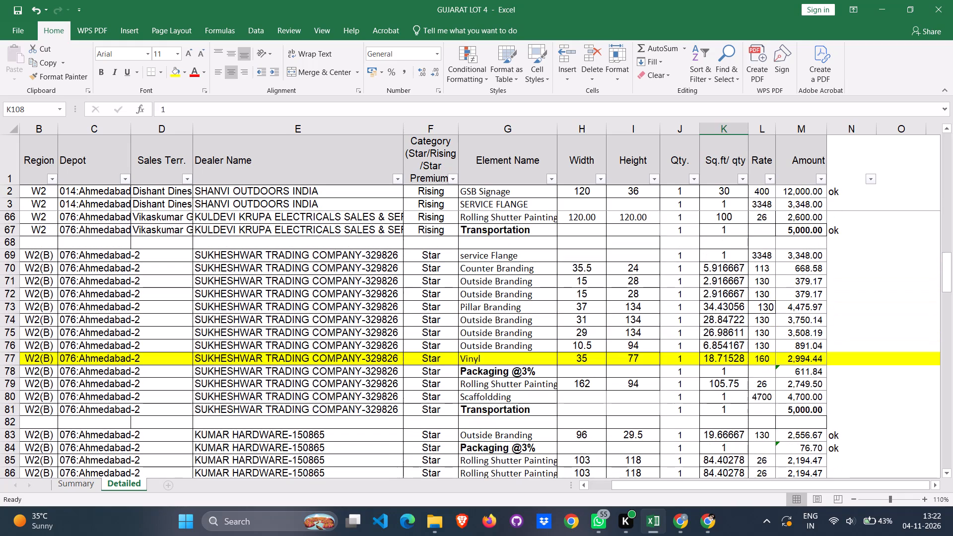
scroll(726, 430, up, 10)
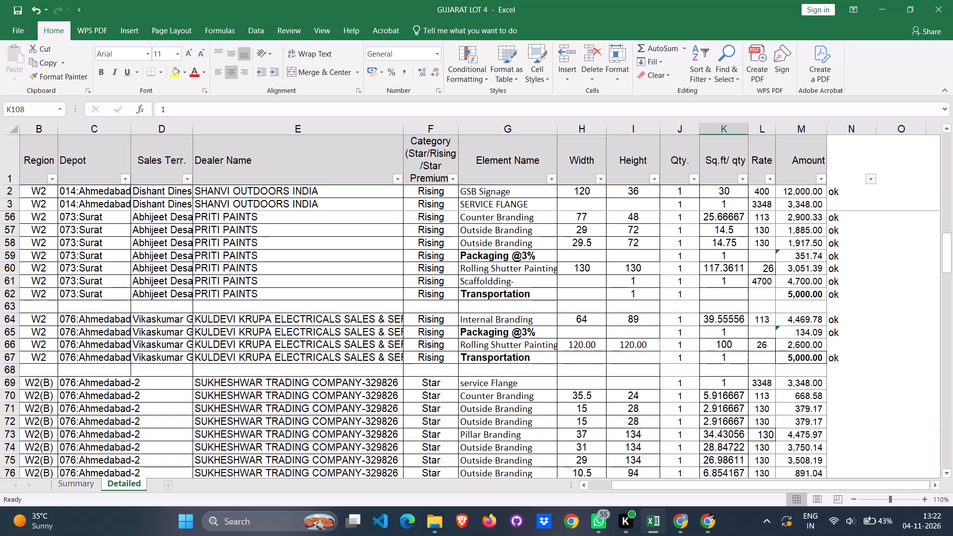
scroll(726, 430, up, 9)
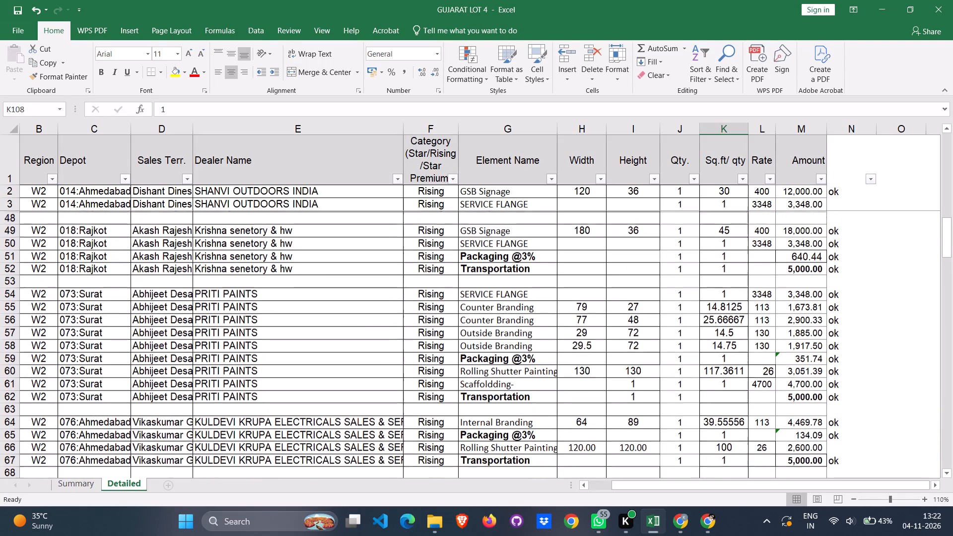
scroll(726, 430, up, 11)
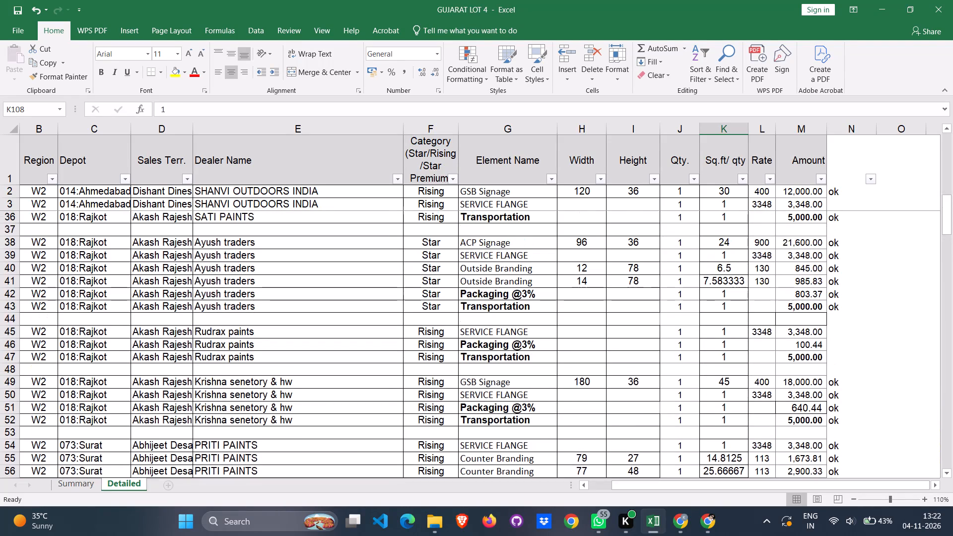
scroll(726, 430, up, 4)
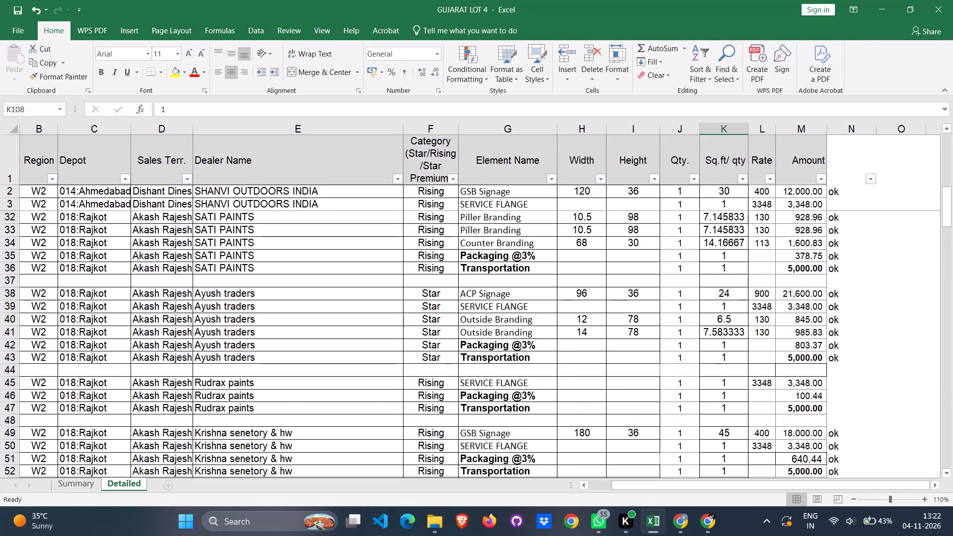
scroll(726, 430, up, 14)
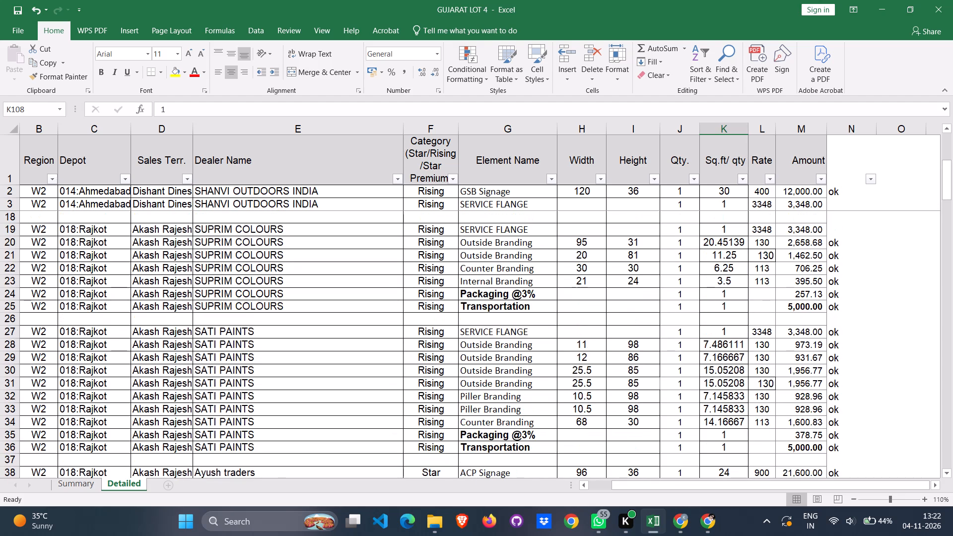
scroll(727, 430, up, 9)
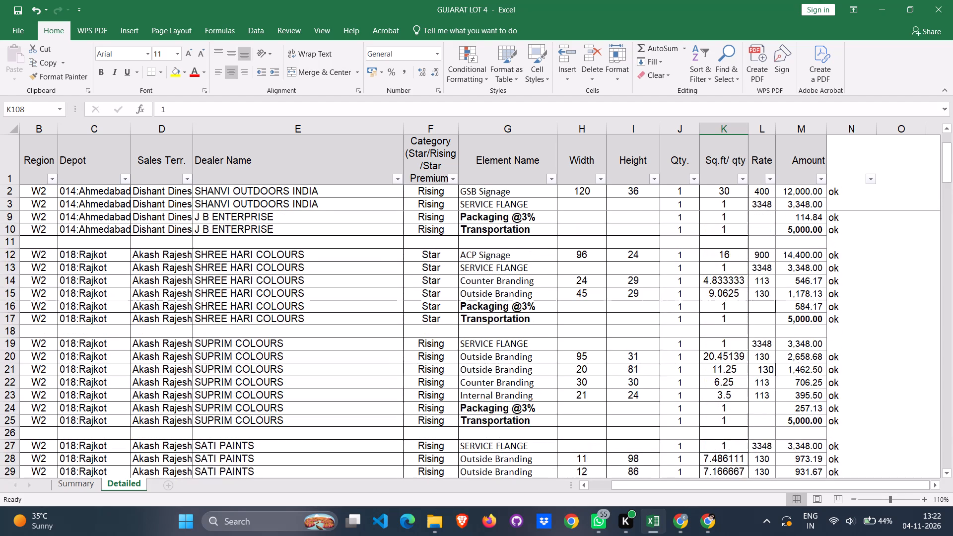
scroll(727, 430, up, 10)
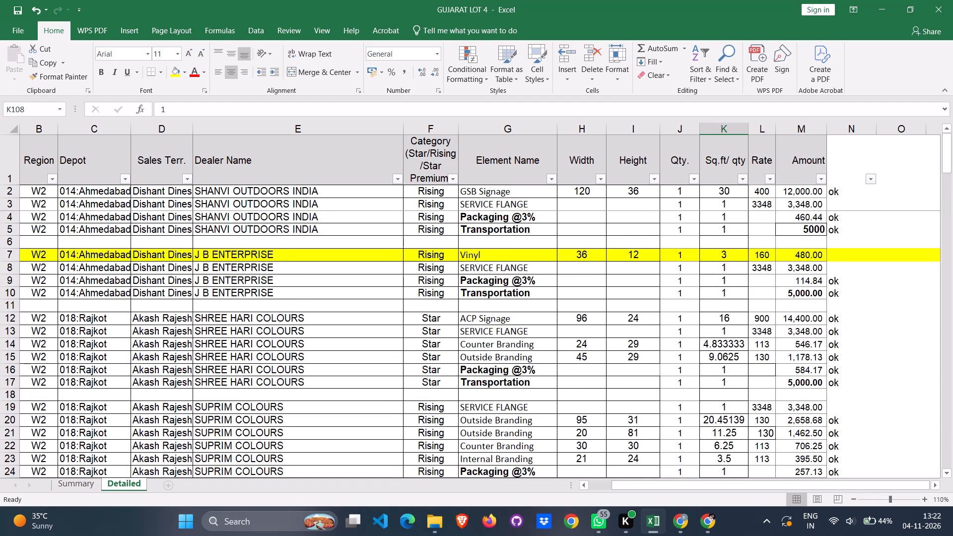
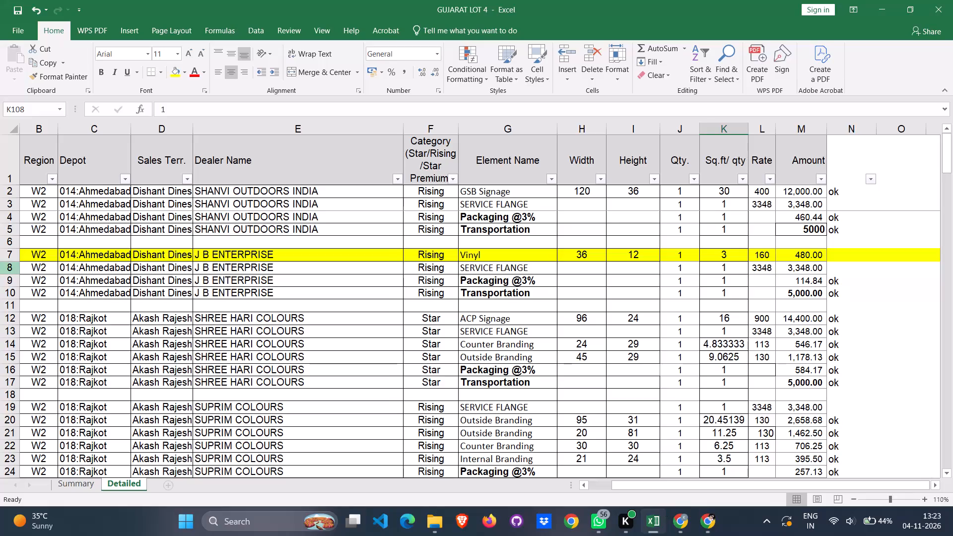
Highlight all four J B ENTERPRISE rows, from Vinyl through Transportation, with yellow fill.
drag(12, 255, 7, 292)
click(173, 76)
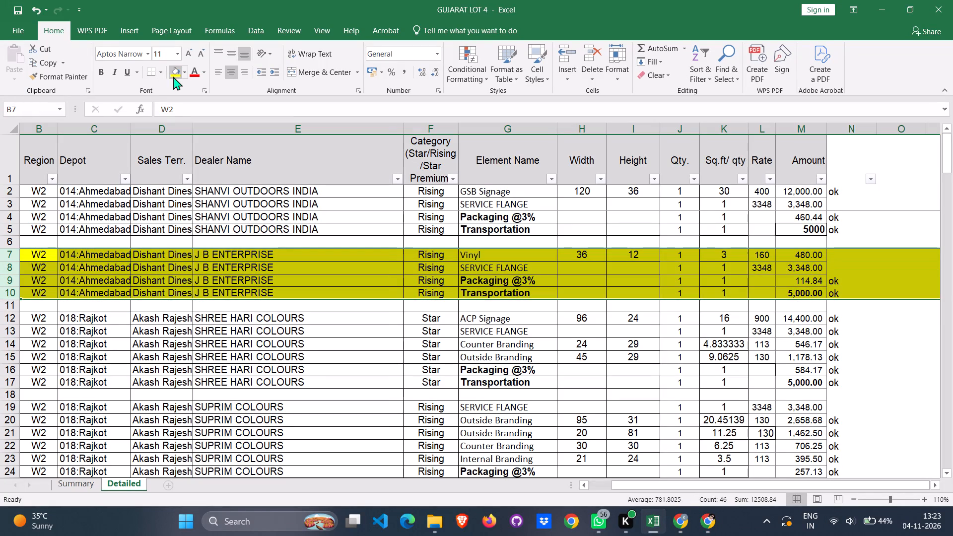
click(345, 326)
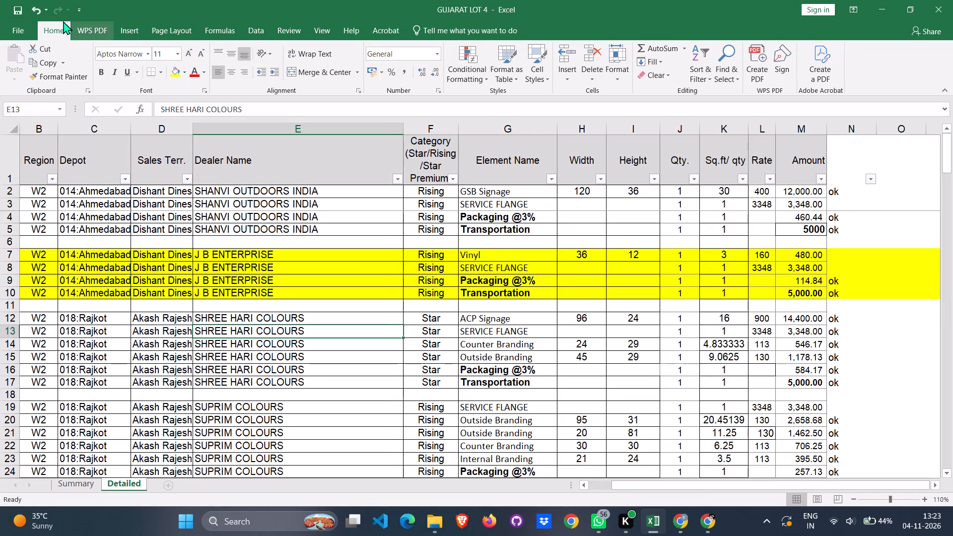
Save the GUJARAT LOT 4 workbook with the J B ENTERPRISE rows highlighted.
click(16, 4)
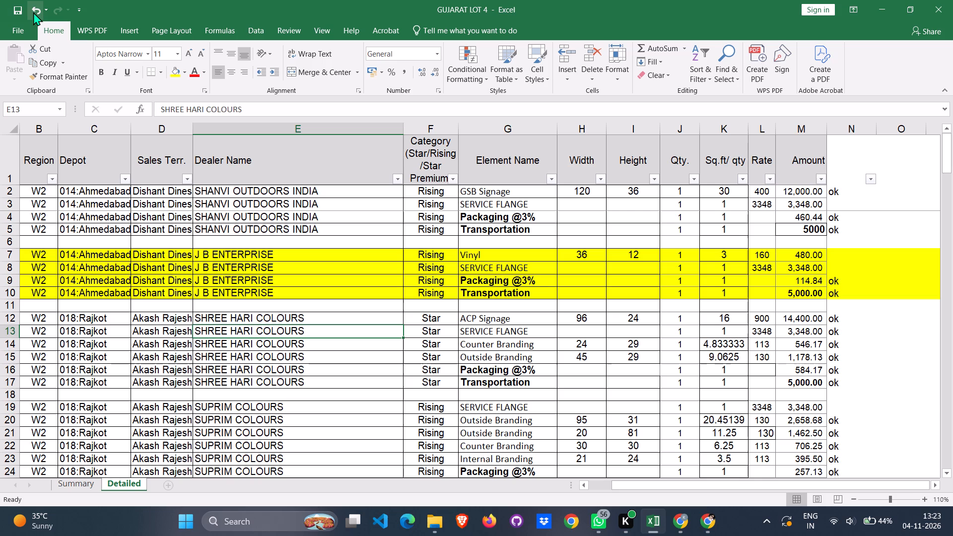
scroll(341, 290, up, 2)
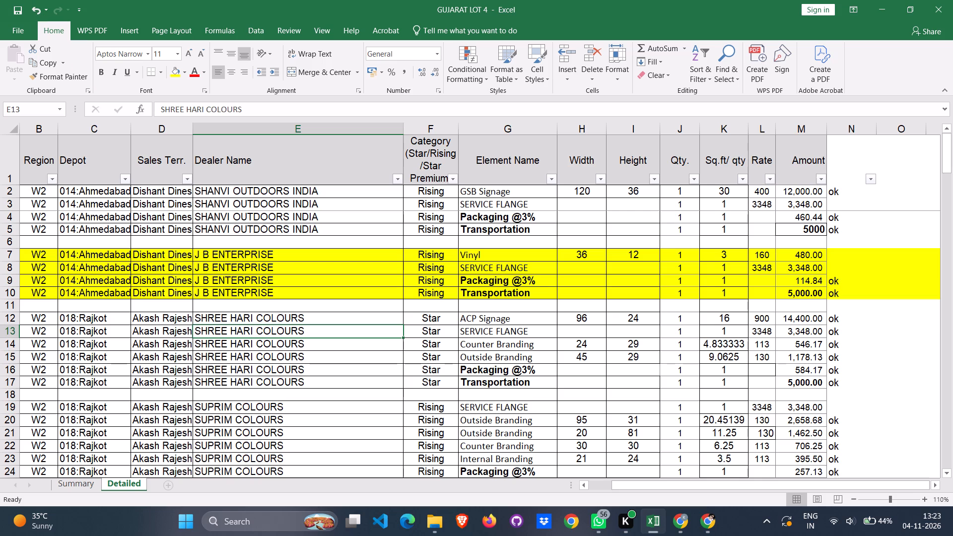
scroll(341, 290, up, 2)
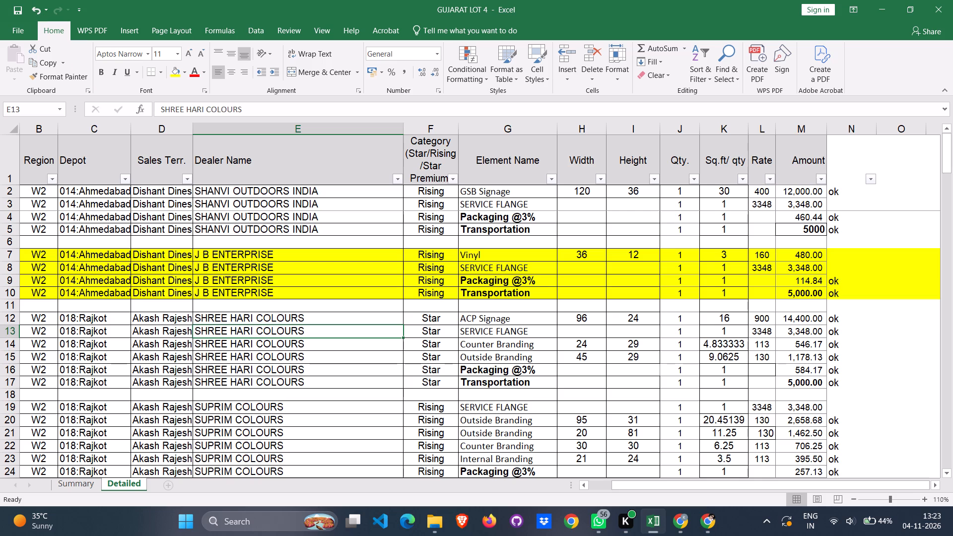
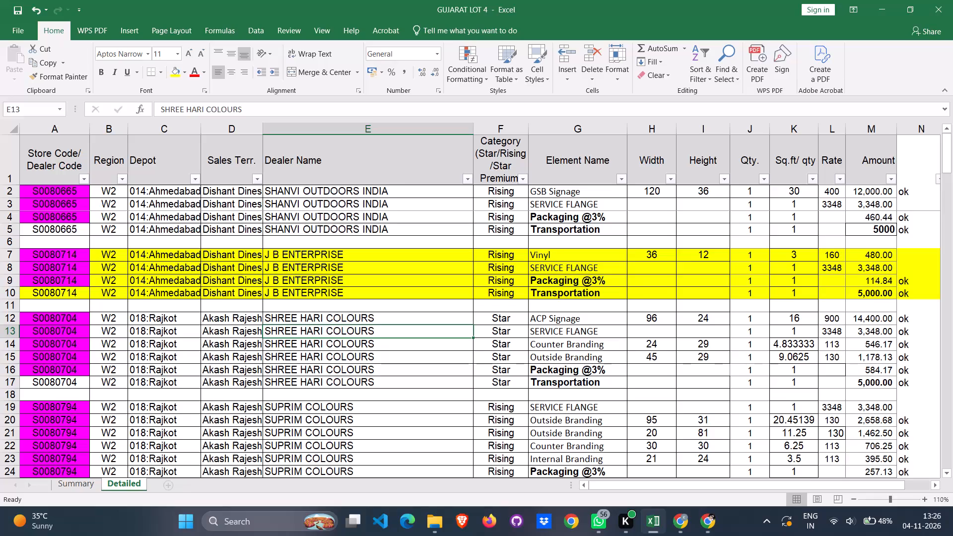
Review the Detailed entries from SHANVI OUTDOORS INDIA down to KISHAN TRADERS for dealers whose rows lack an ok mark.
scroll(446, 368, up, 7)
scroll(433, 389, down, 5)
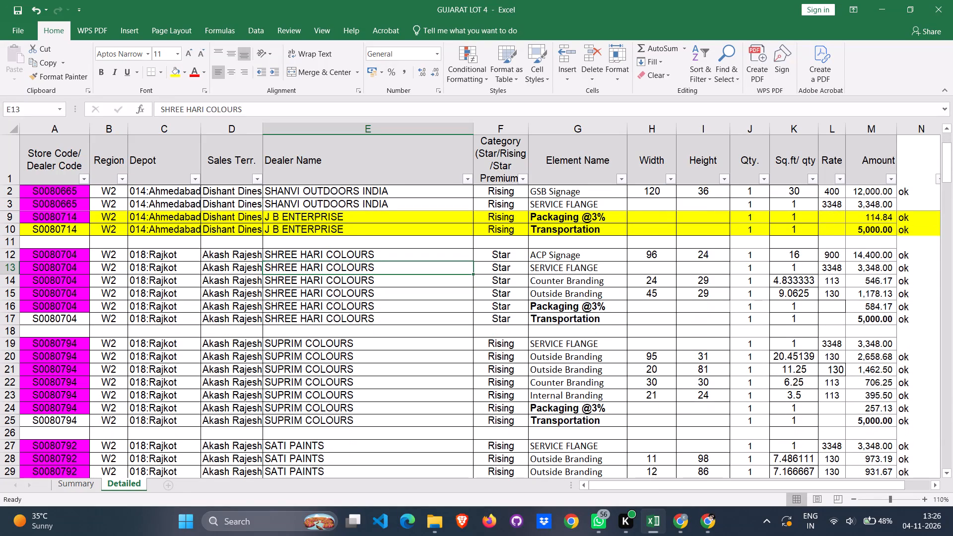
scroll(433, 389, down, 18)
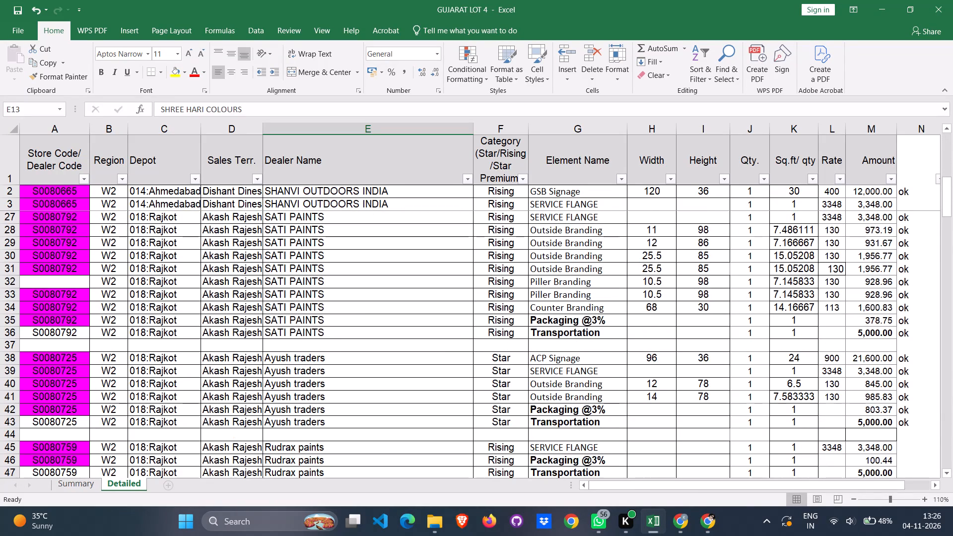
scroll(433, 389, down, 14)
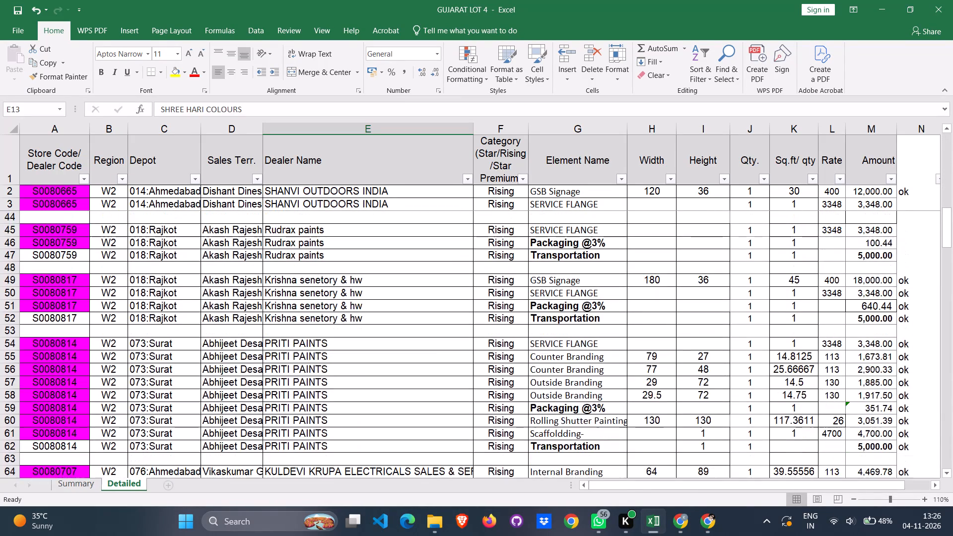
scroll(433, 389, down, 20)
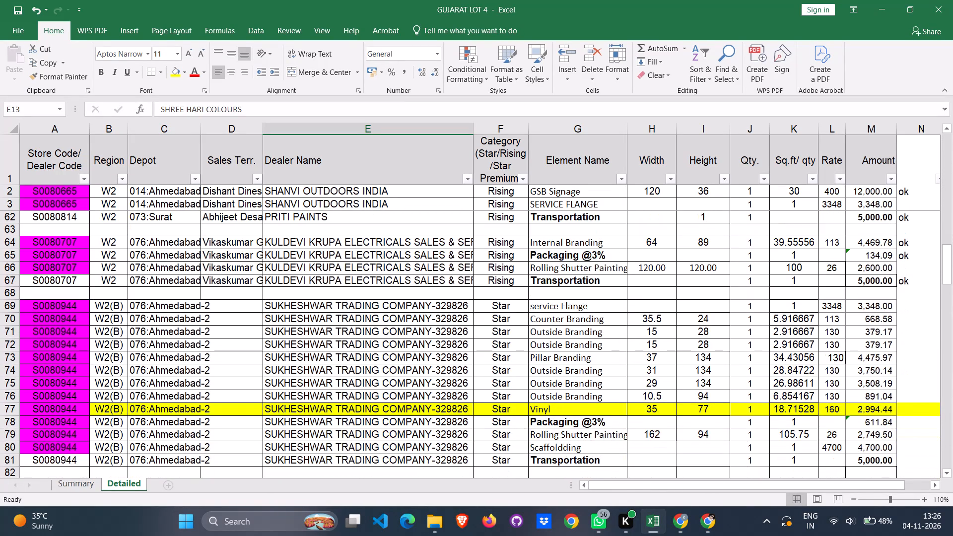
scroll(433, 389, down, 2)
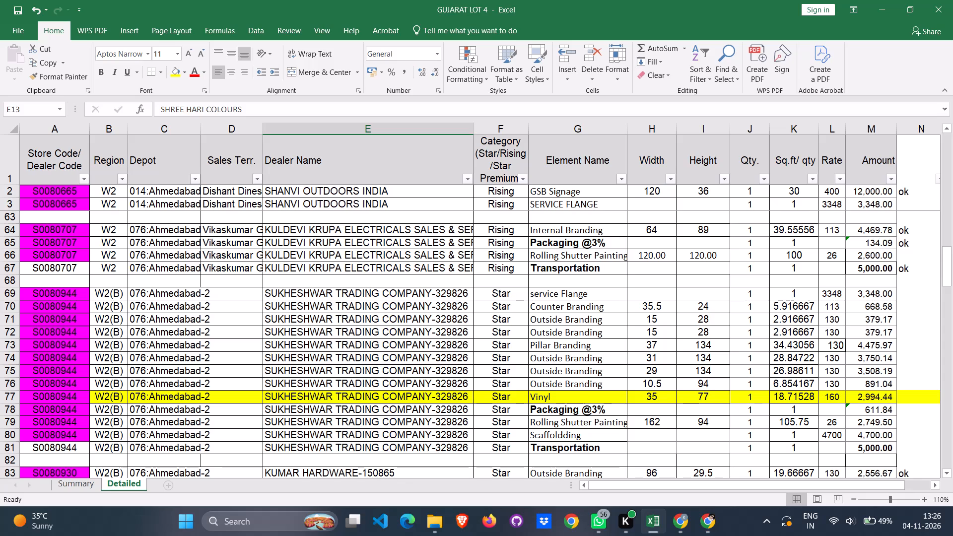
scroll(433, 389, down, 7)
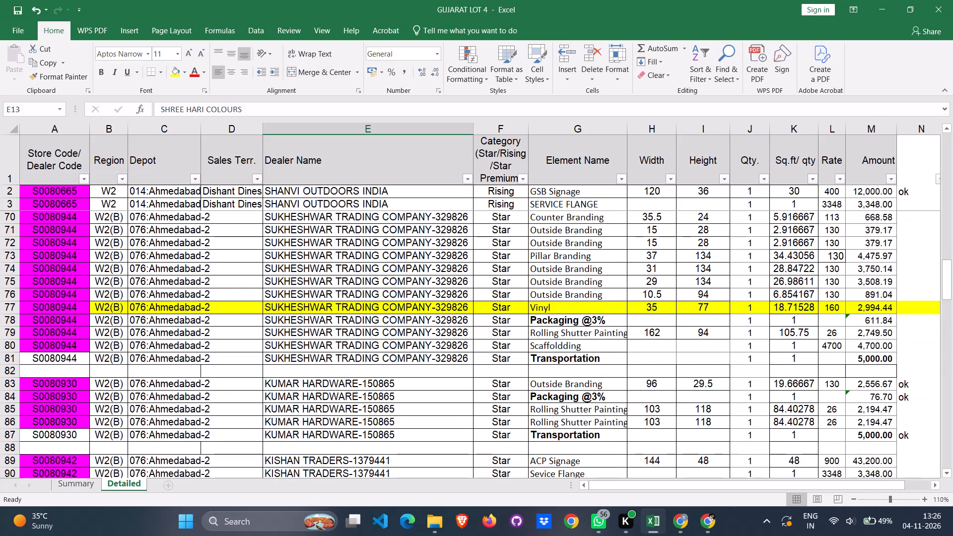
Highlight all SUKHESHWAR TRADING COMPANY rows, from service Flange through Transportation (rows 69 to 81), with yellow fill.
scroll(433, 389, up, 4)
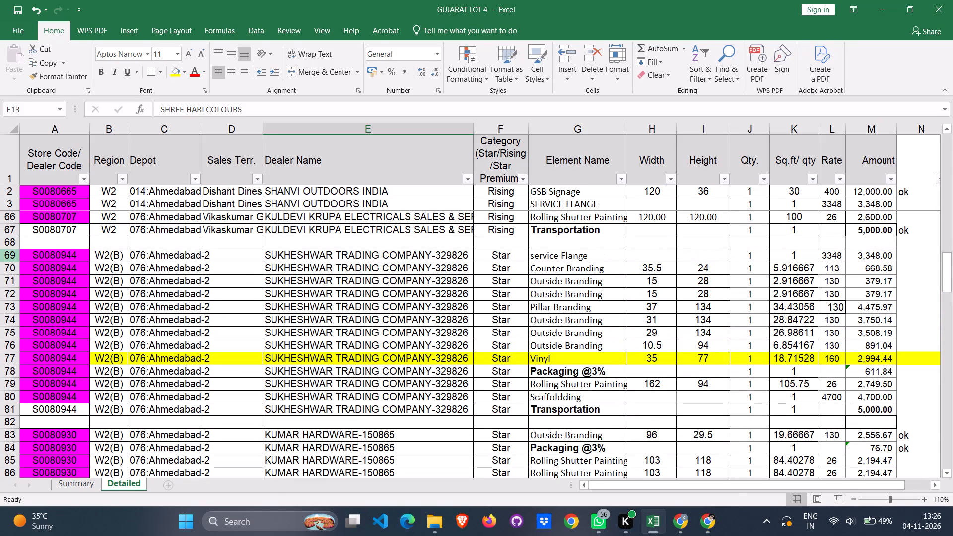
drag(9, 257, 9, 387)
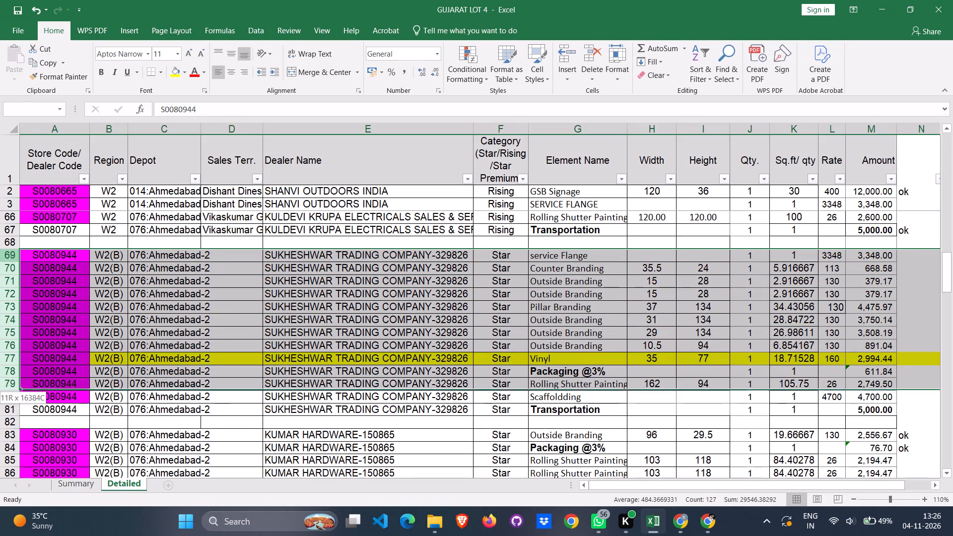
drag(9, 387, 17, 411)
click(17, 411)
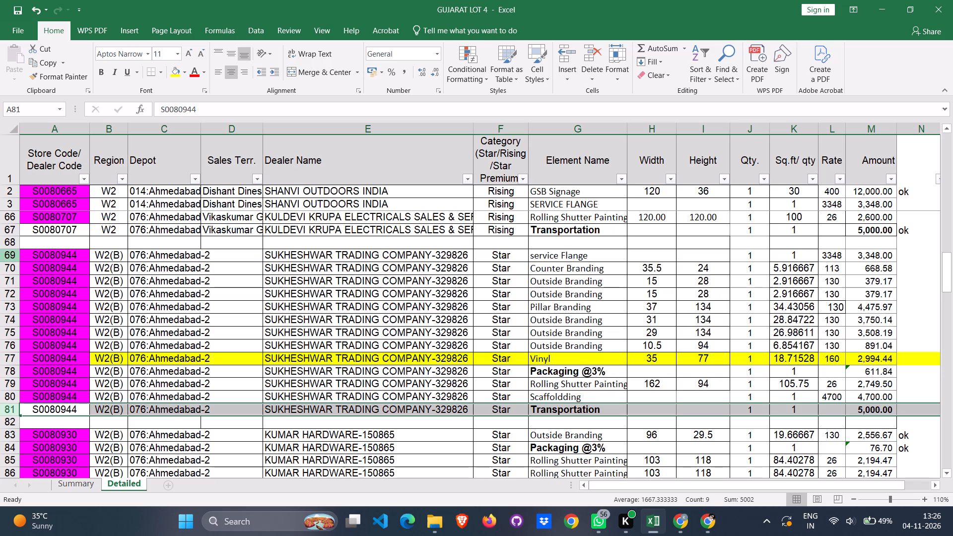
drag(10, 257, 16, 426)
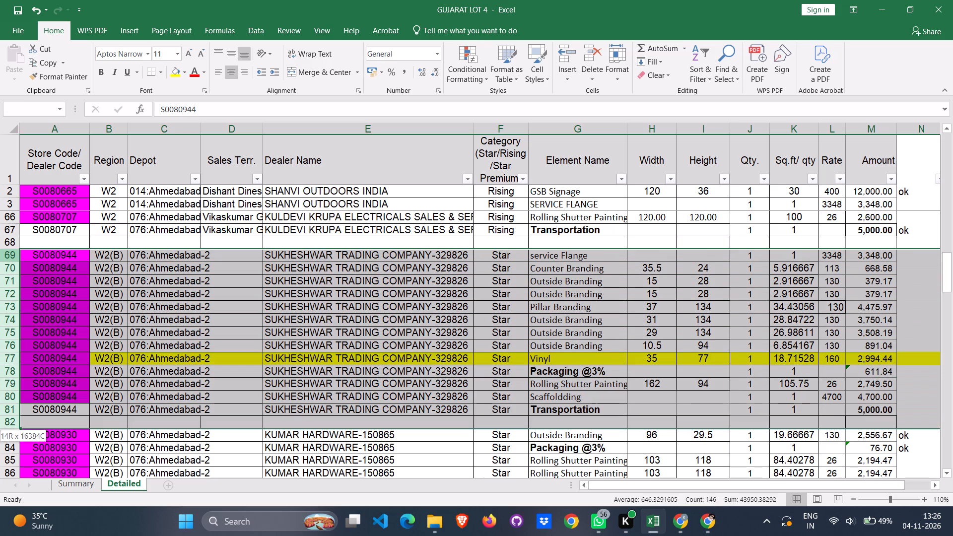
drag(16, 426, 15, 405)
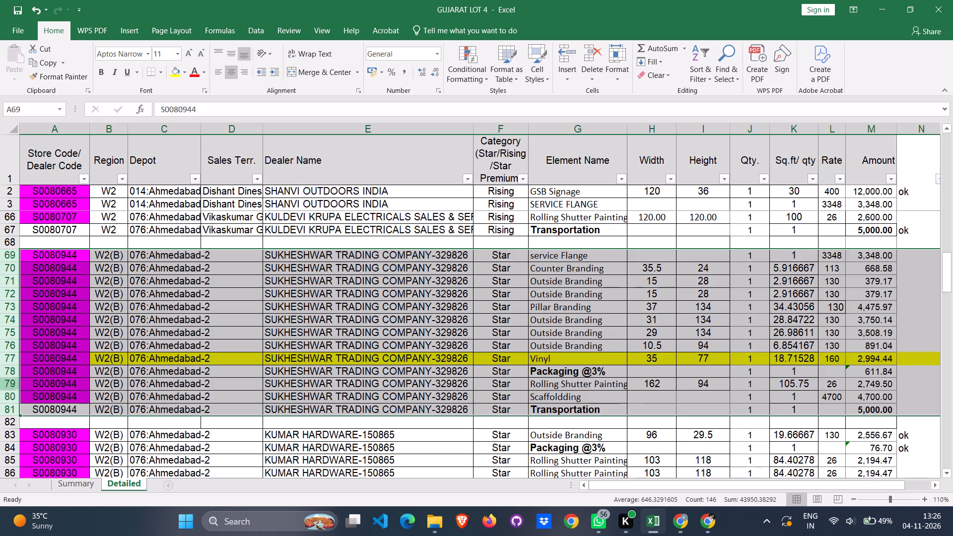
click(171, 75)
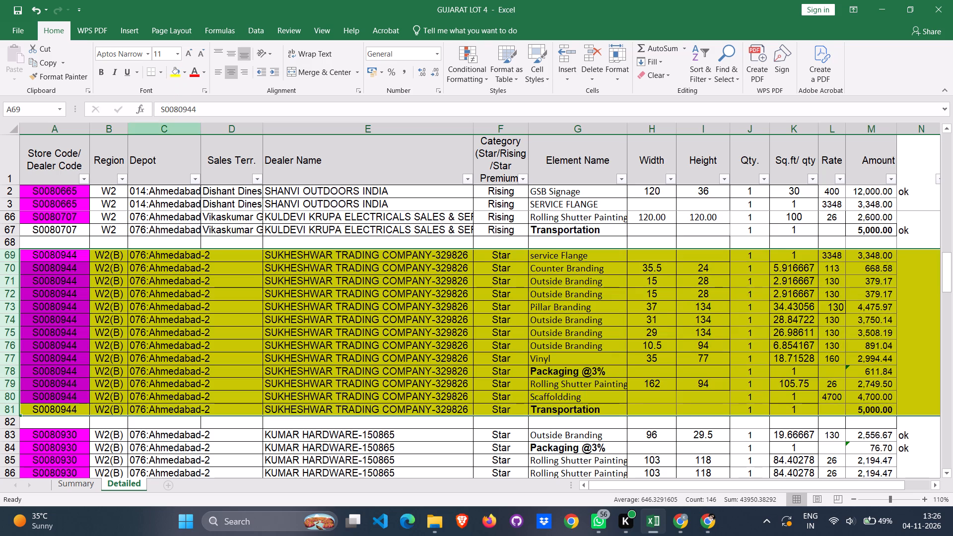
click(304, 240)
scroll(363, 306, up, 4)
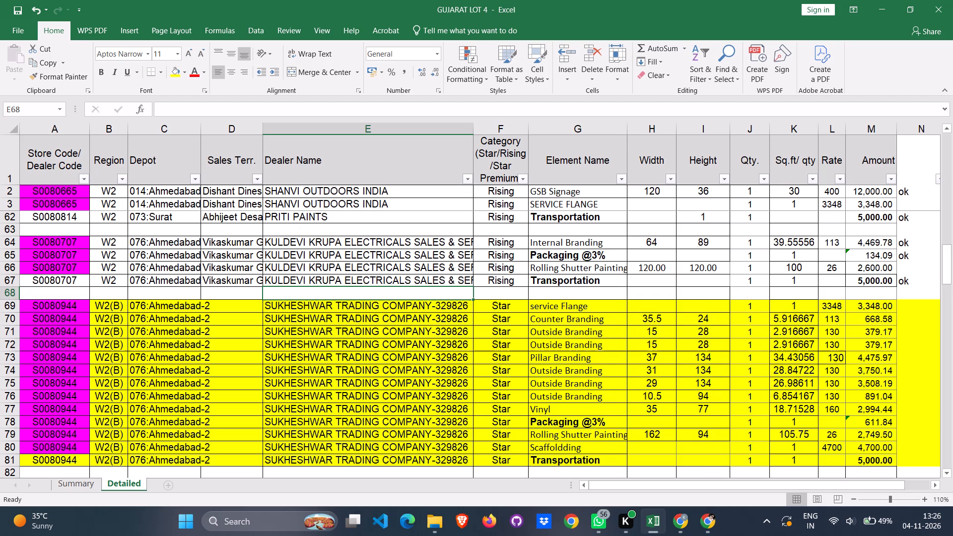
scroll(356, 333, down, 2)
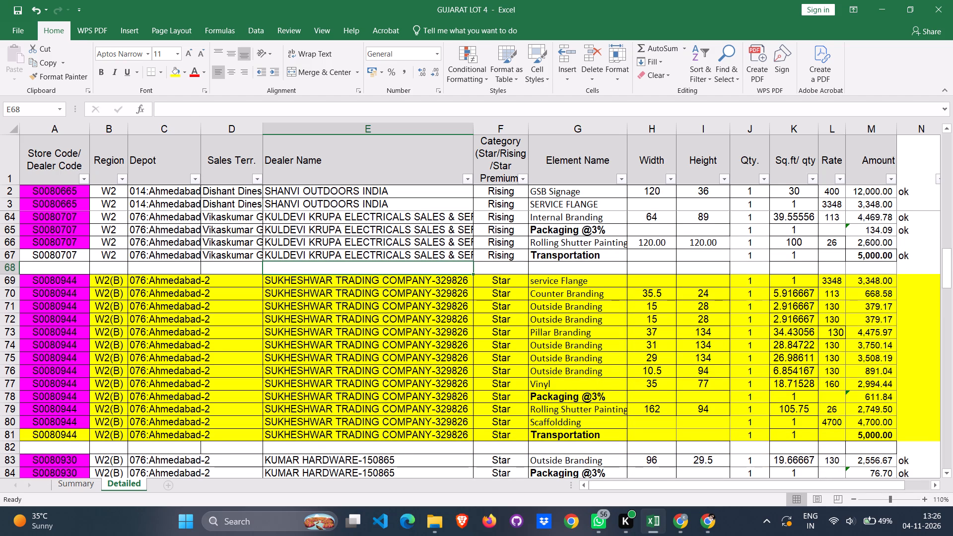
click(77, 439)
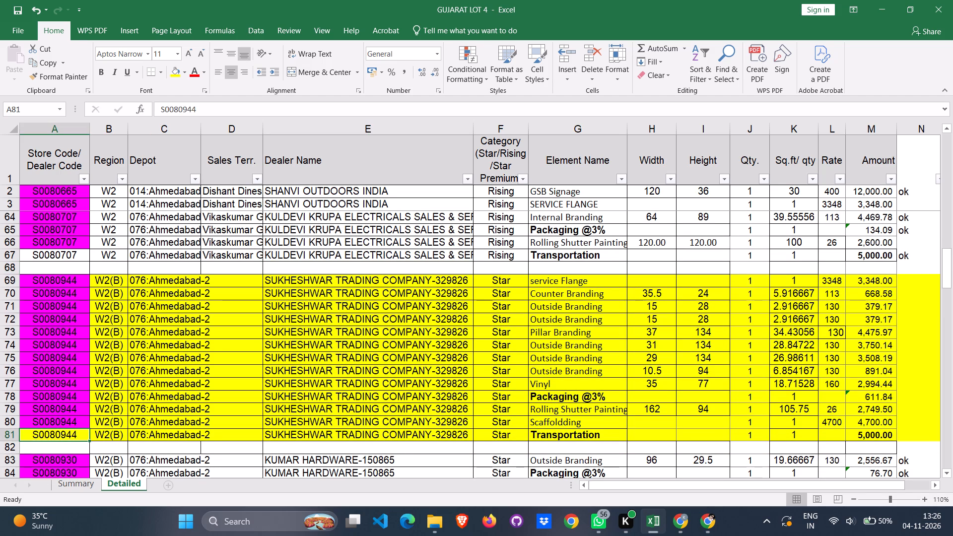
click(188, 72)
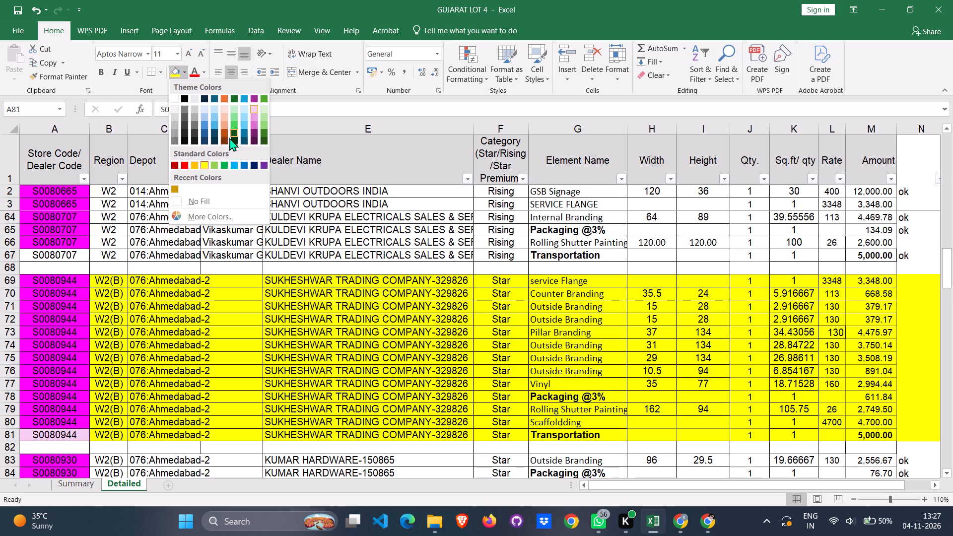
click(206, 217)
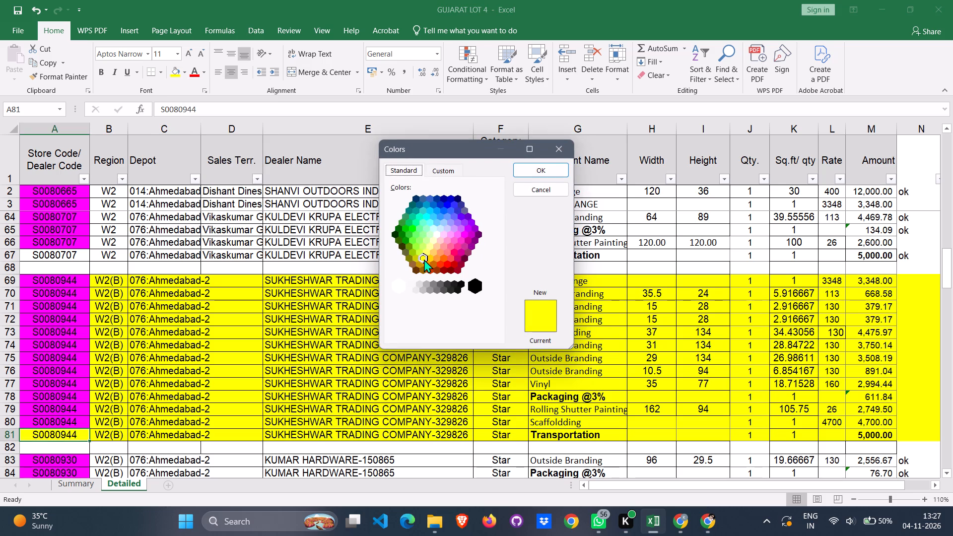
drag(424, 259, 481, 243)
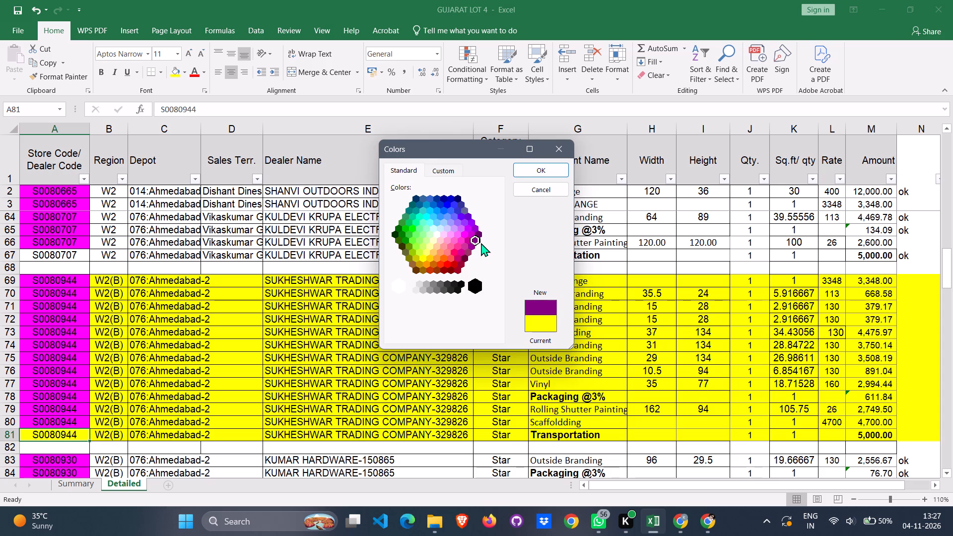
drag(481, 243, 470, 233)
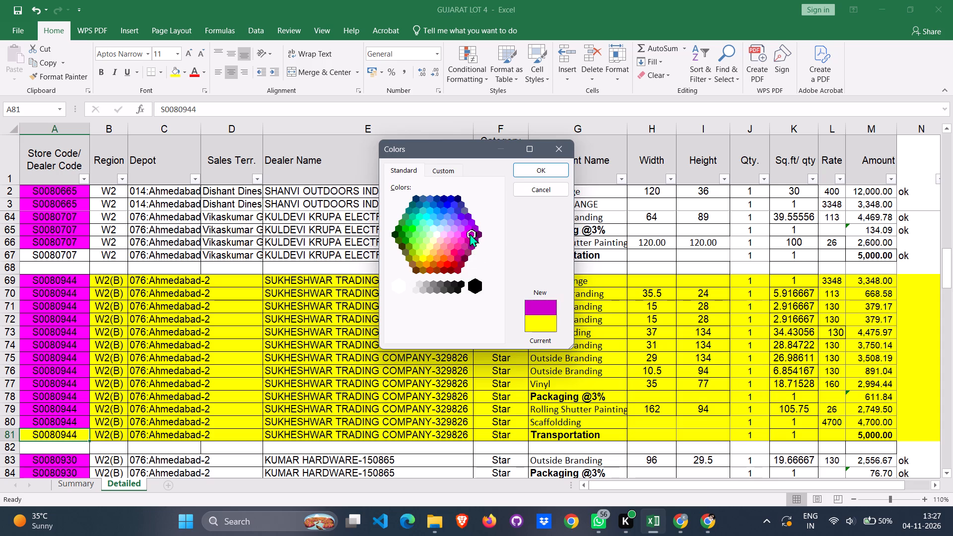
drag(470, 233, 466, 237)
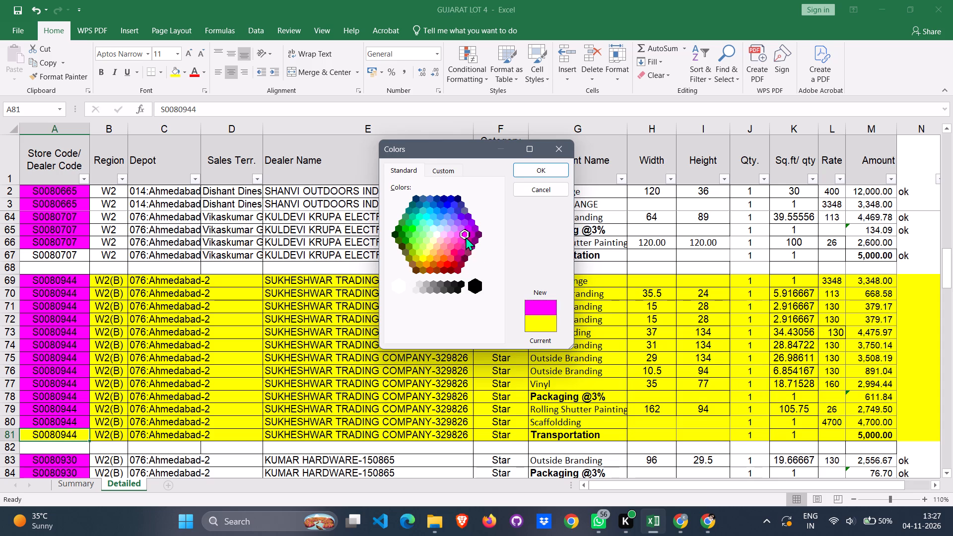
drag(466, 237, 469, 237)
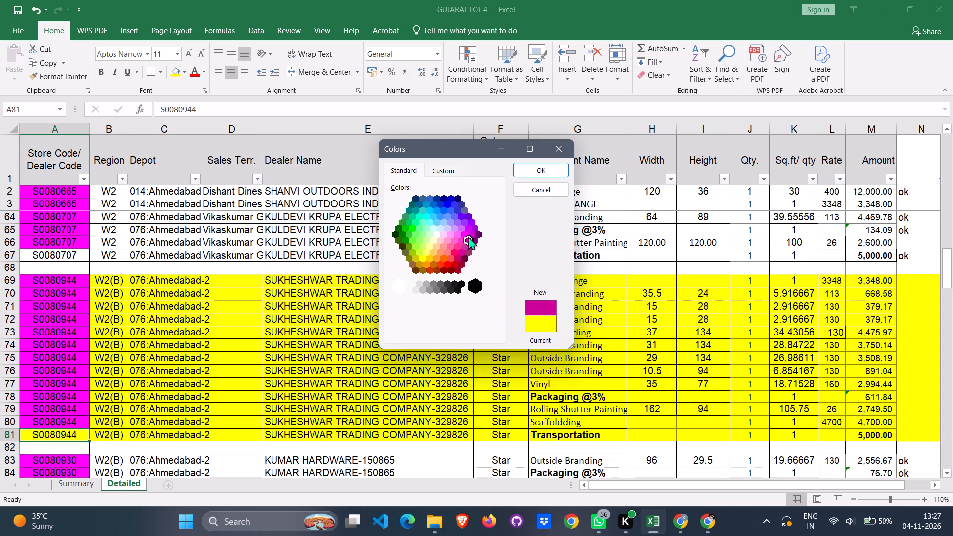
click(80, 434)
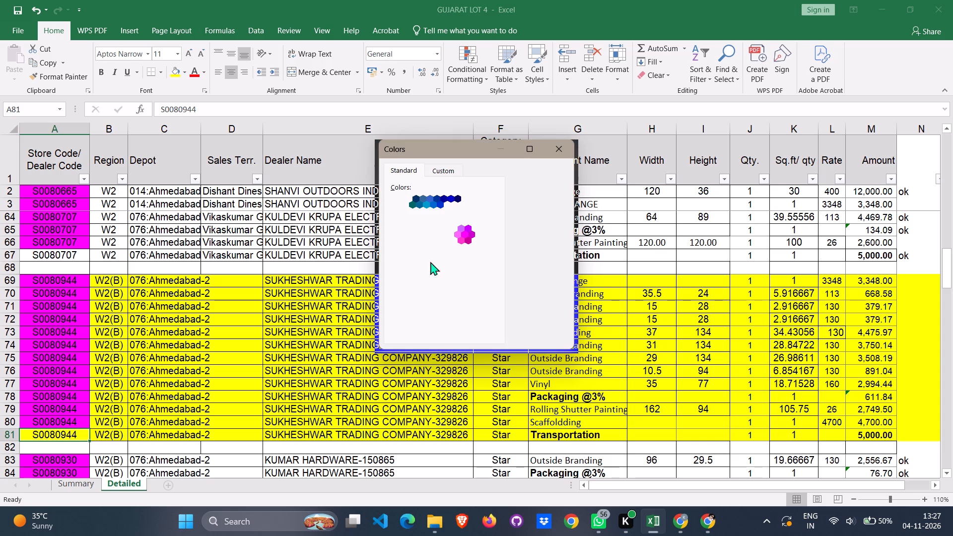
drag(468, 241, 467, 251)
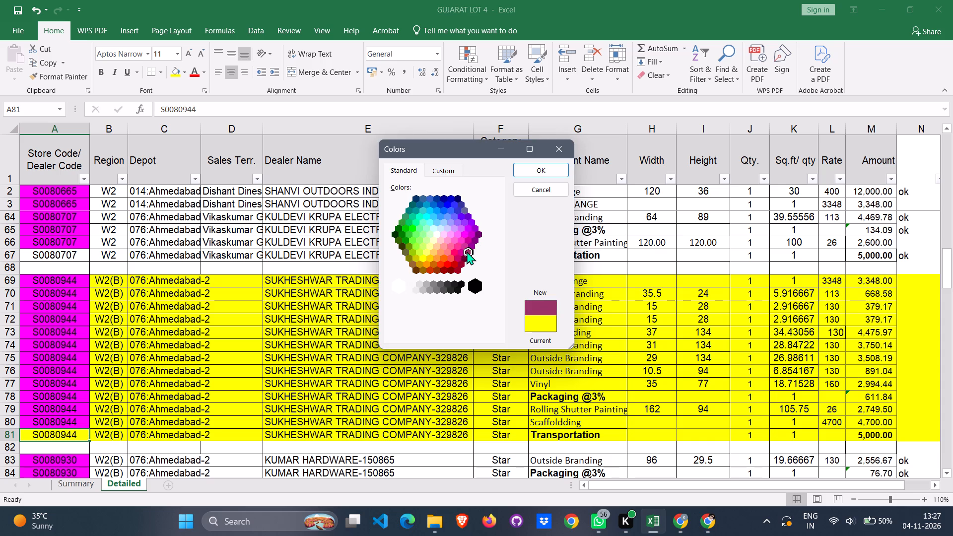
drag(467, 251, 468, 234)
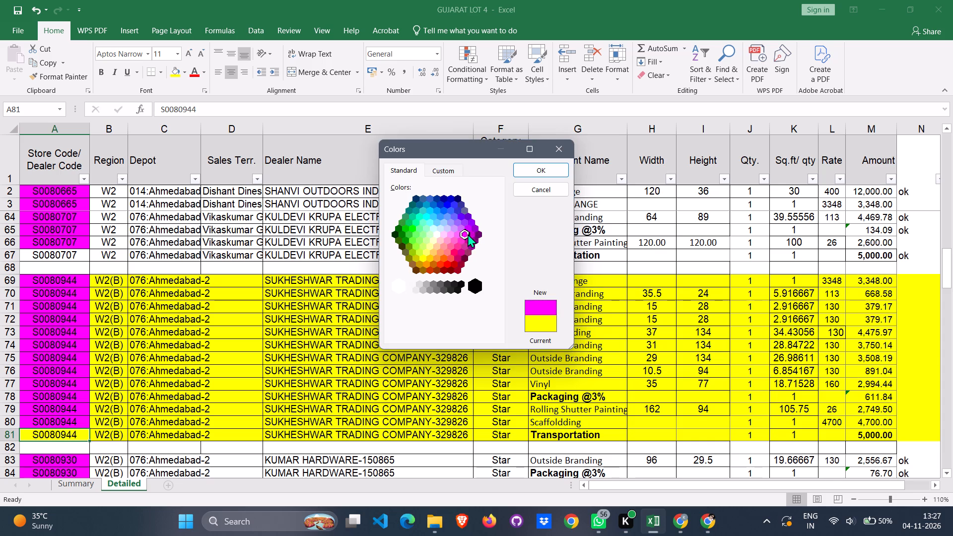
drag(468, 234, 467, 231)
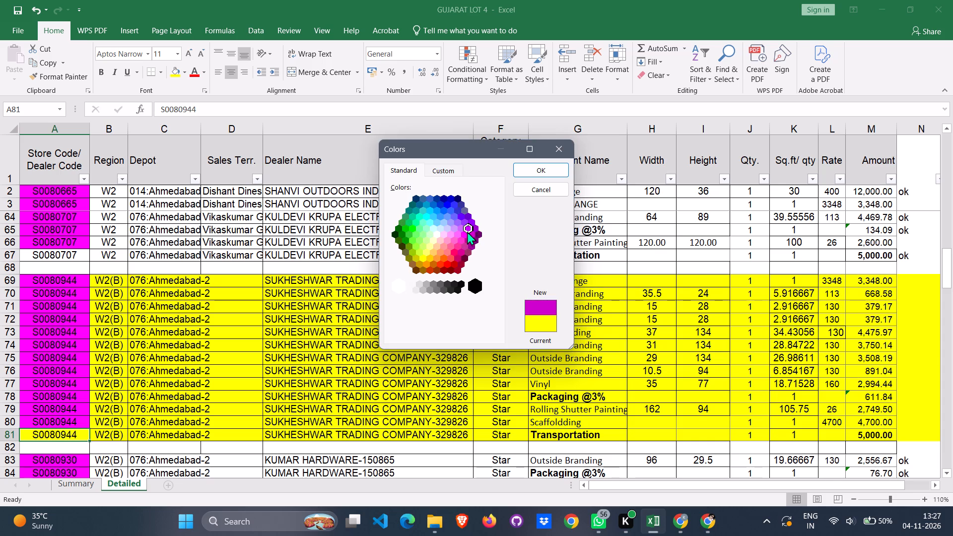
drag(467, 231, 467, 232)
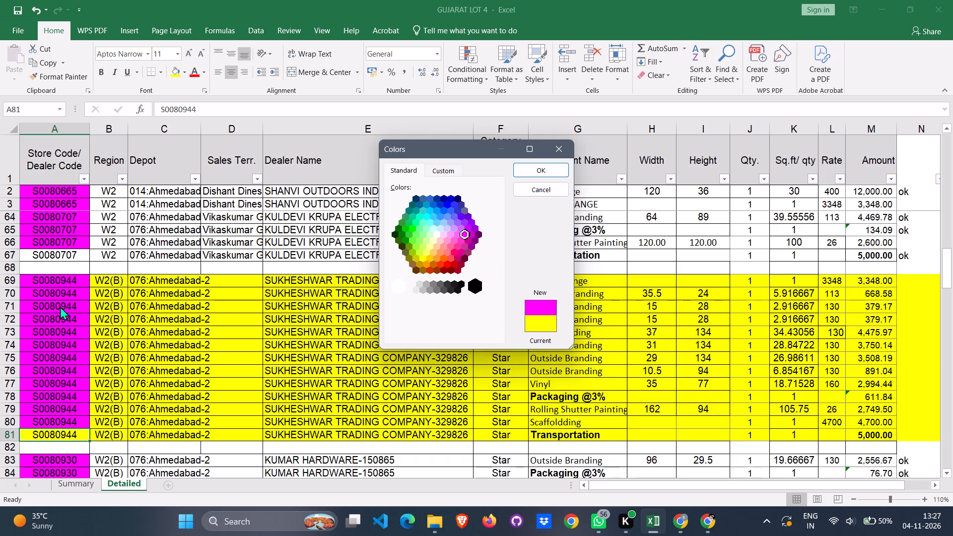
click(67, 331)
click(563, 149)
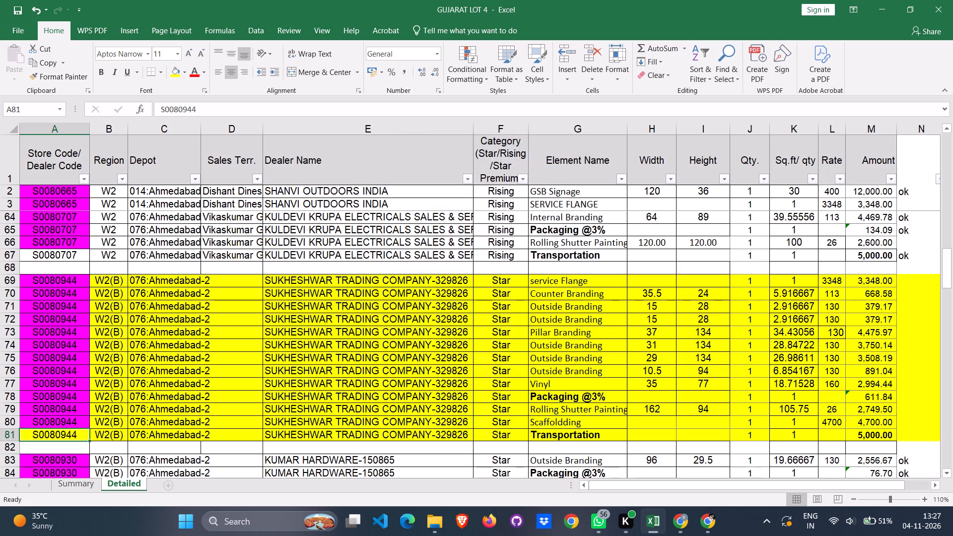
Highlight the three Rudrax paints rows, from SERVICE FLANGE through Transportation (rows 45 to 47), with yellow fill.
scroll(389, 311, up, 5)
scroll(405, 253, up, 6)
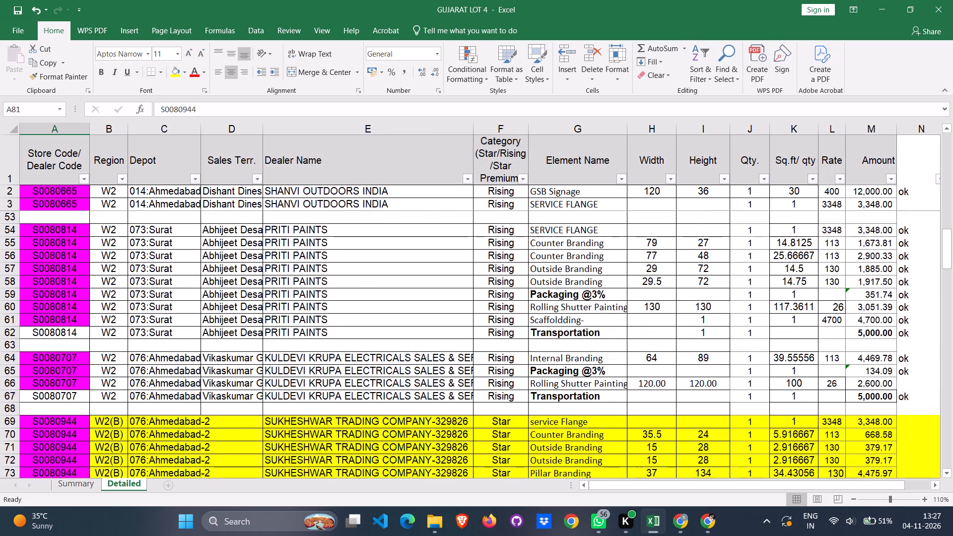
scroll(405, 253, up, 20)
scroll(405, 253, up, 3)
scroll(404, 253, down, 1)
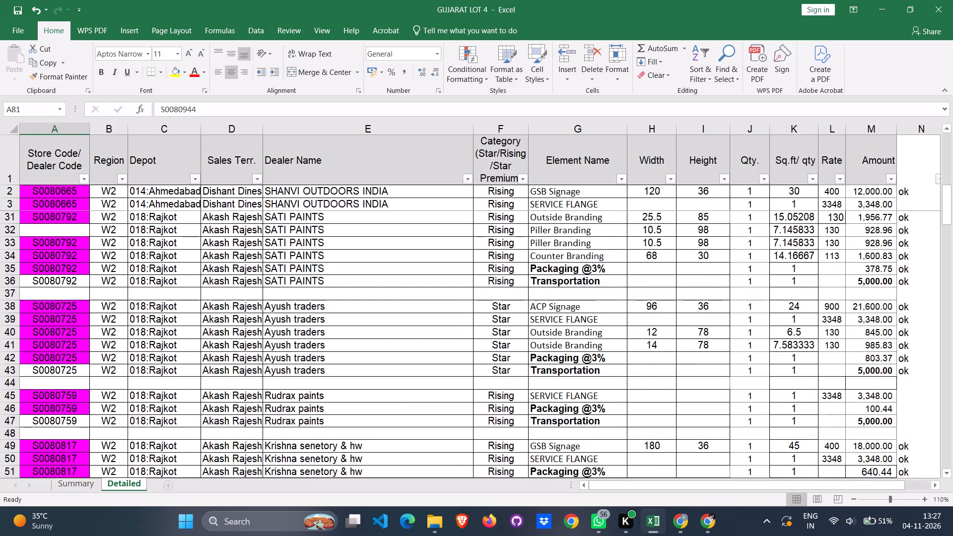
scroll(404, 253, down, 5)
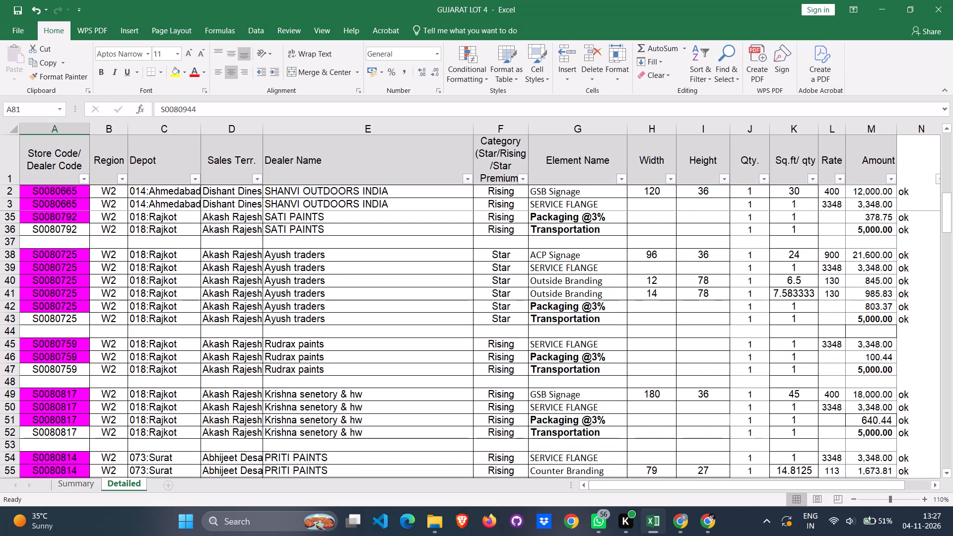
drag(10, 331, 11, 357)
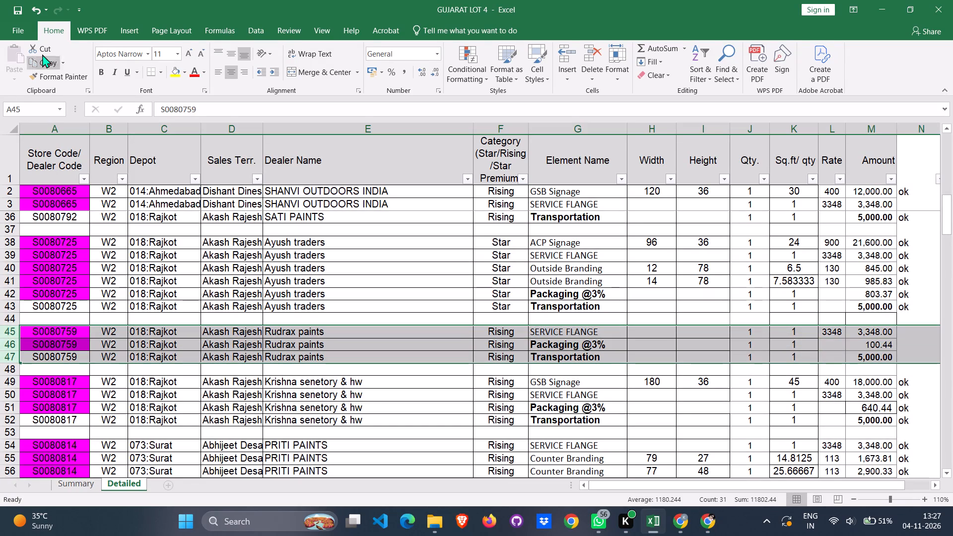
click(172, 73)
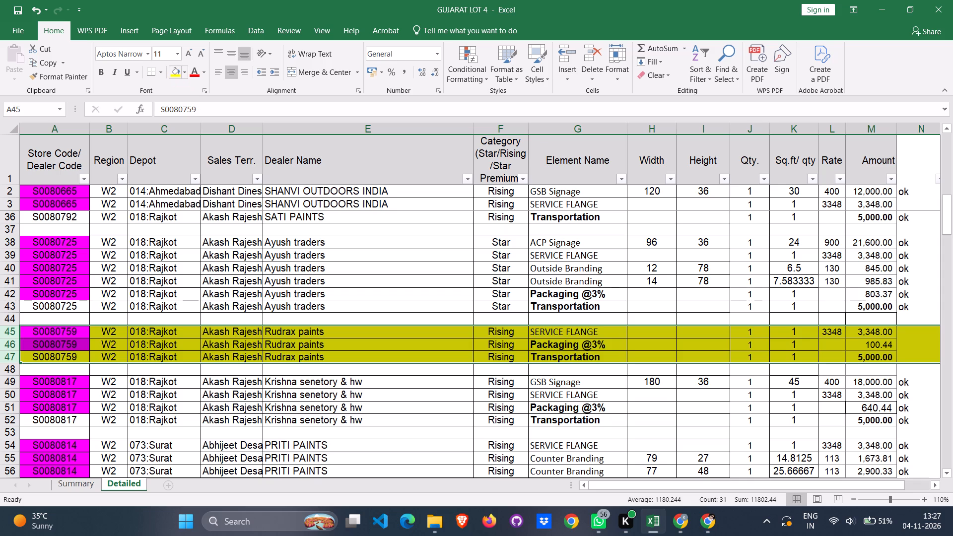
click(333, 311)
Highlight the SUPRIM COLOURS SERVICE FLANGE row (row 19), which lacks an ok mark, with yellow fill.
scroll(333, 311, up, 7)
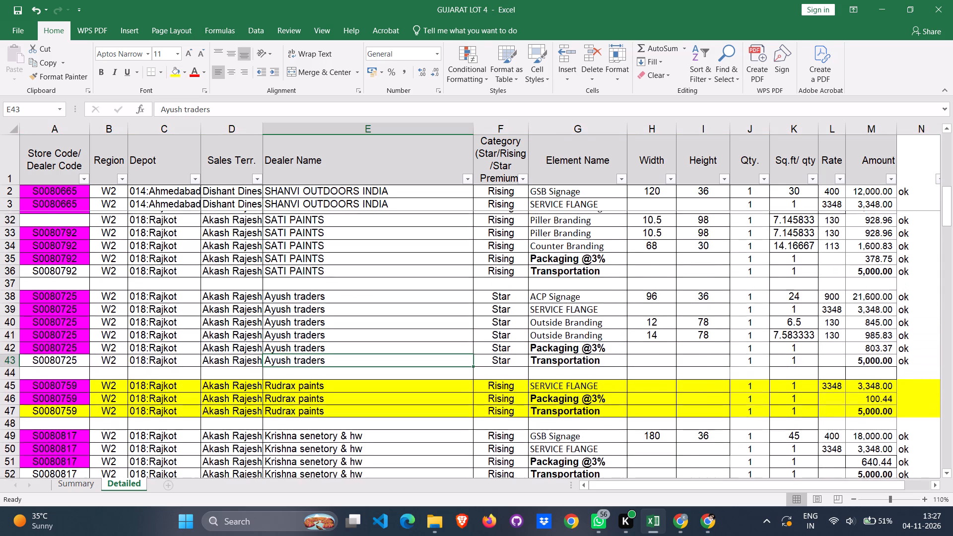
scroll(333, 312, up, 18)
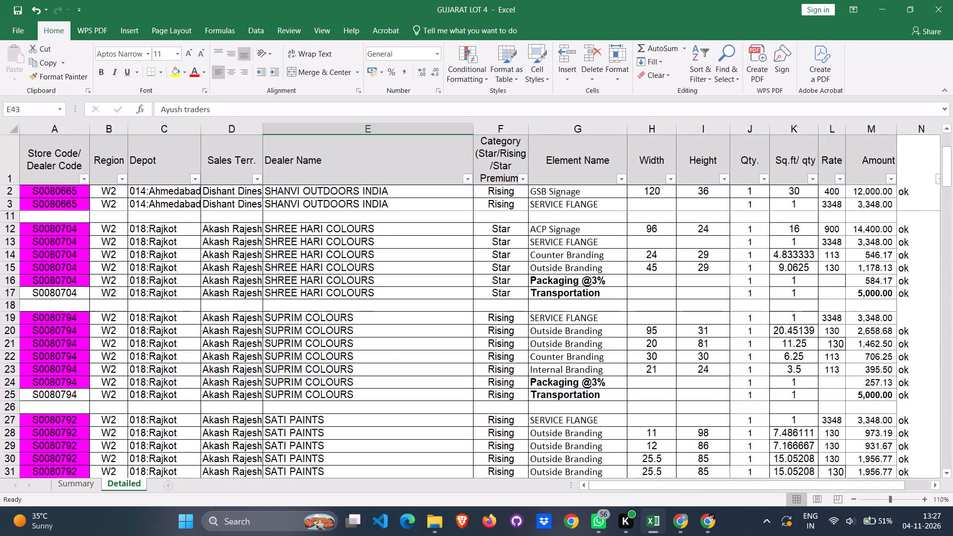
scroll(343, 314, up, 1)
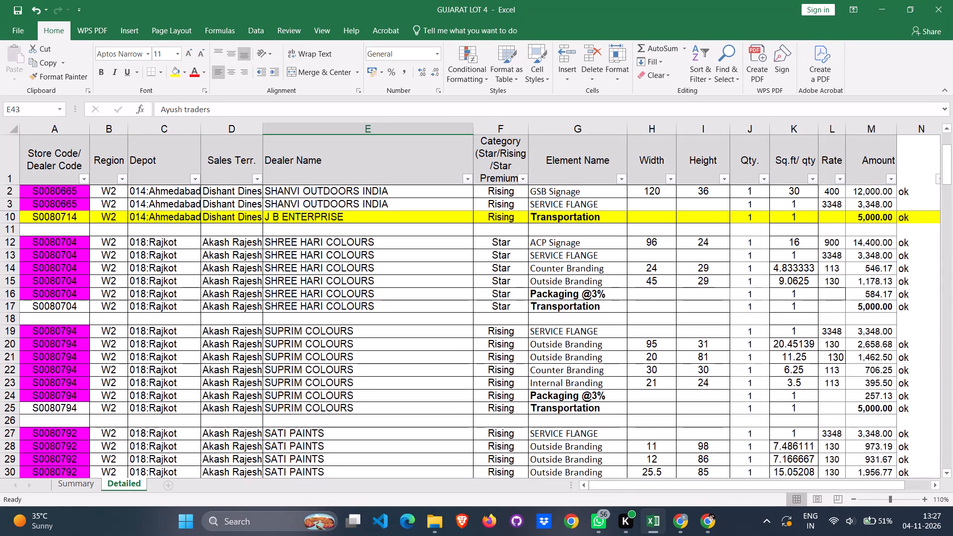
click(8, 333)
click(176, 74)
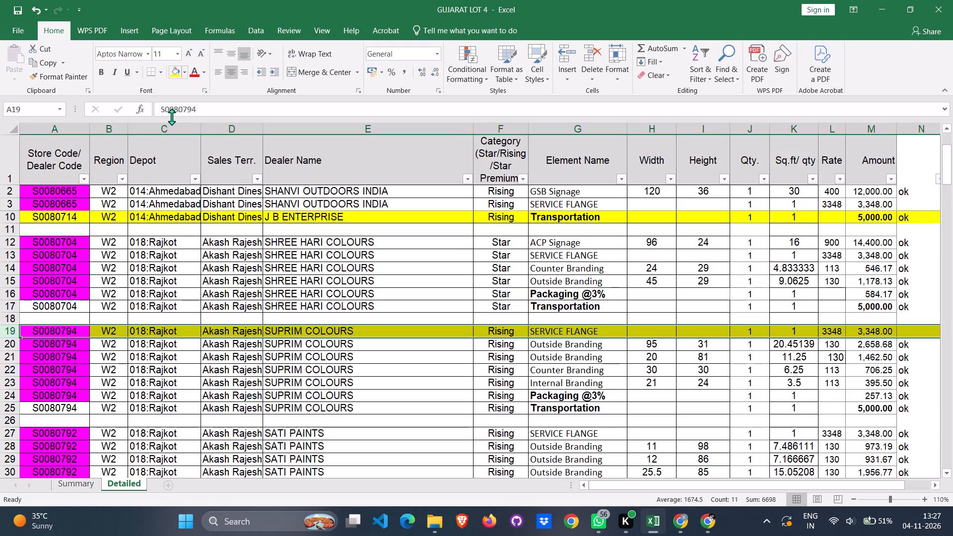
Highlight the SHANVI OUTDOORS INDIA SERVICE FLANGE row (row 3) with yellow fill.
scroll(337, 351, up, 12)
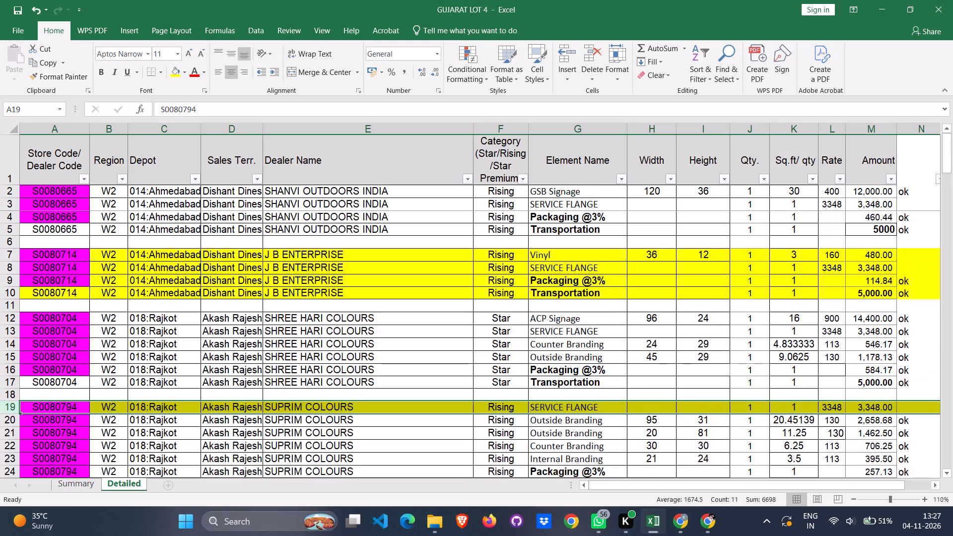
scroll(339, 353, up, 3)
scroll(579, 305, up, 8)
scroll(474, 290, up, 3)
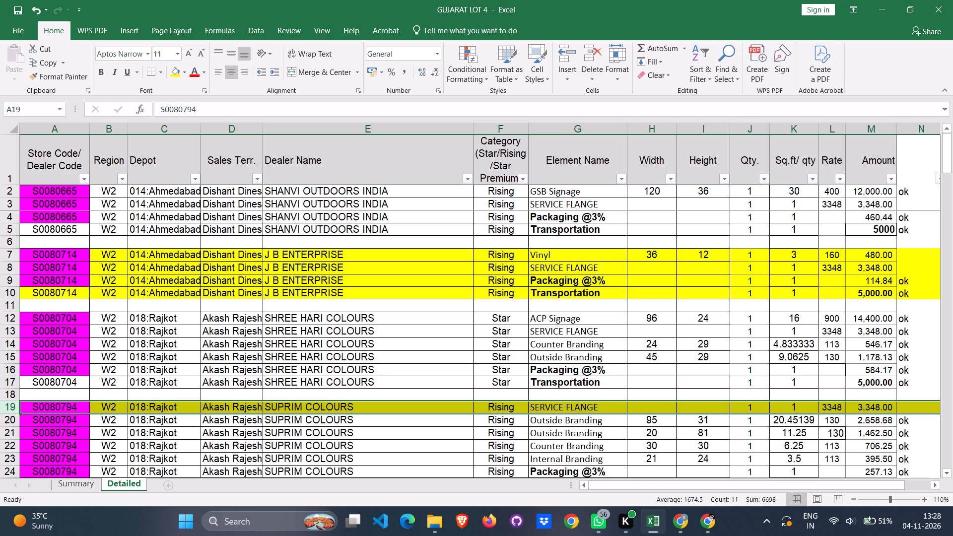
click(9, 203)
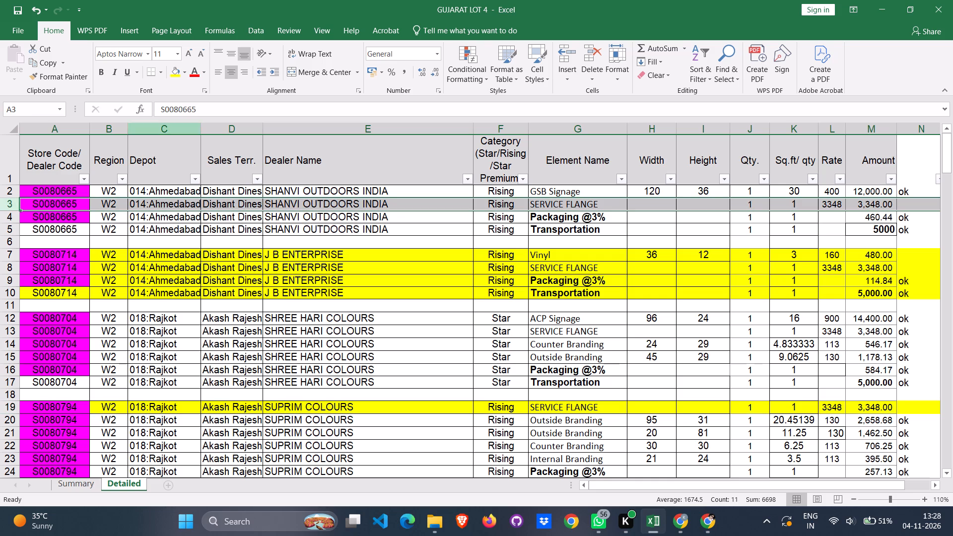
click(170, 73)
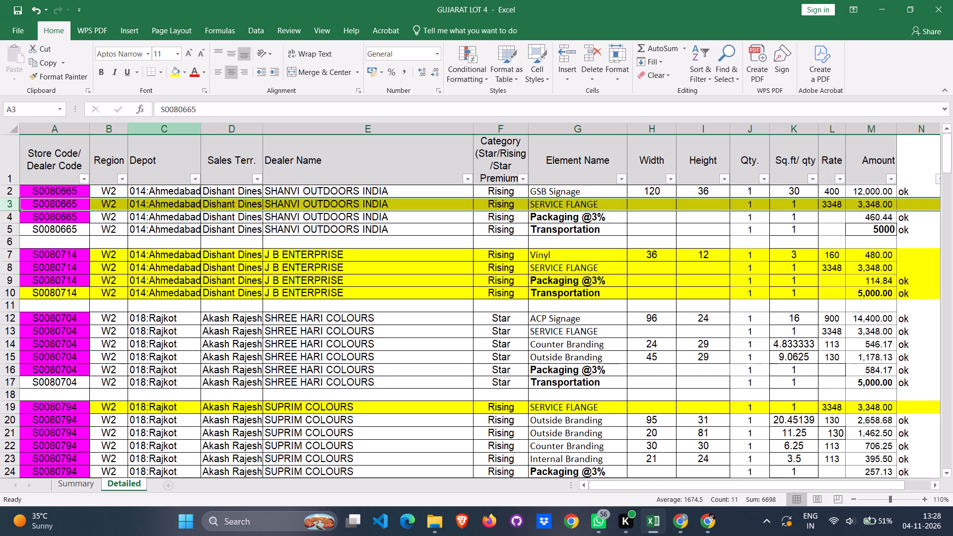
Check the entries down to KULDEVI KRUPA ELECTRICALS and highlight its Rolling Shutter Painting row (row 66) with yellow fill.
scroll(318, 326, down, 6)
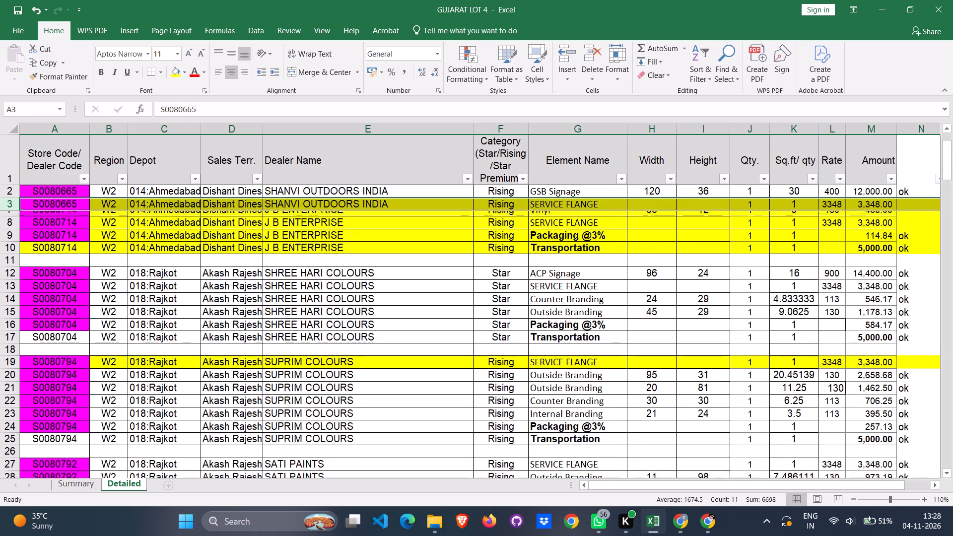
scroll(318, 326, down, 14)
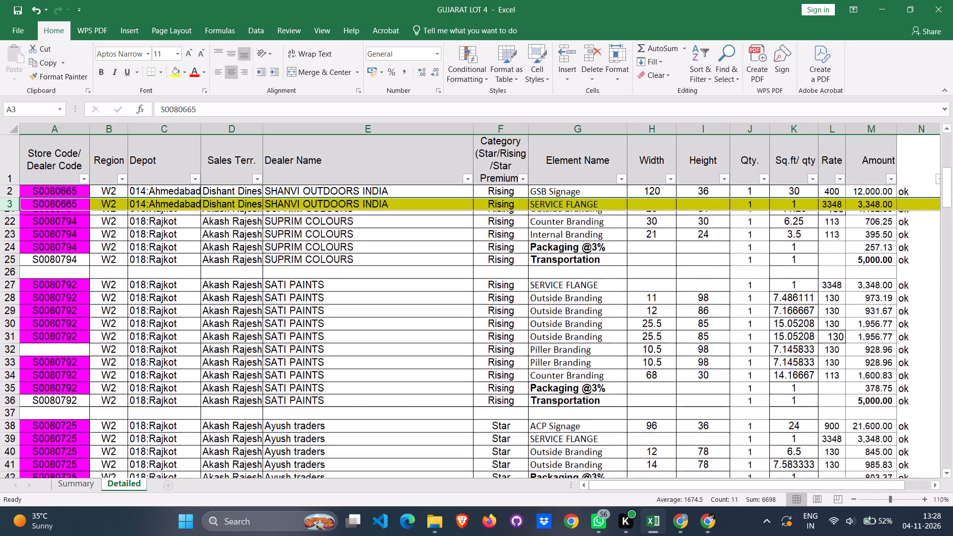
scroll(318, 326, down, 20)
scroll(318, 326, down, 4)
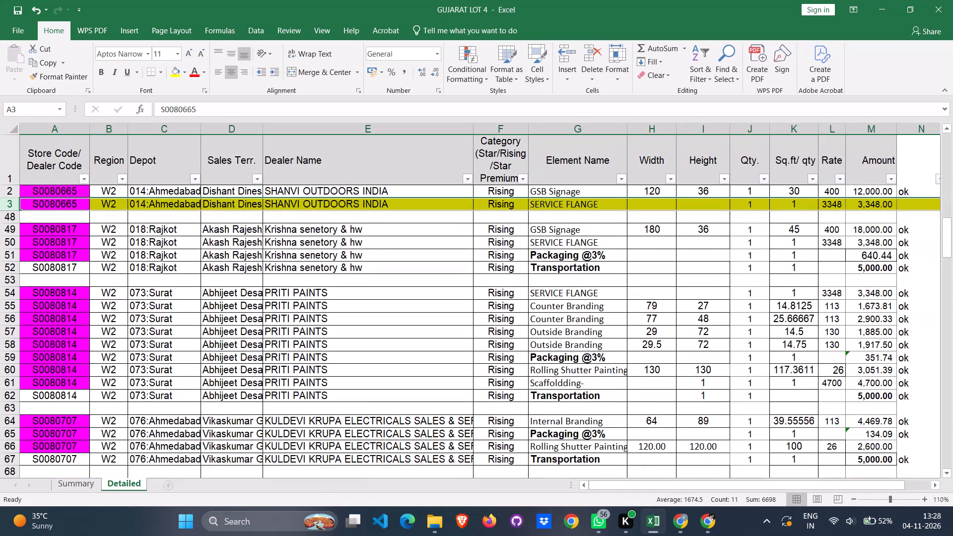
scroll(318, 326, down, 4)
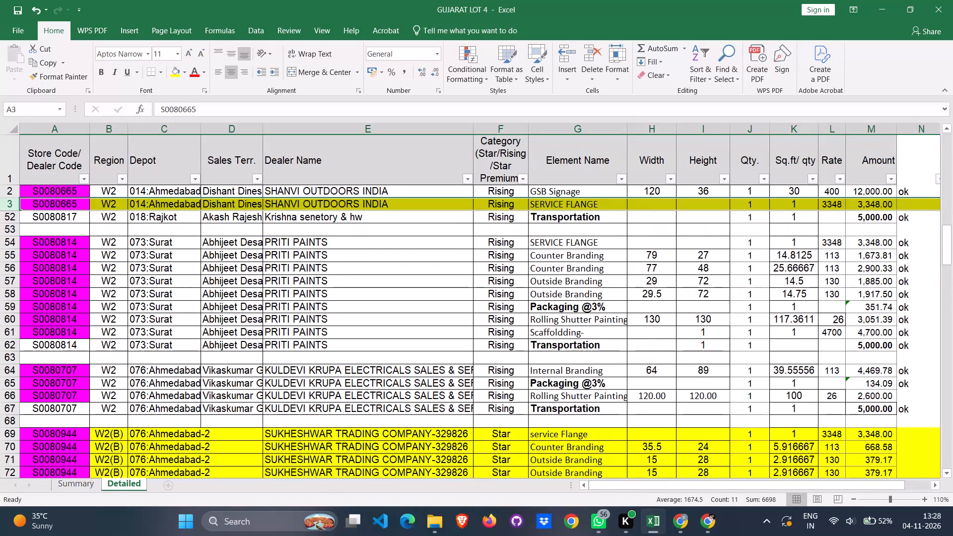
scroll(318, 326, down, 3)
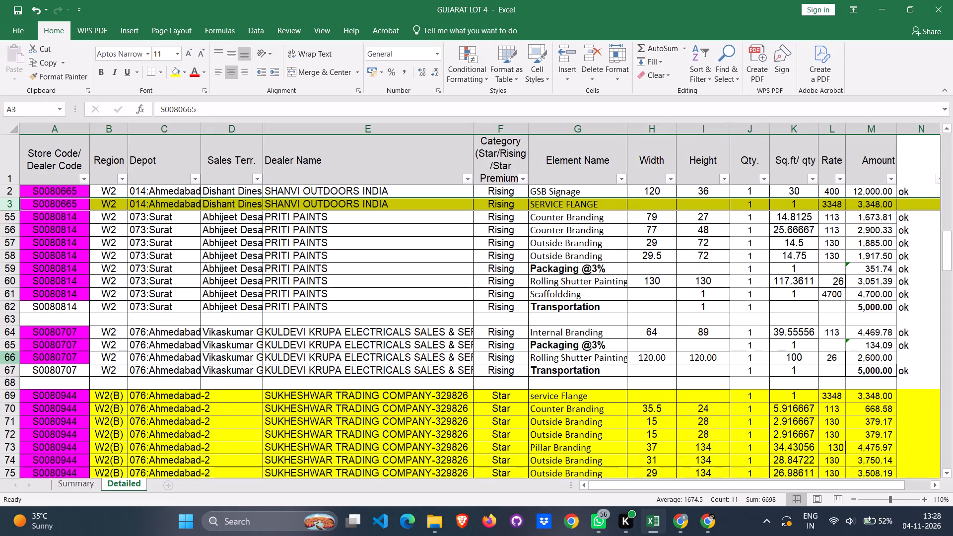
click(11, 358)
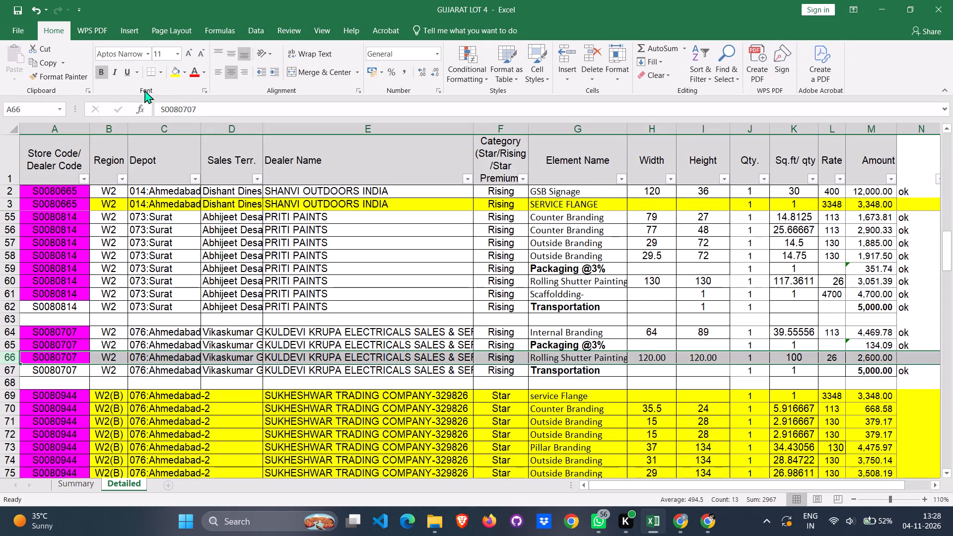
click(175, 74)
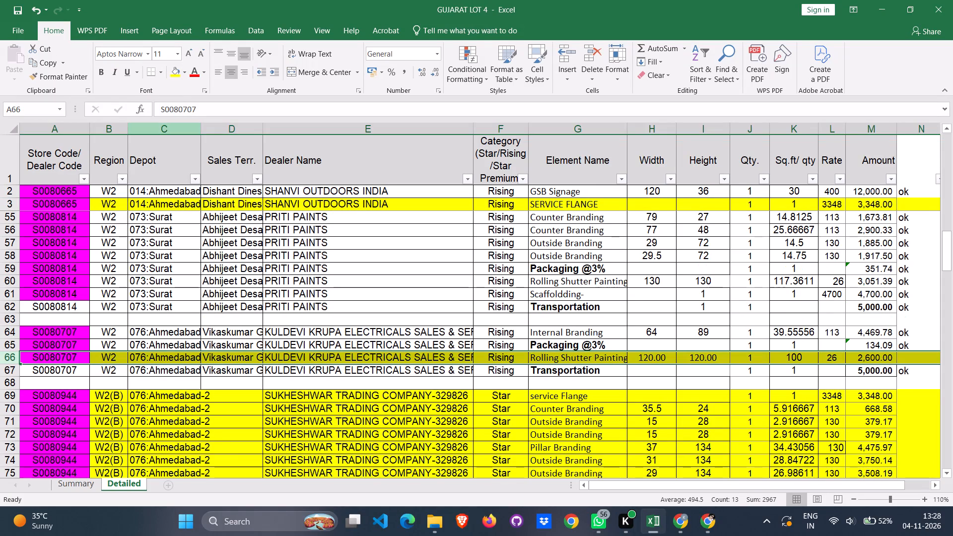
Highlight the two KUMAR HARDWARE Rolling Shutter Painting rows (rows 85 and 86) with yellow fill.
scroll(181, 346, down, 13)
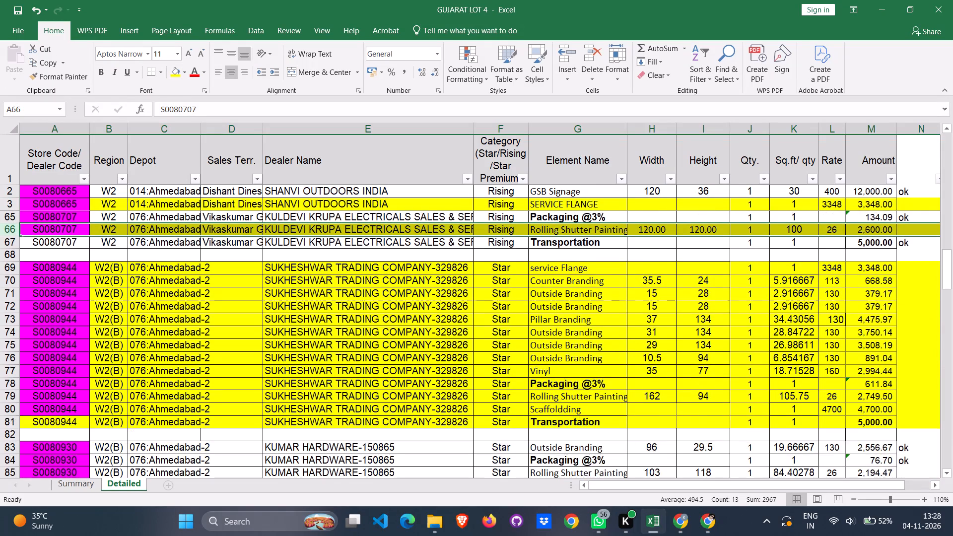
scroll(181, 346, down, 6)
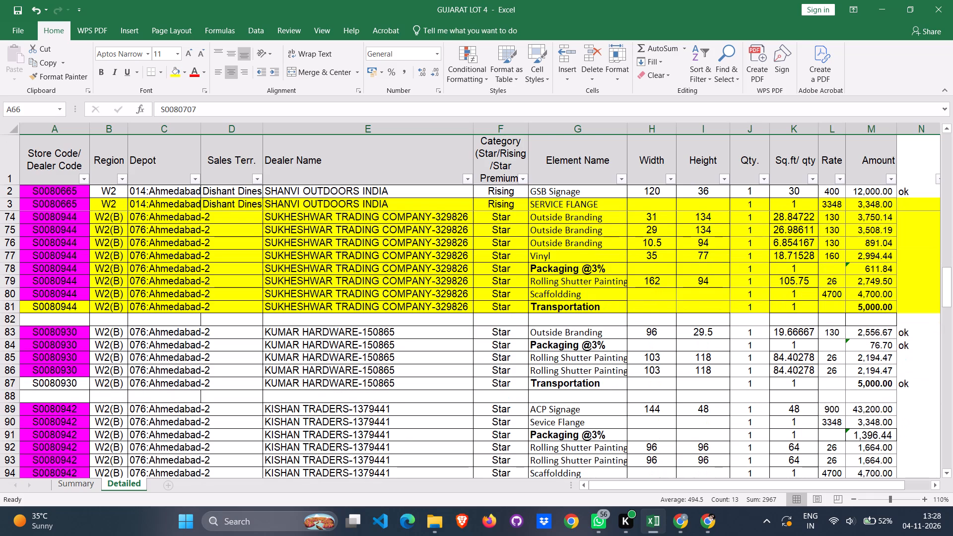
drag(9, 358, 10, 372)
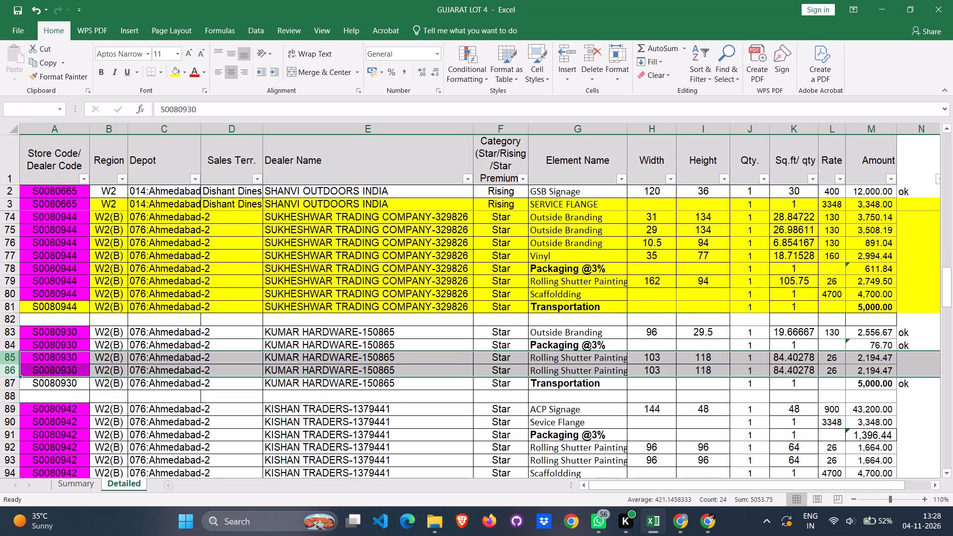
click(173, 73)
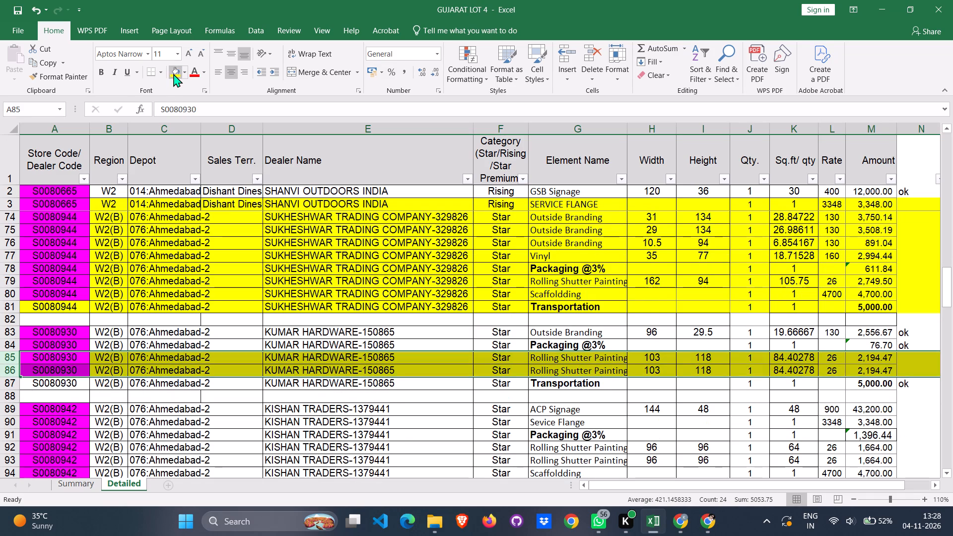
click(334, 332)
Check the remaining entries for missing ok marks and highlight all KISHAN TRADERS rows, ACP Signage through Transportation (rows 89 to 95), in yellow.
scroll(334, 332, down, 3)
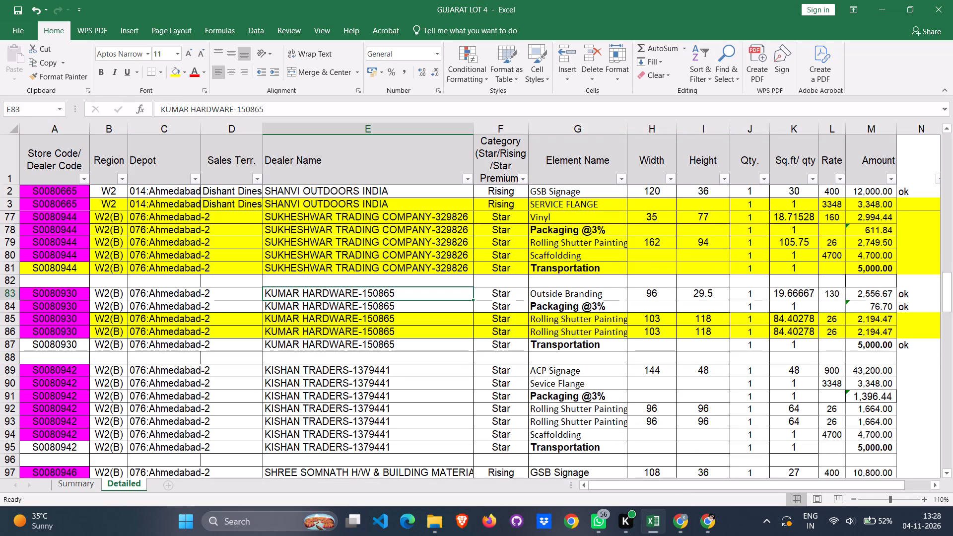
scroll(334, 332, down, 7)
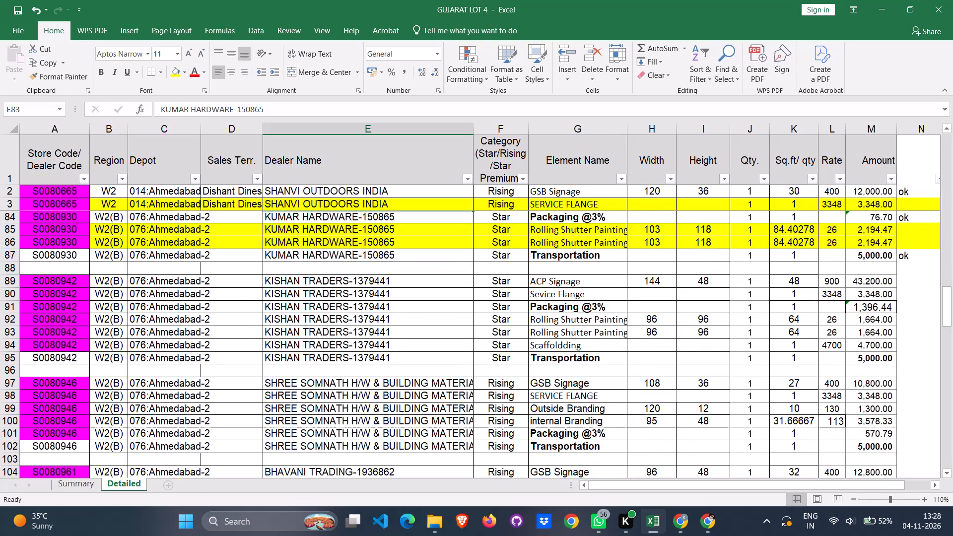
scroll(334, 332, down, 3)
scroll(334, 332, up, 3)
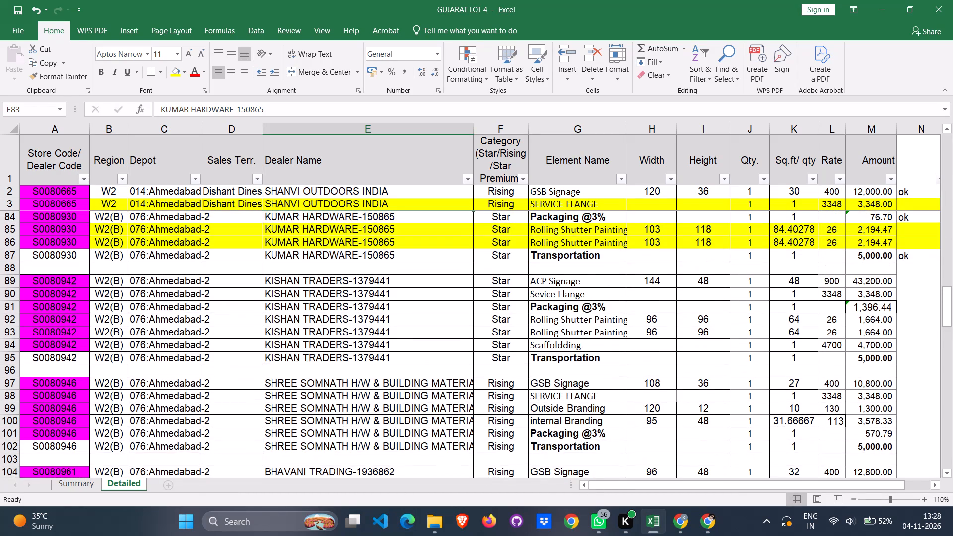
scroll(334, 332, down, 7)
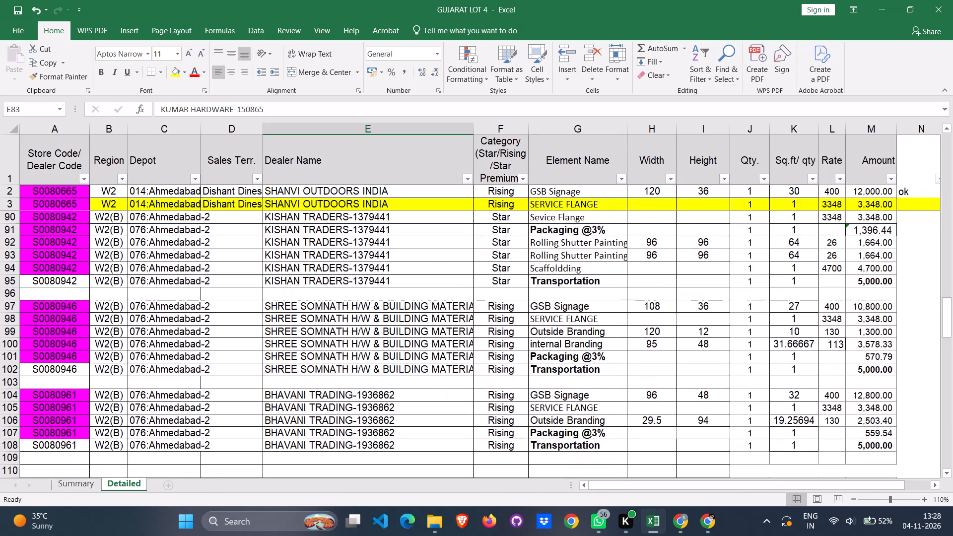
scroll(334, 332, down, 2)
scroll(334, 332, up, 5)
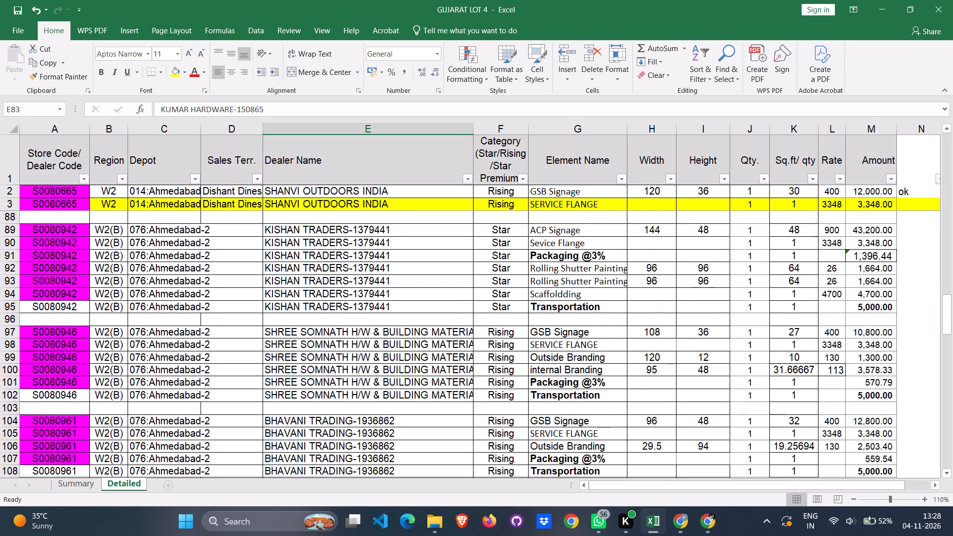
scroll(334, 332, down, 2)
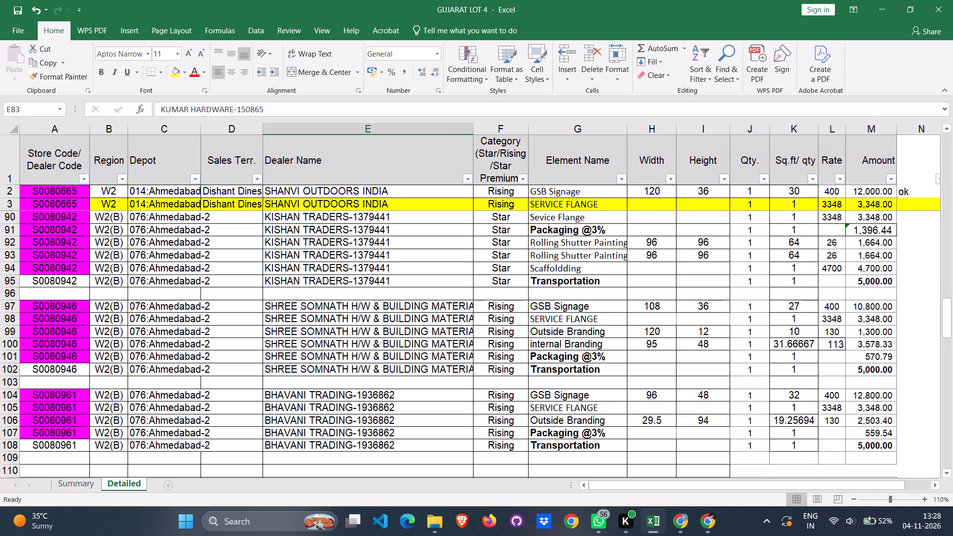
scroll(334, 332, up, 3)
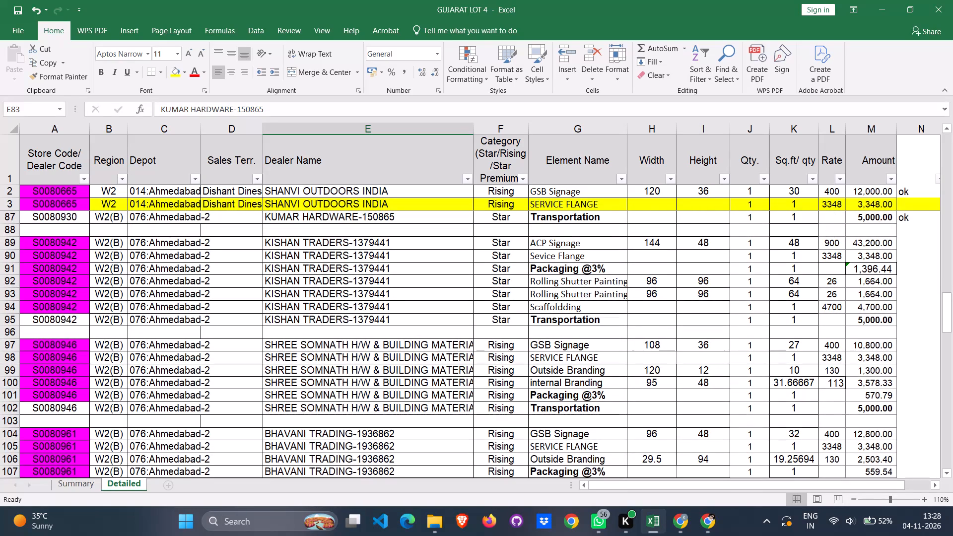
drag(12, 242, 7, 315)
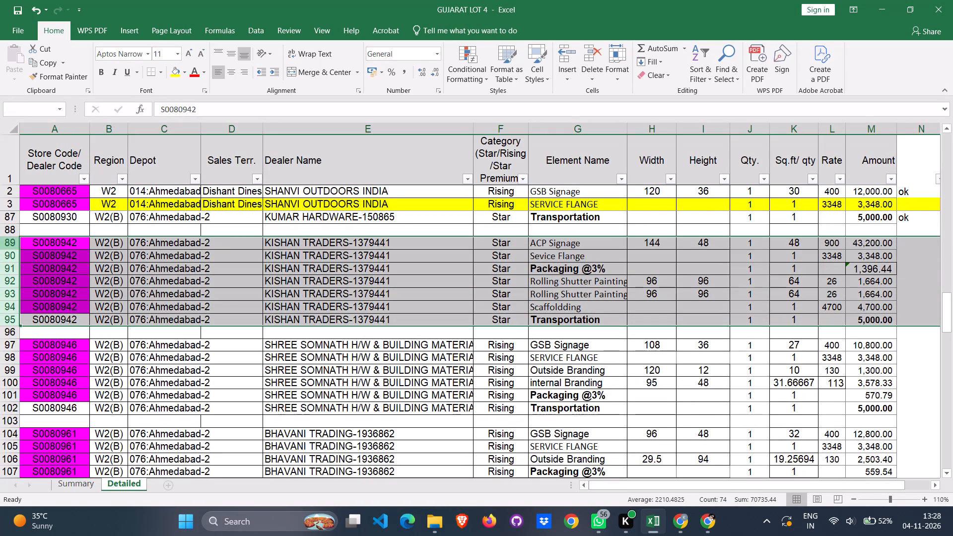
click(178, 75)
Highlight all SHREE SOMNATH H/W & BUILDING MATERIAL rows, GSB Signage through Transportation (rows 97 to 102), with yellow fill.
scroll(201, 262, down, 4)
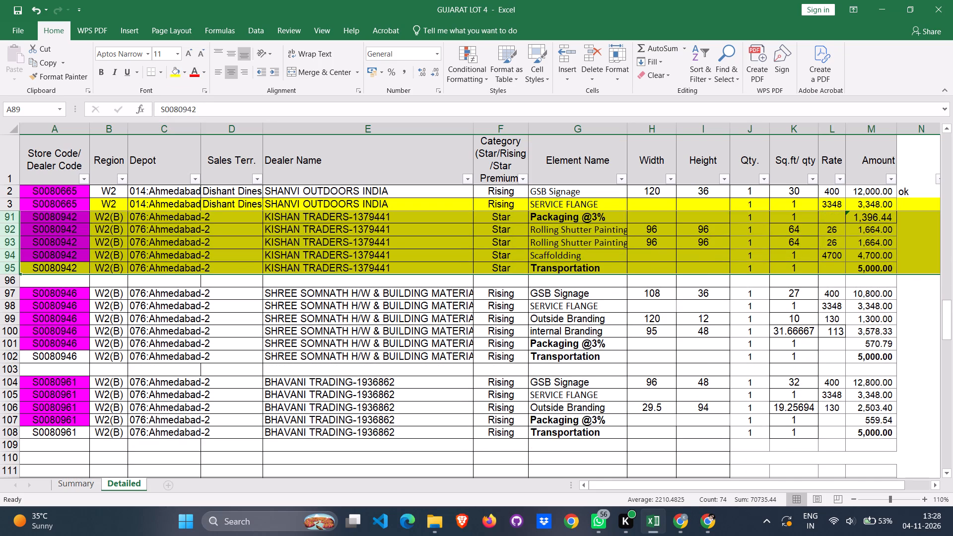
drag(10, 294, 2, 361)
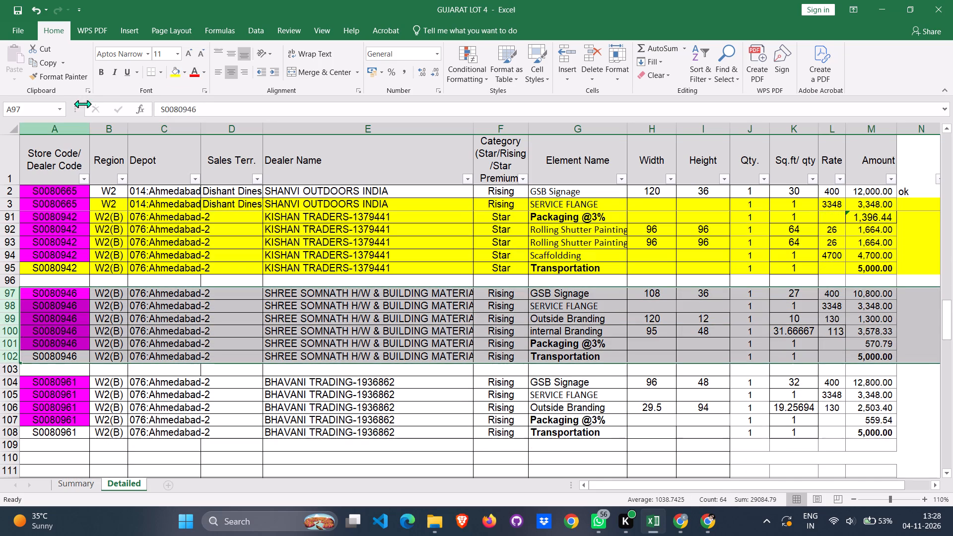
click(174, 75)
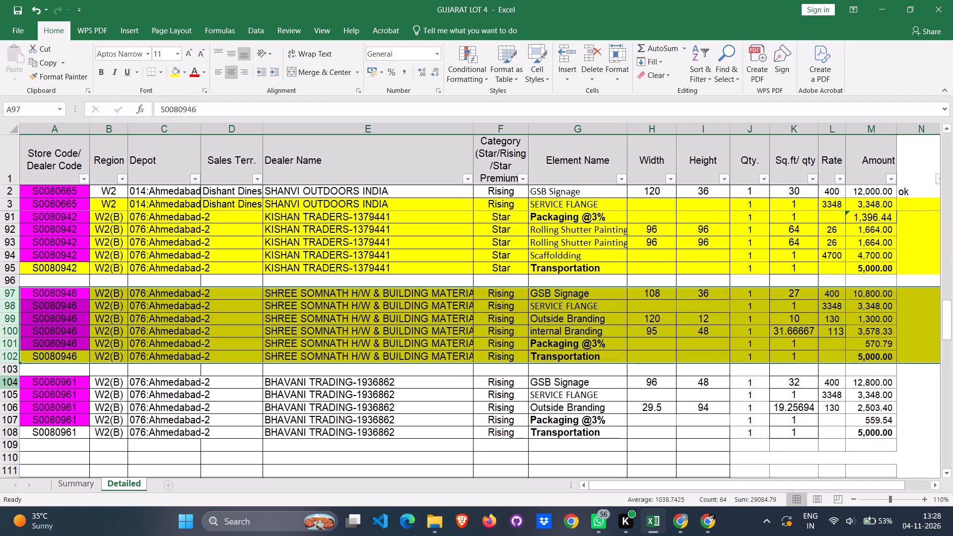
Highlight all BHAVANI TRADING rows, from GSB Signage through Transportation (rows 104 to 108), with yellow fill.
drag(14, 383, 9, 429)
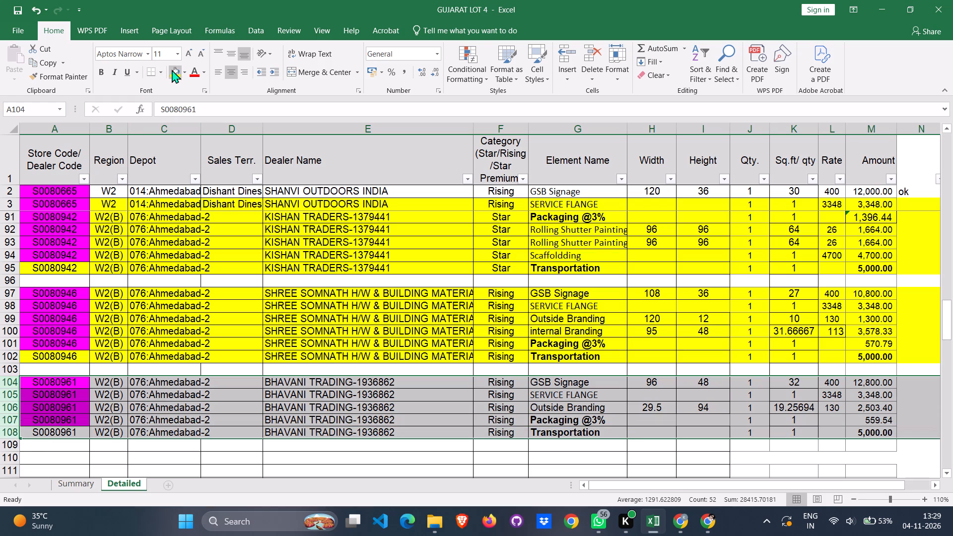
click(172, 69)
scroll(295, 350, up, 4)
scroll(294, 325, down, 5)
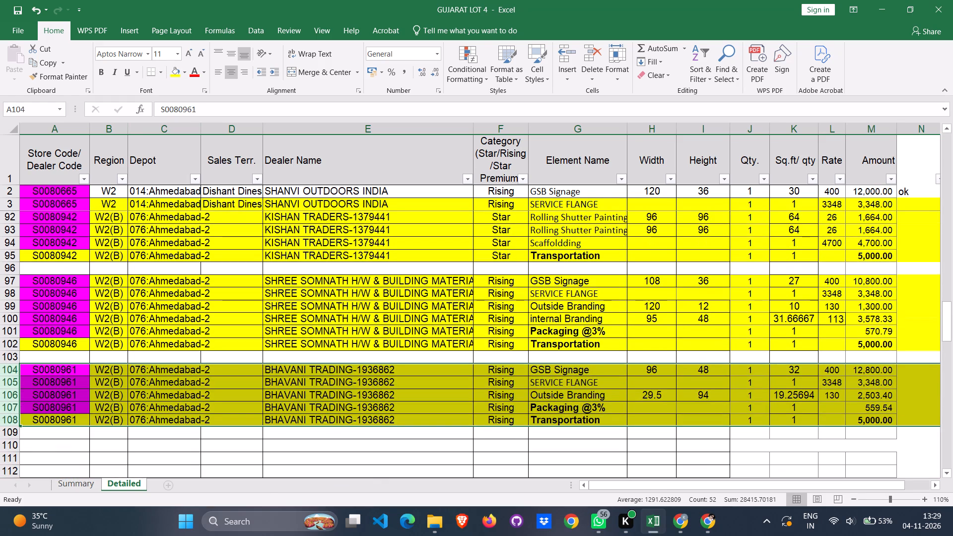
click(370, 450)
scroll(371, 339, up, 5)
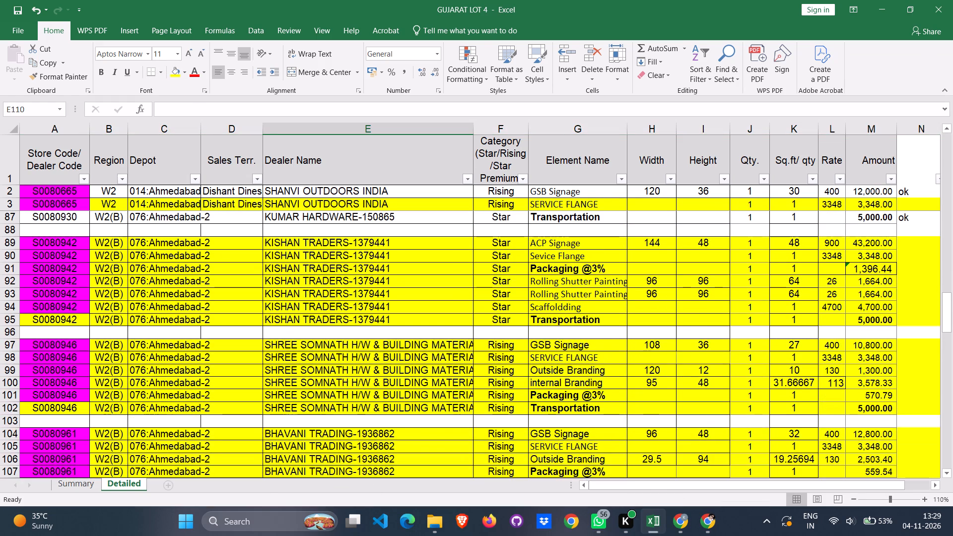
scroll(377, 331, up, 4)
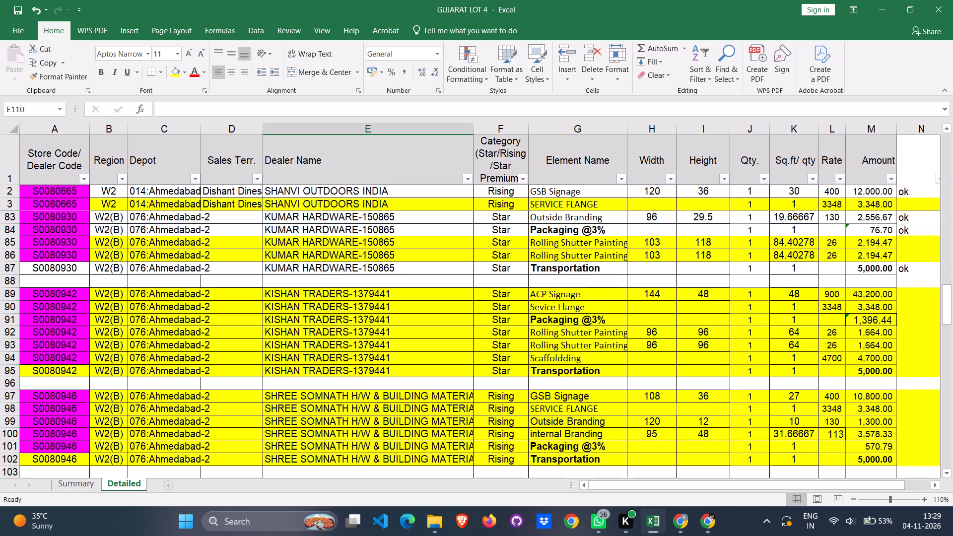
Review the Detailed sheet from the last dealers back to SHANVI OUTDOORS INDIA, comparing the yellow highlights with the ok marks.
scroll(387, 307, up, 5)
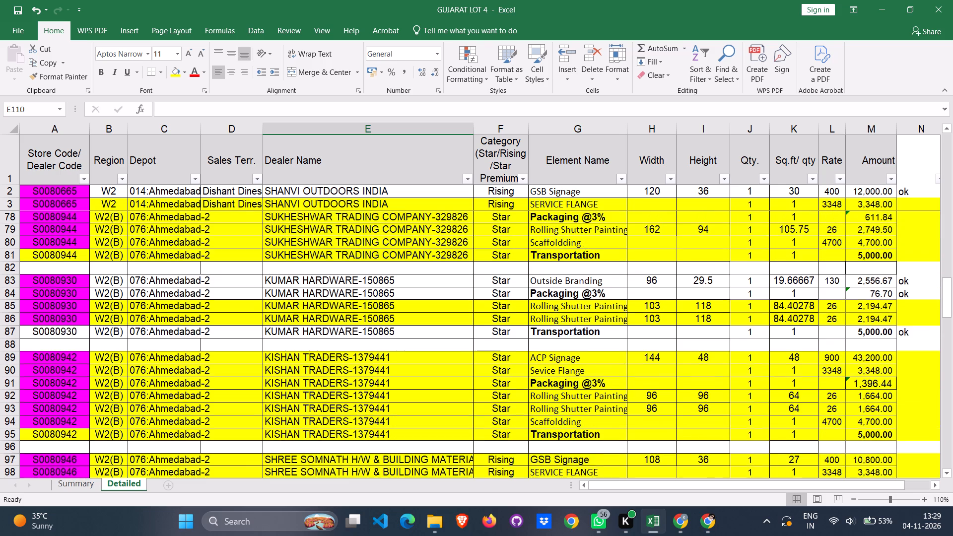
scroll(387, 307, up, 16)
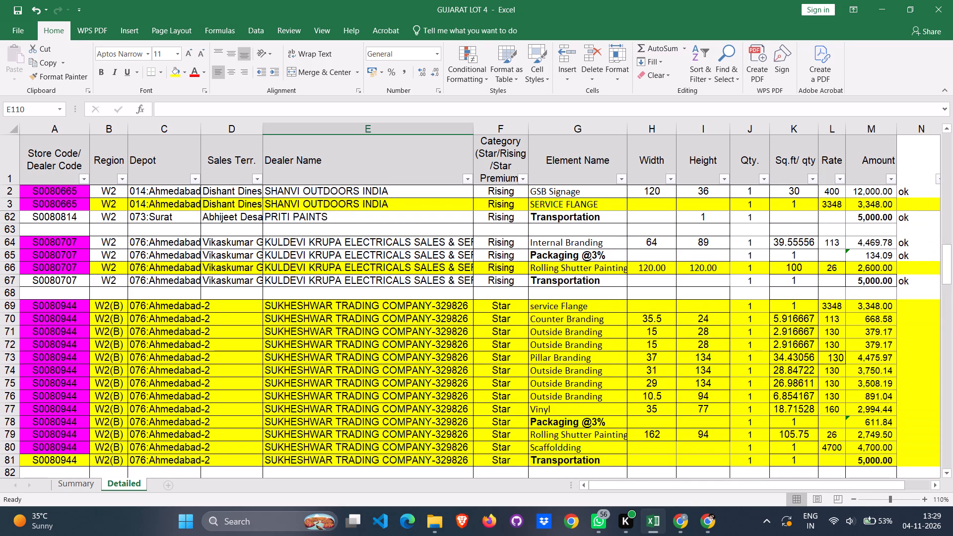
scroll(396, 315, up, 17)
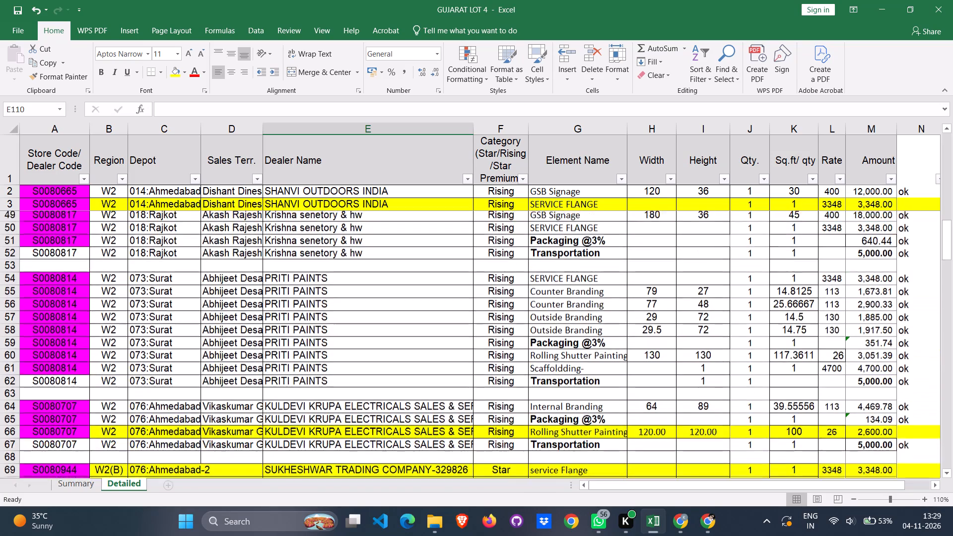
scroll(403, 290, up, 12)
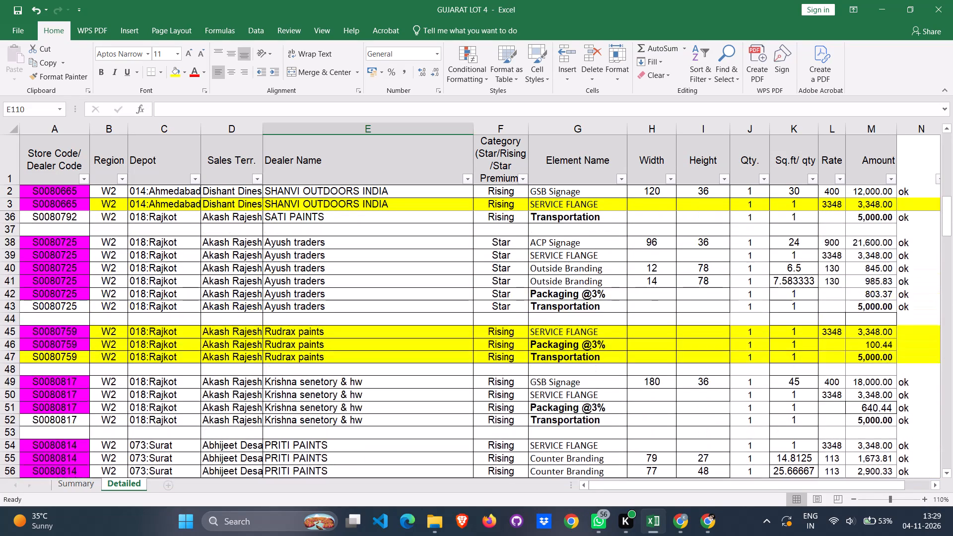
scroll(403, 292, up, 10)
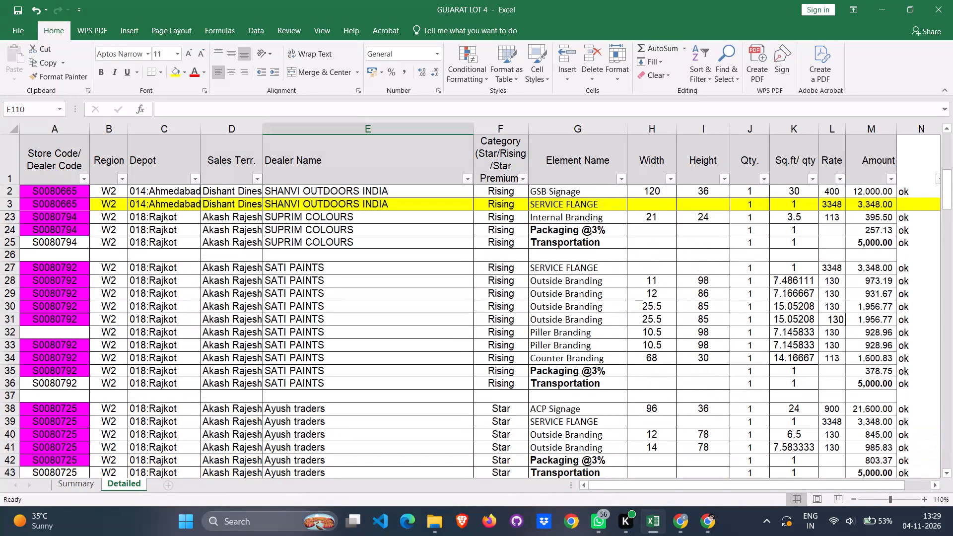
scroll(403, 292, up, 17)
scroll(402, 293, up, 5)
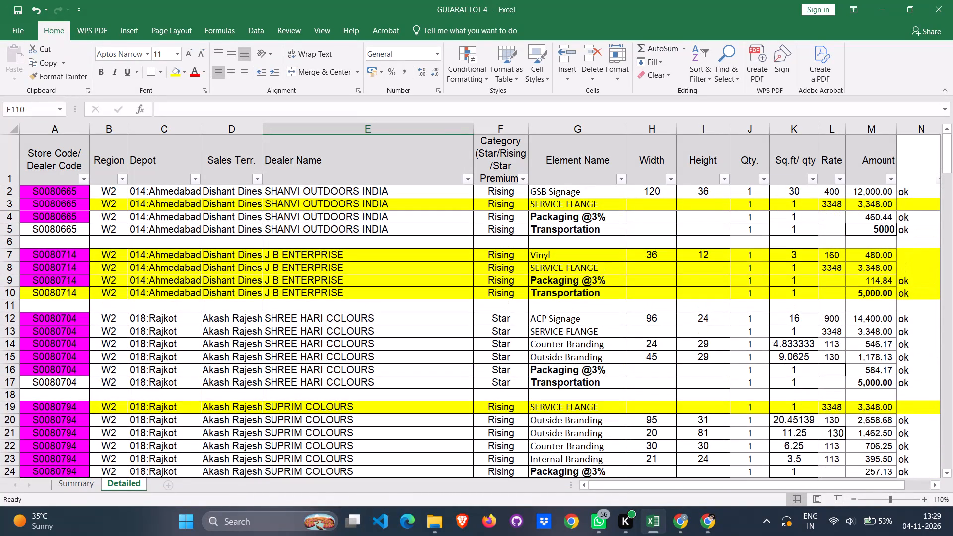
scroll(401, 294, up, 12)
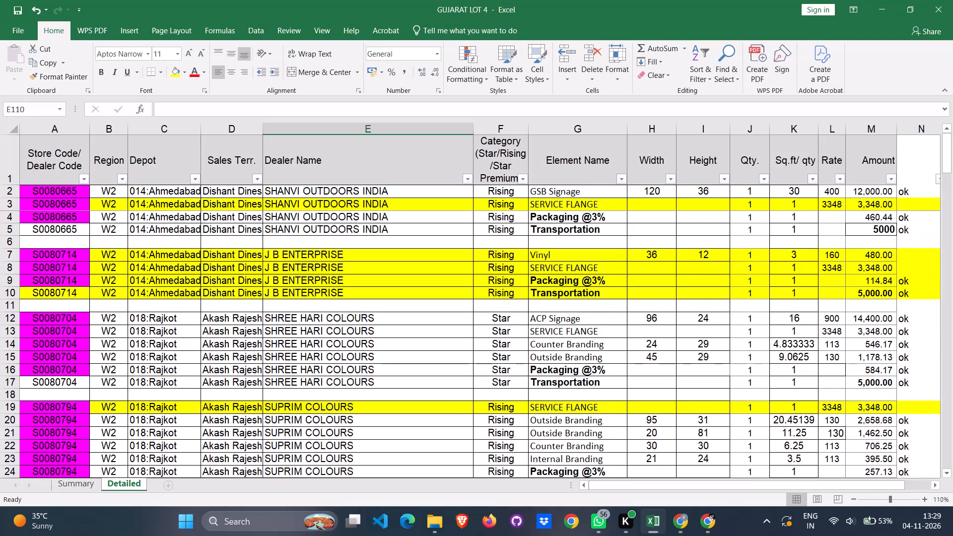